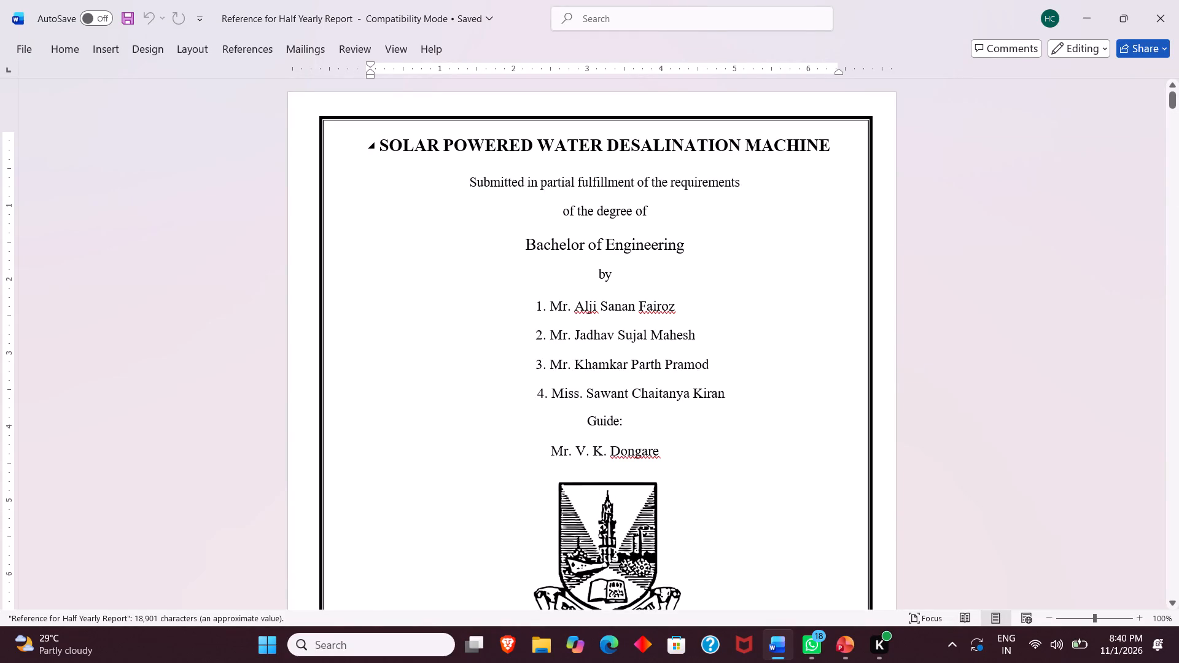
Replace the report's cover title with "Design and development of Pneumatic Adjustable ground clearance mechanism for automotive vehicles", copied from the PowerPoint title slide.
drag(835, 148, 542, 190)
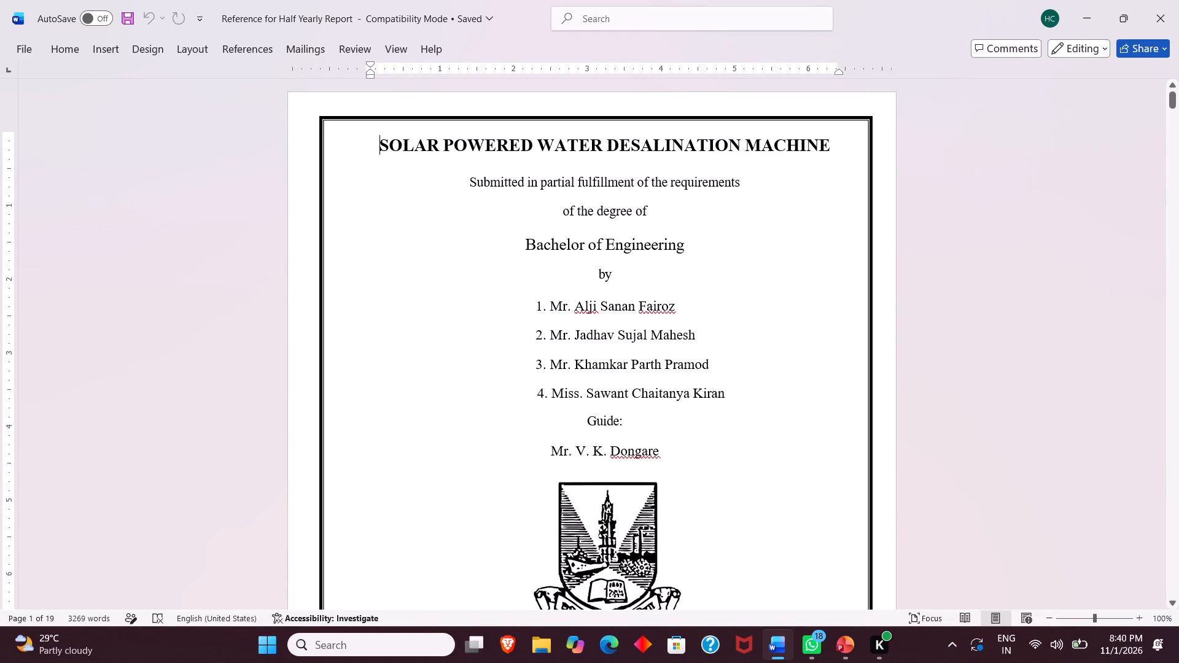
drag(827, 147, 740, 168)
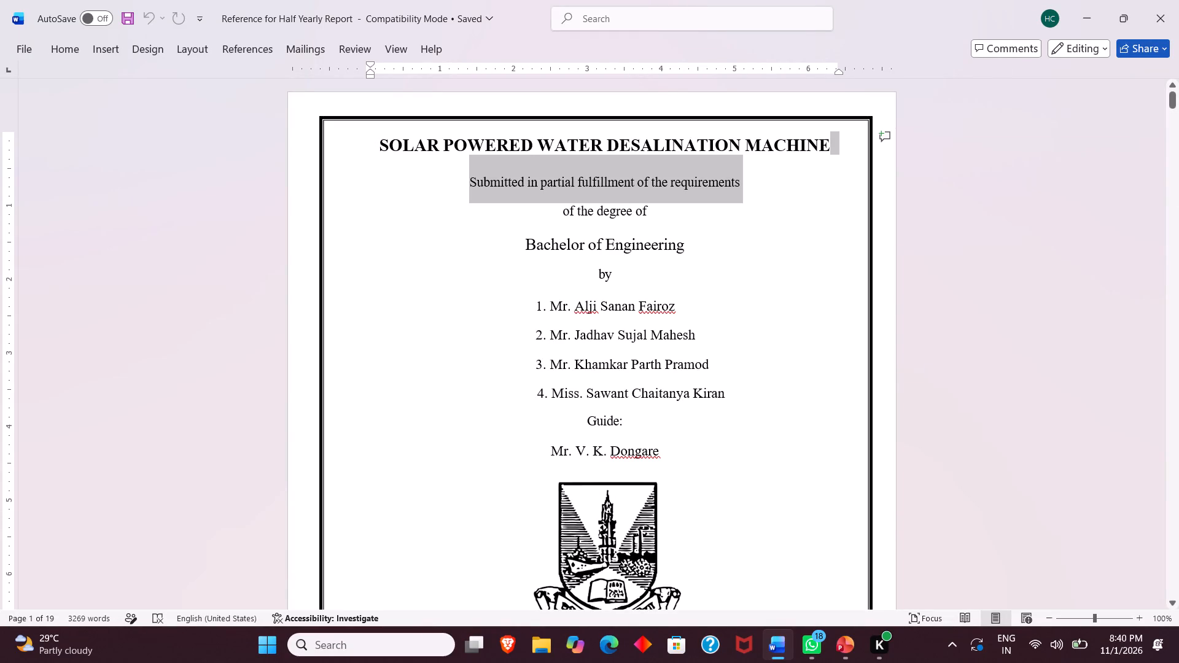
drag(740, 168, 377, 146)
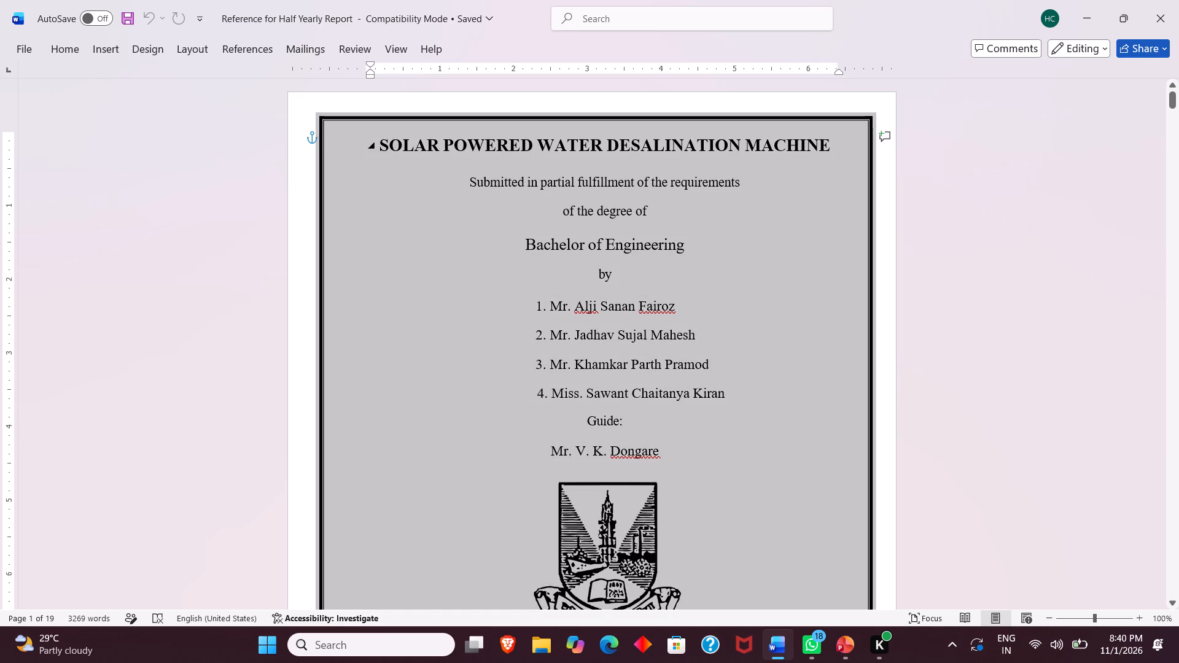
drag(377, 146, 383, 148)
drag(383, 148, 431, 169)
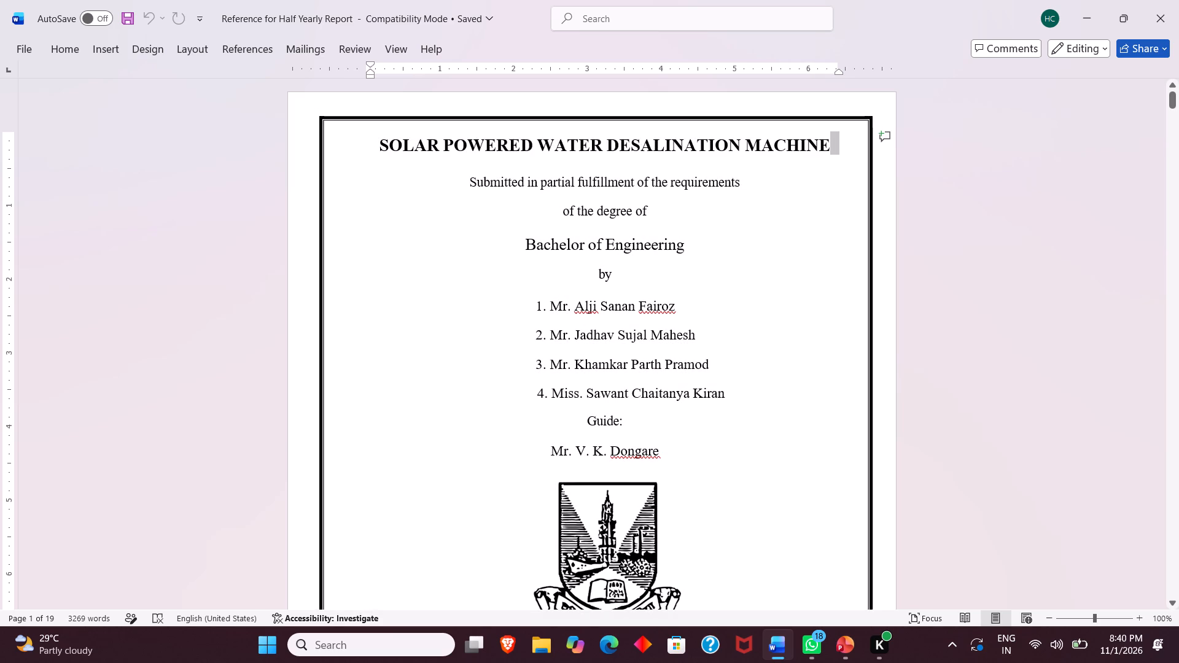
click(375, 156)
drag(378, 147, 922, 138)
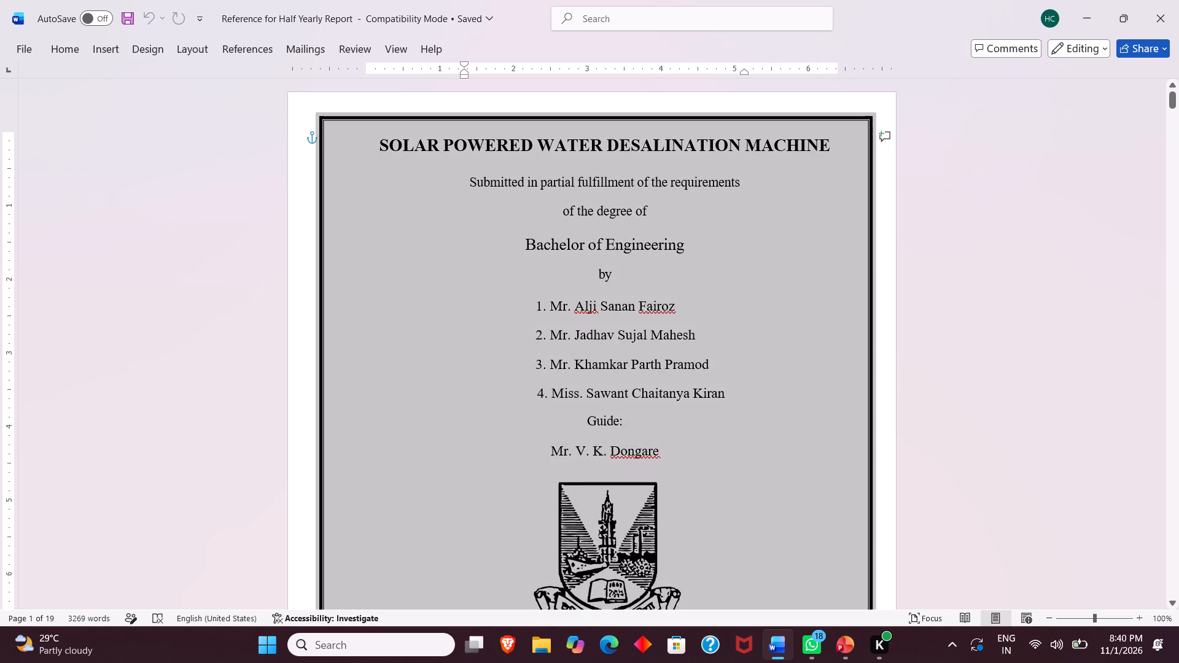
drag(922, 138, 830, 147)
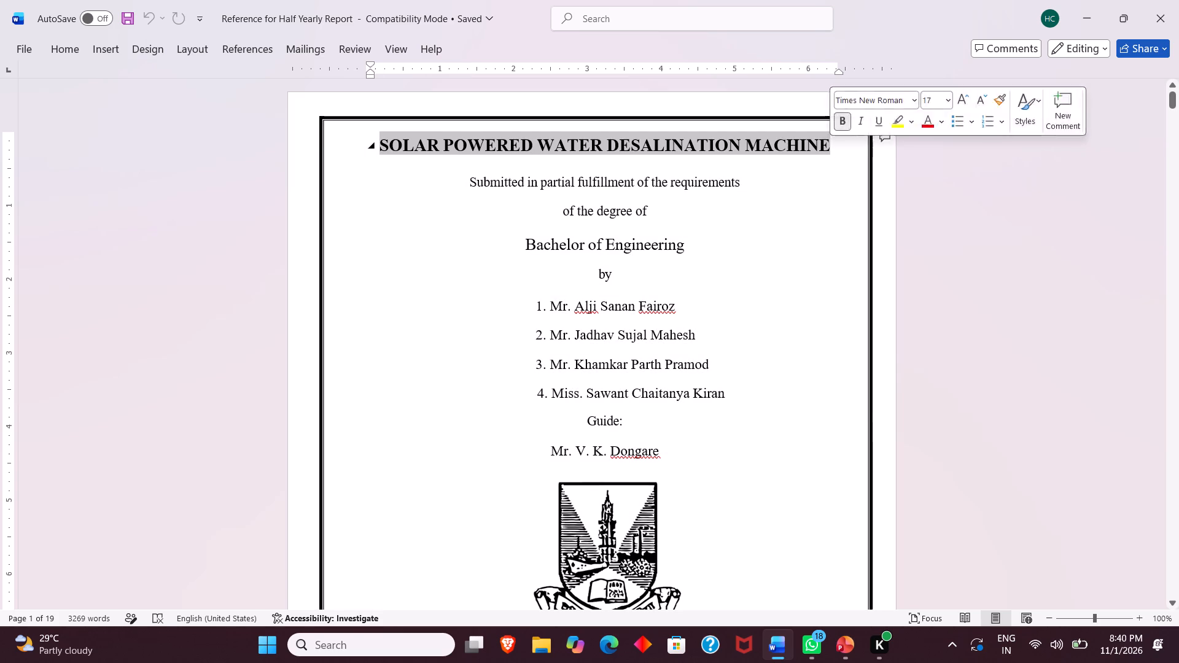
click(833, 645)
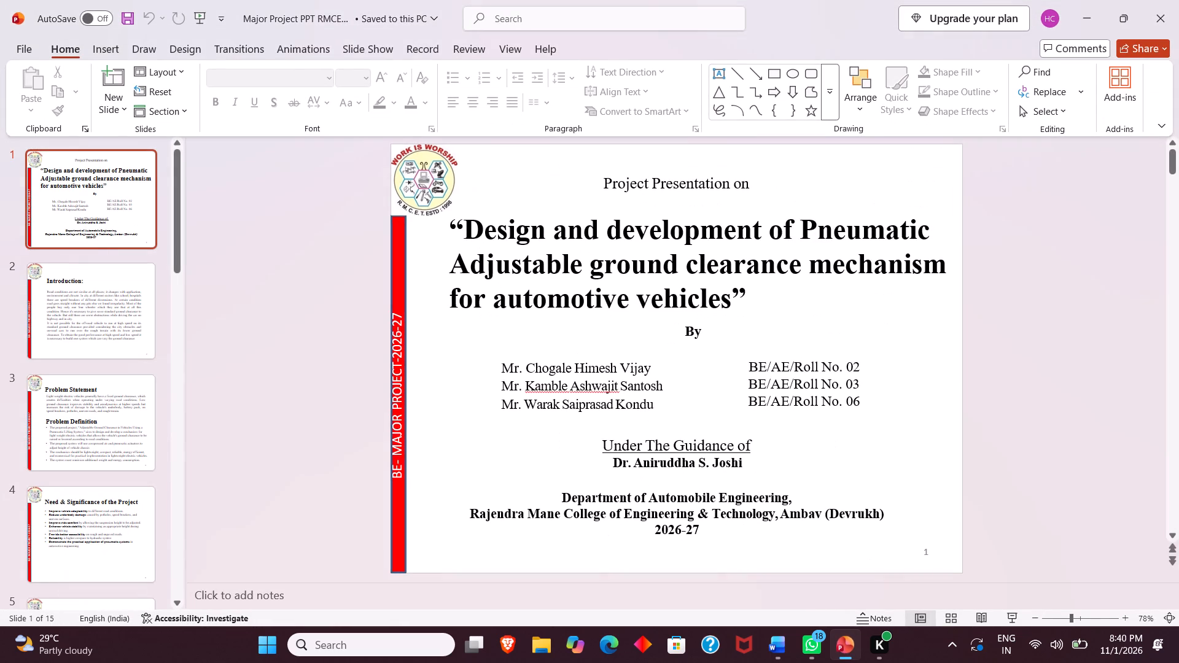
drag(464, 229, 723, 296)
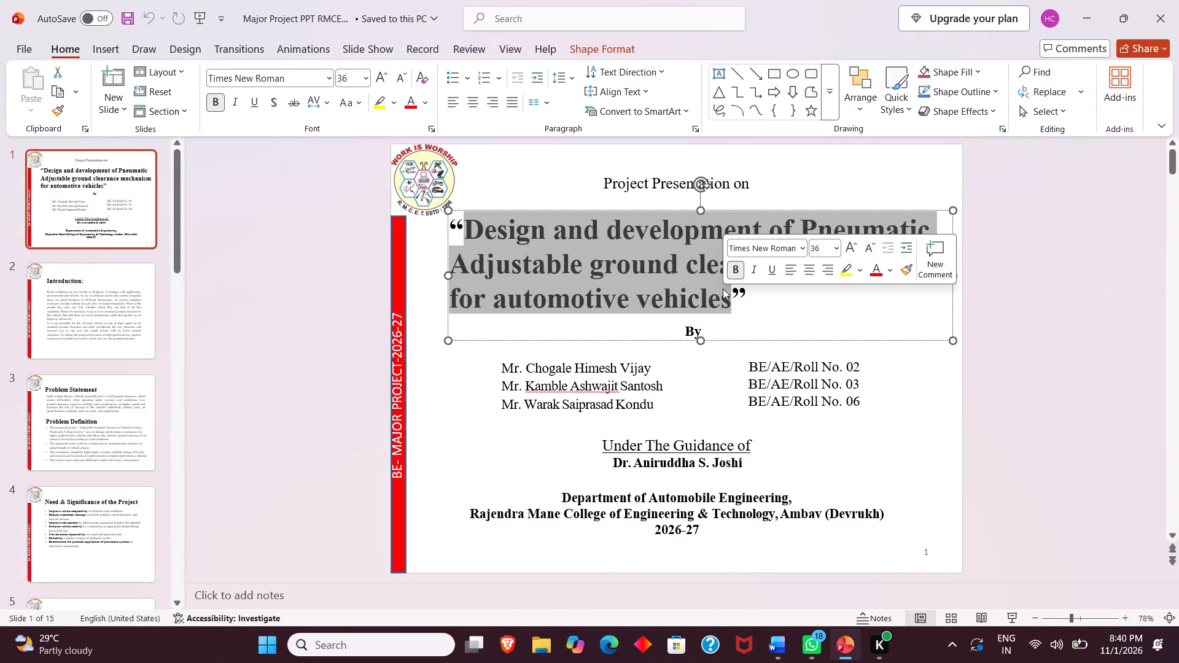
key(ctrl+c)
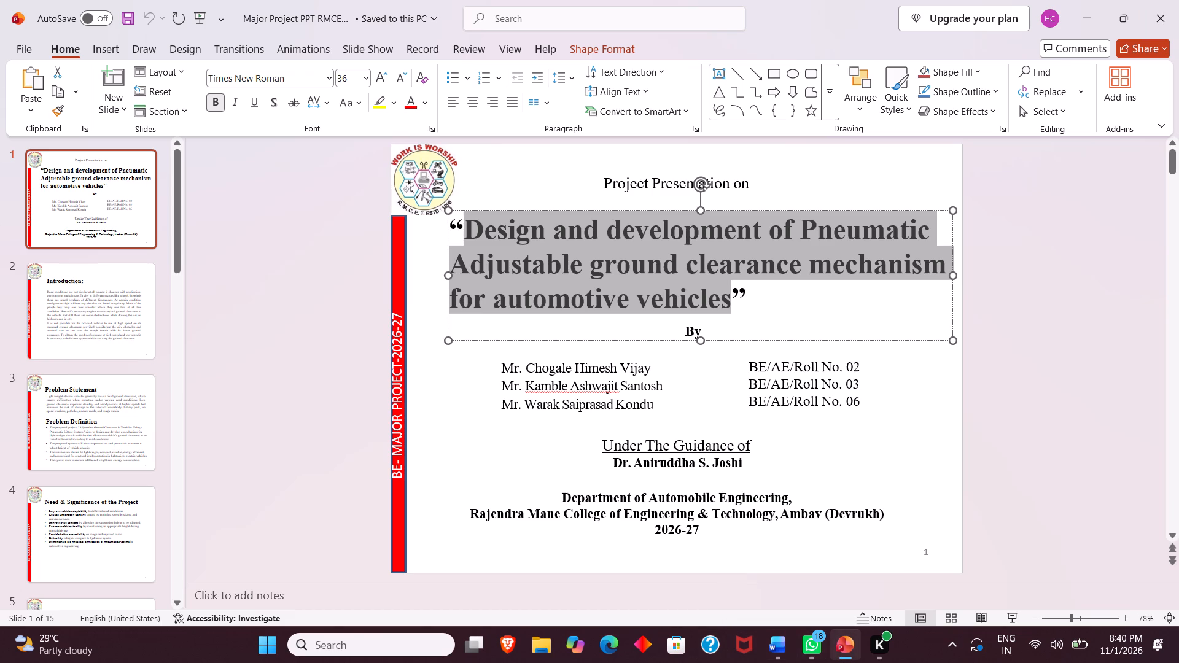
click(769, 654)
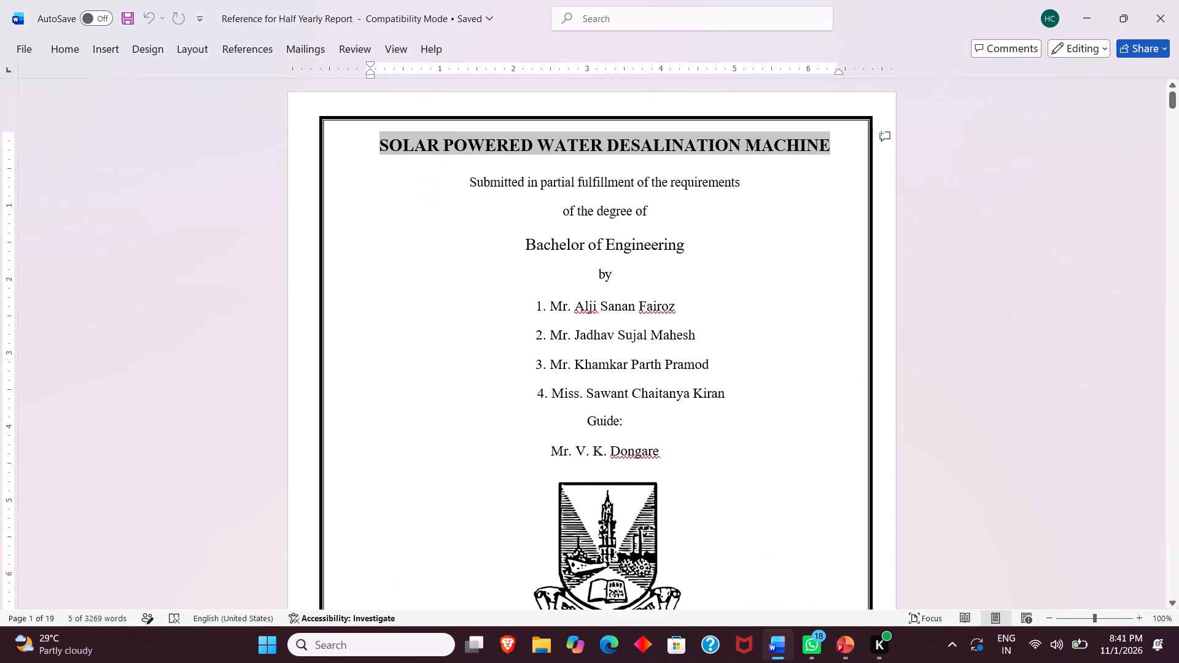
key(ctrl+v)
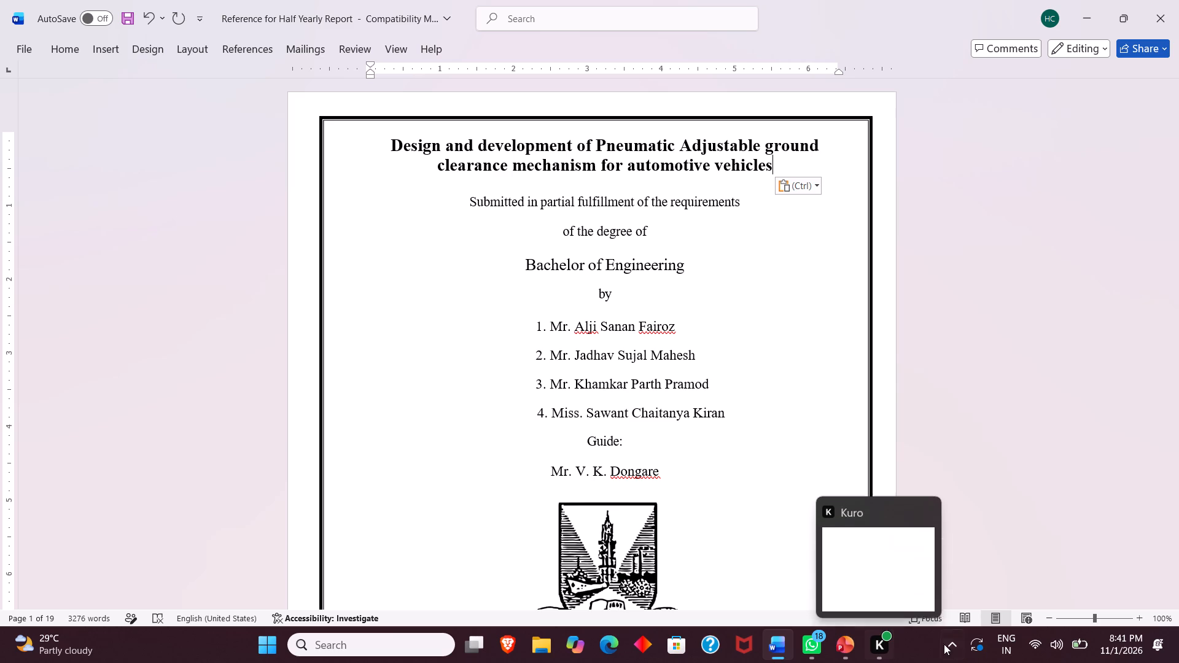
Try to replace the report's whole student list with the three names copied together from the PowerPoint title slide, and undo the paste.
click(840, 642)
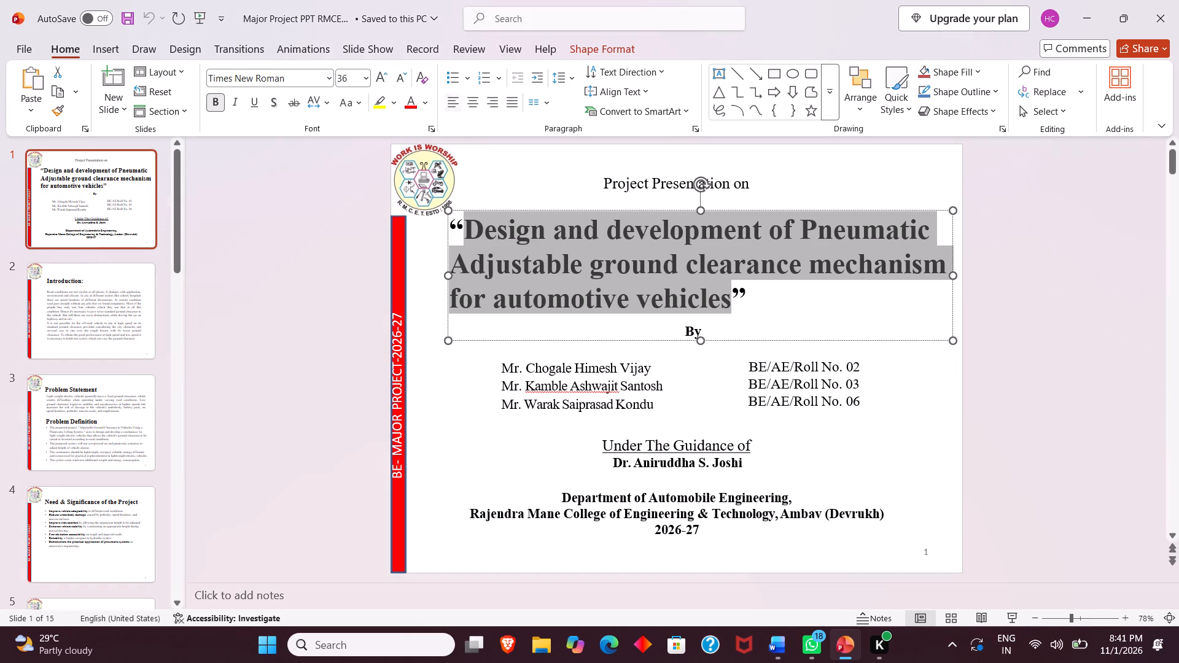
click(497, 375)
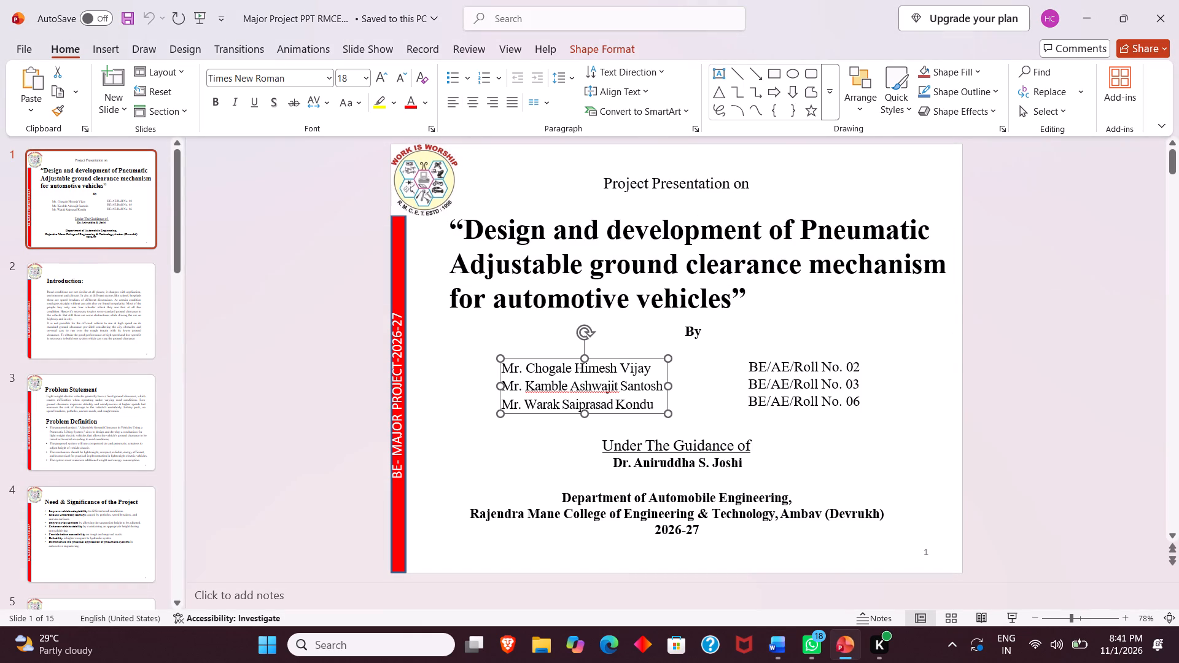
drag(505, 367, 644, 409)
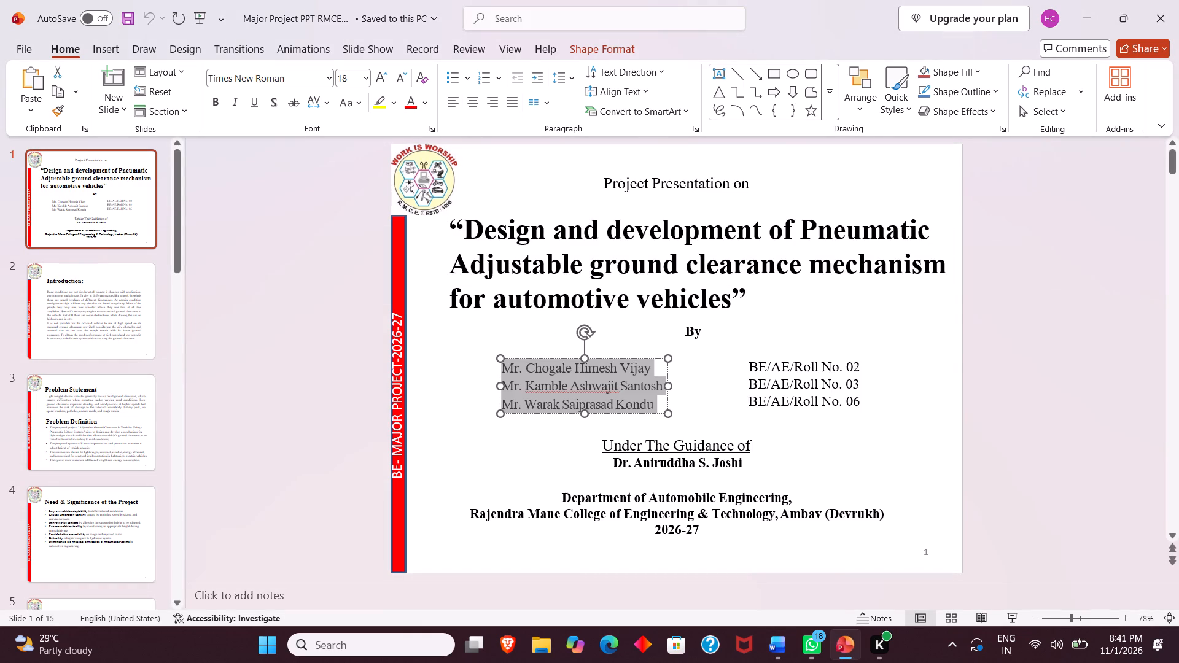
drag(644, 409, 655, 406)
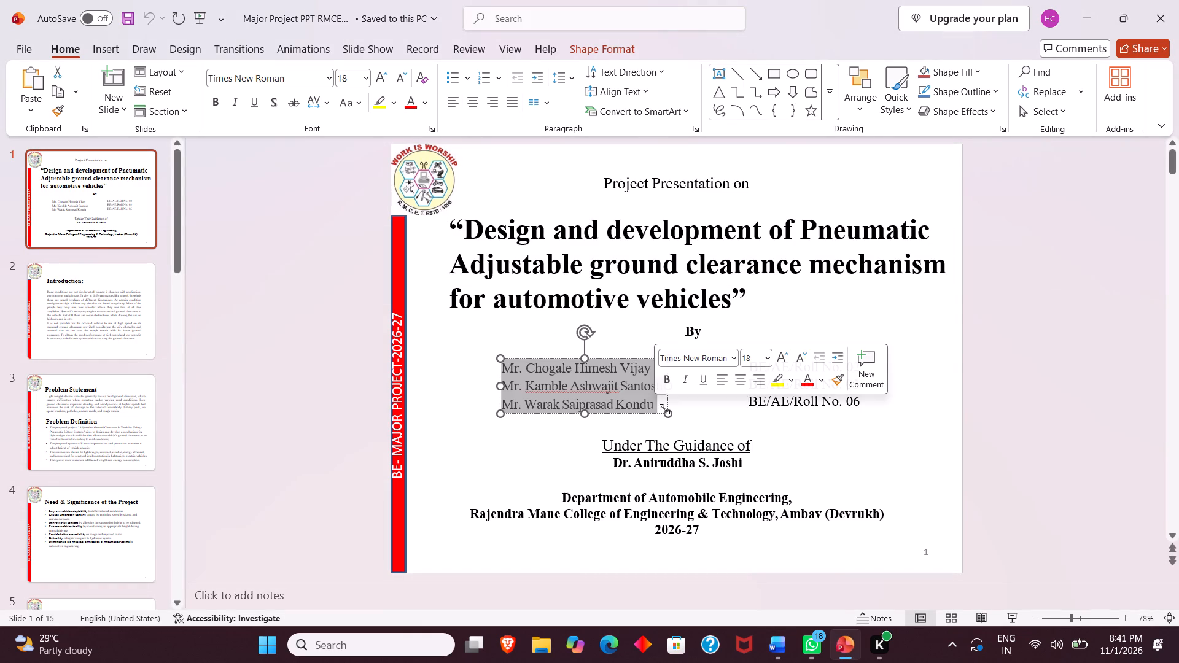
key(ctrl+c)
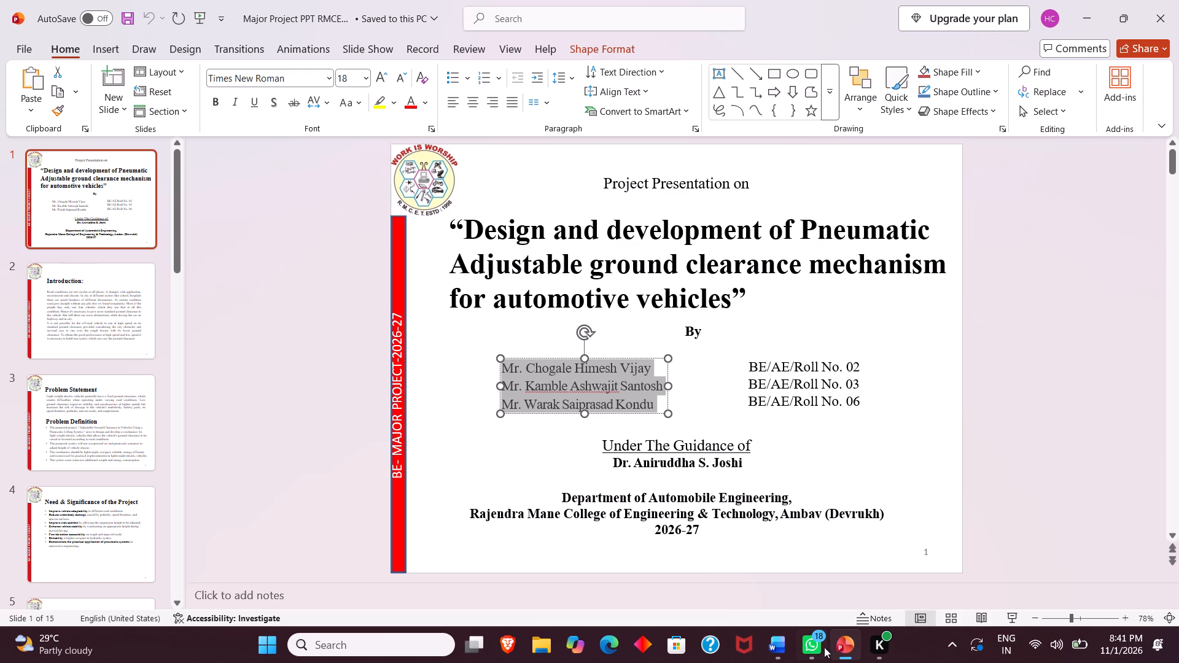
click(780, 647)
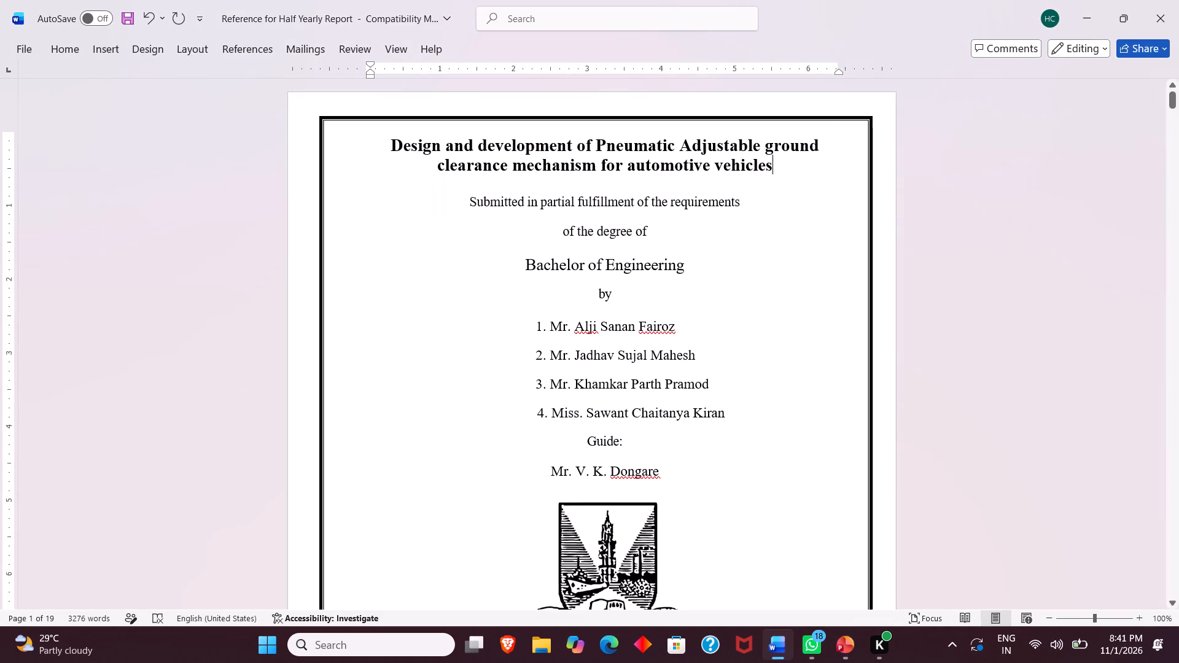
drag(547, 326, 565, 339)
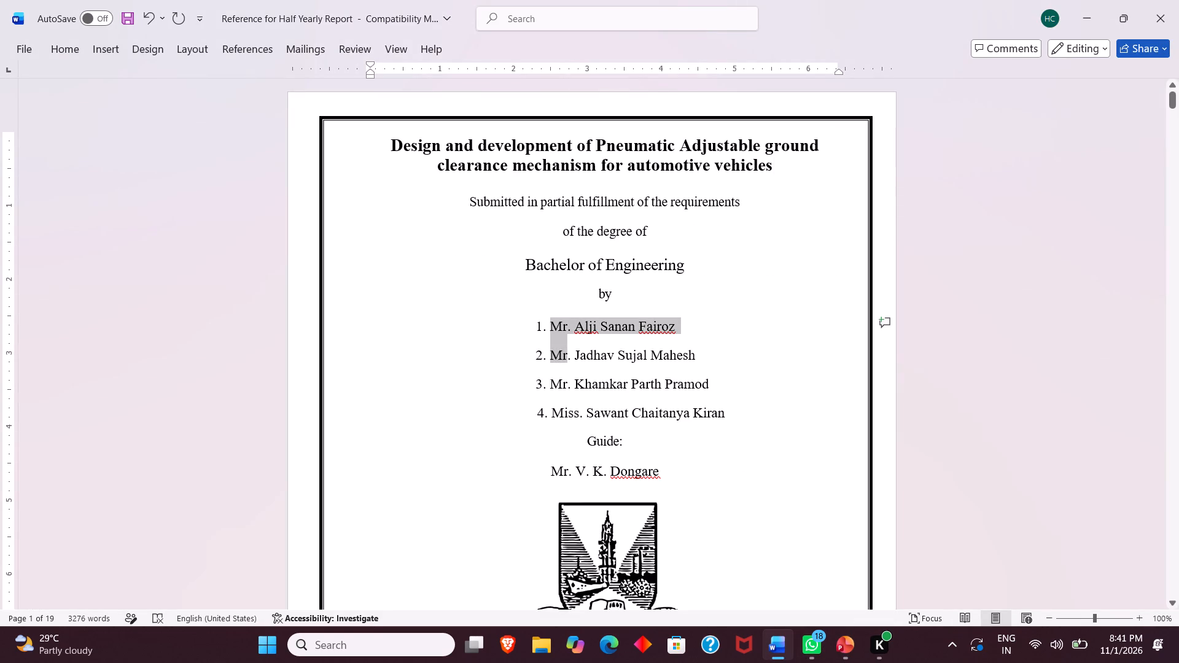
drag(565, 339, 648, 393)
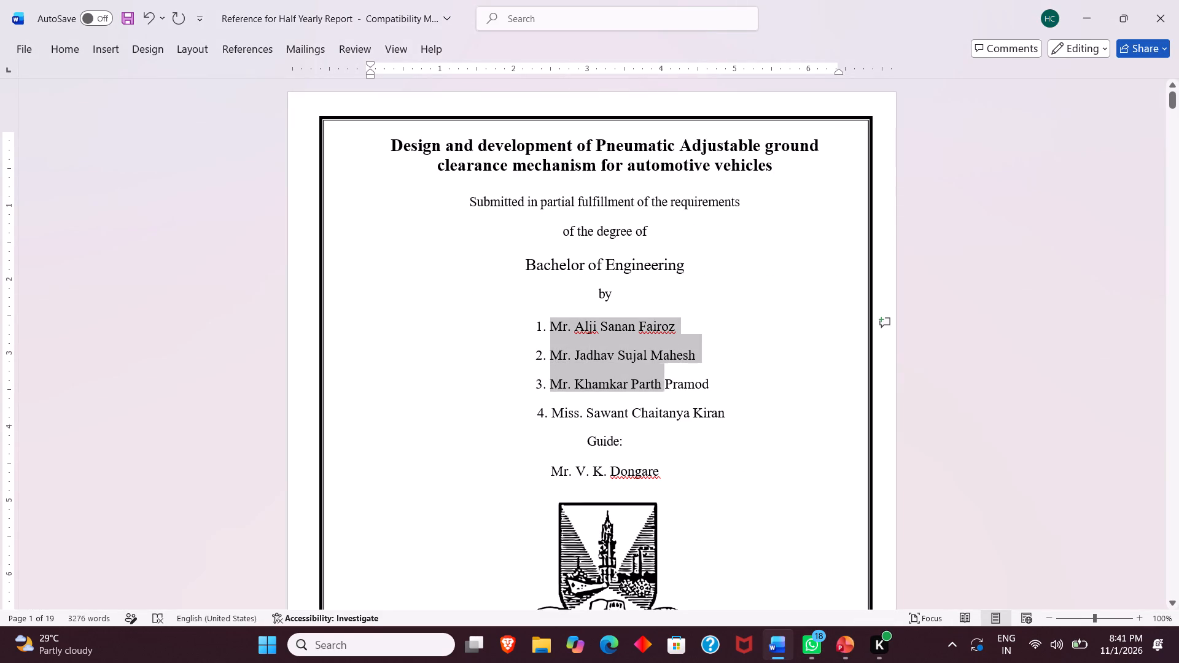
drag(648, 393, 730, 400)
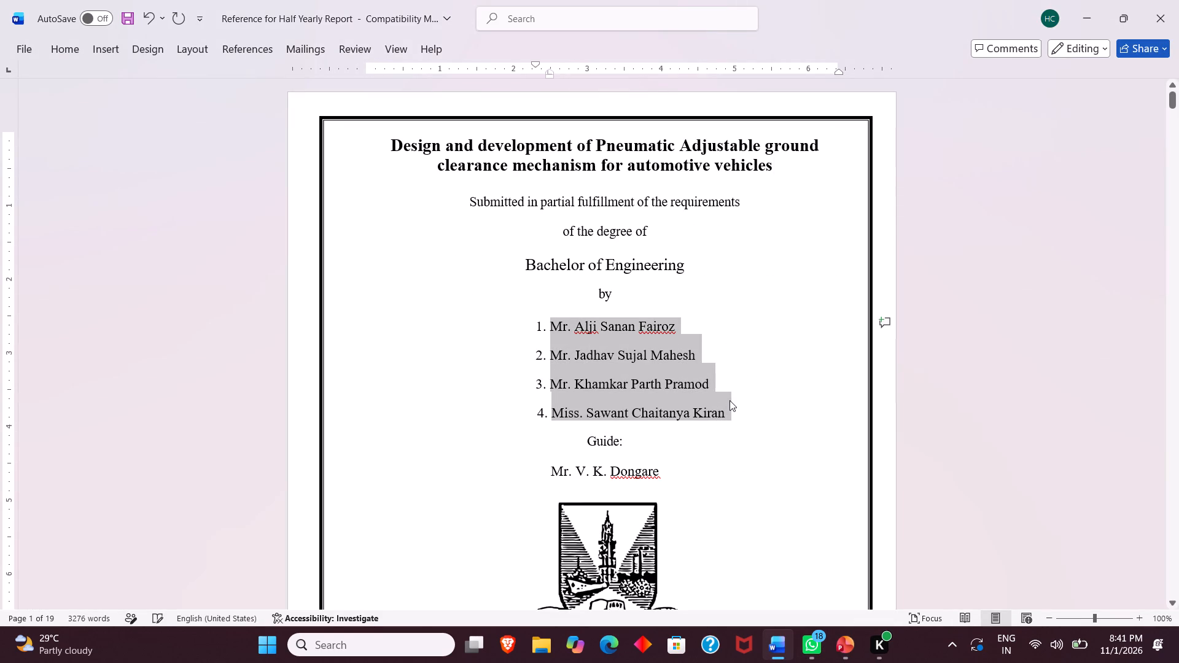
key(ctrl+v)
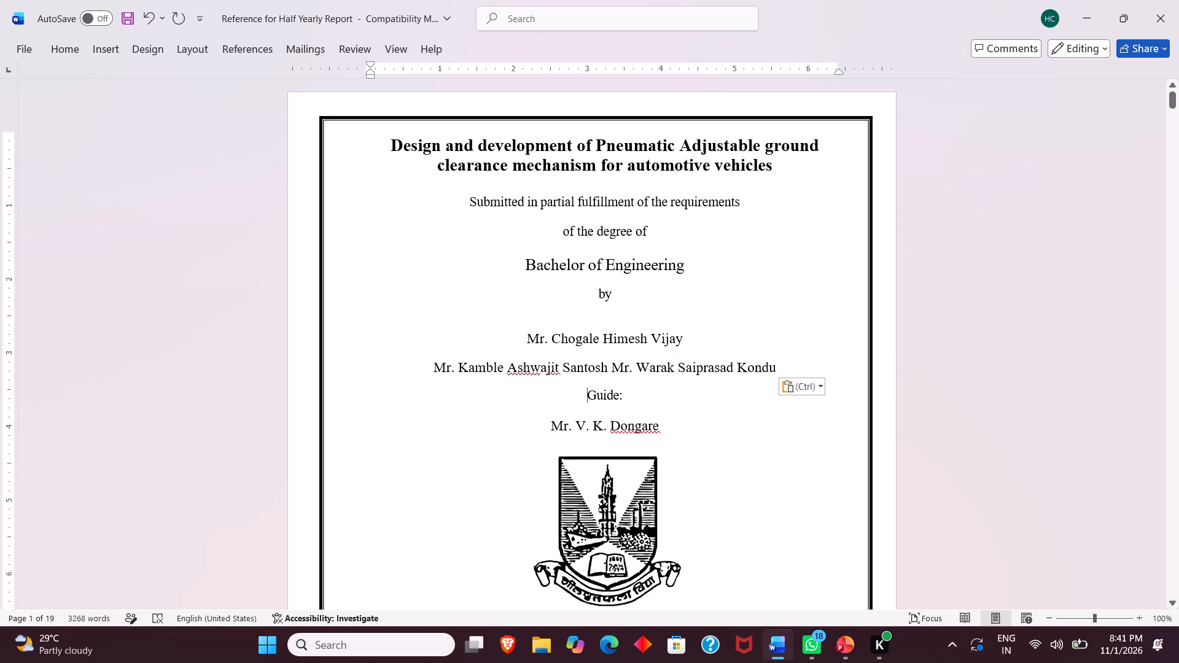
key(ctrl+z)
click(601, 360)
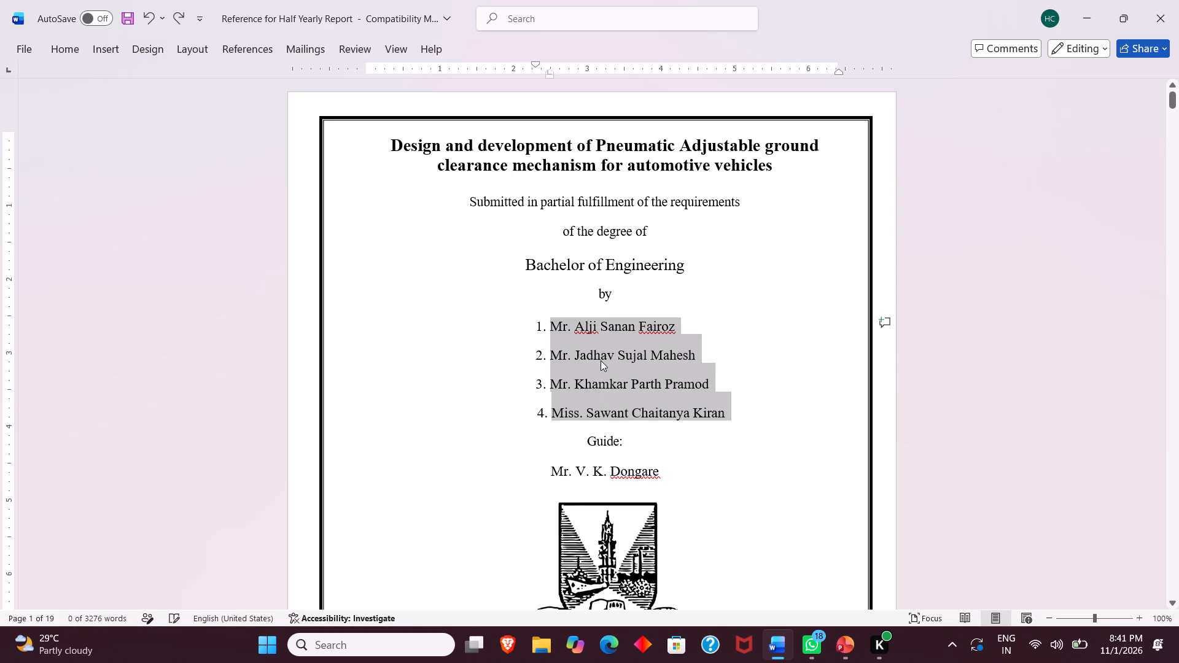
Replace the first student's name in the Word cover list with the first name from the PowerPoint title slide, removing the extra list line.
click(840, 649)
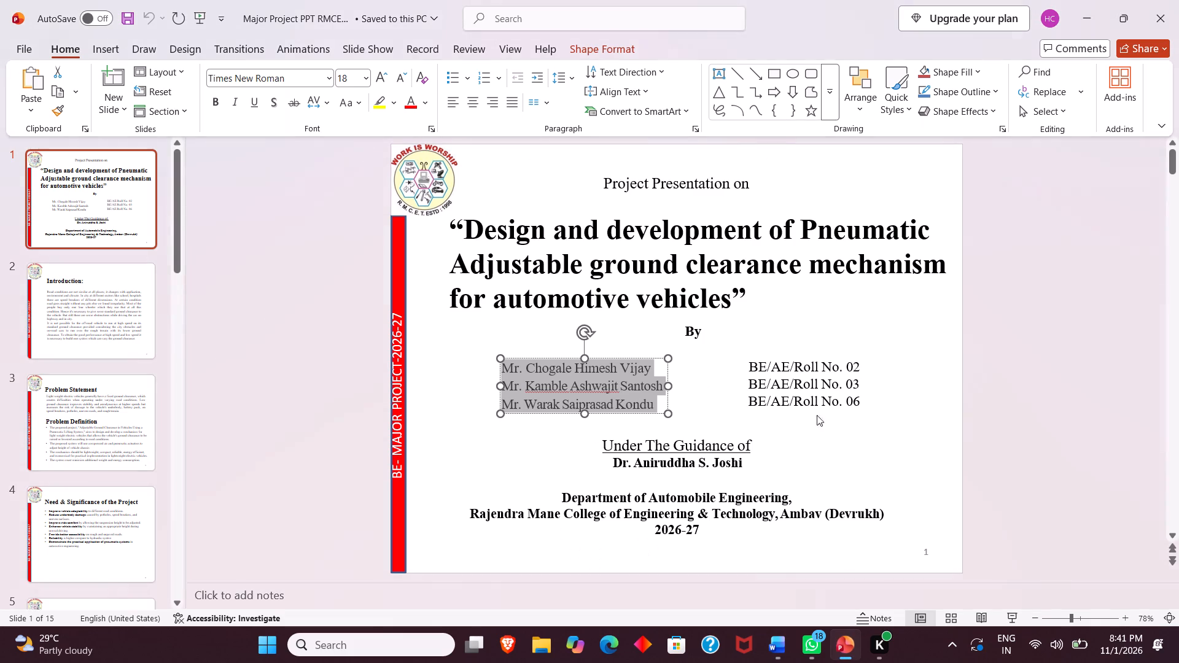
click(604, 376)
drag(648, 368, 536, 362)
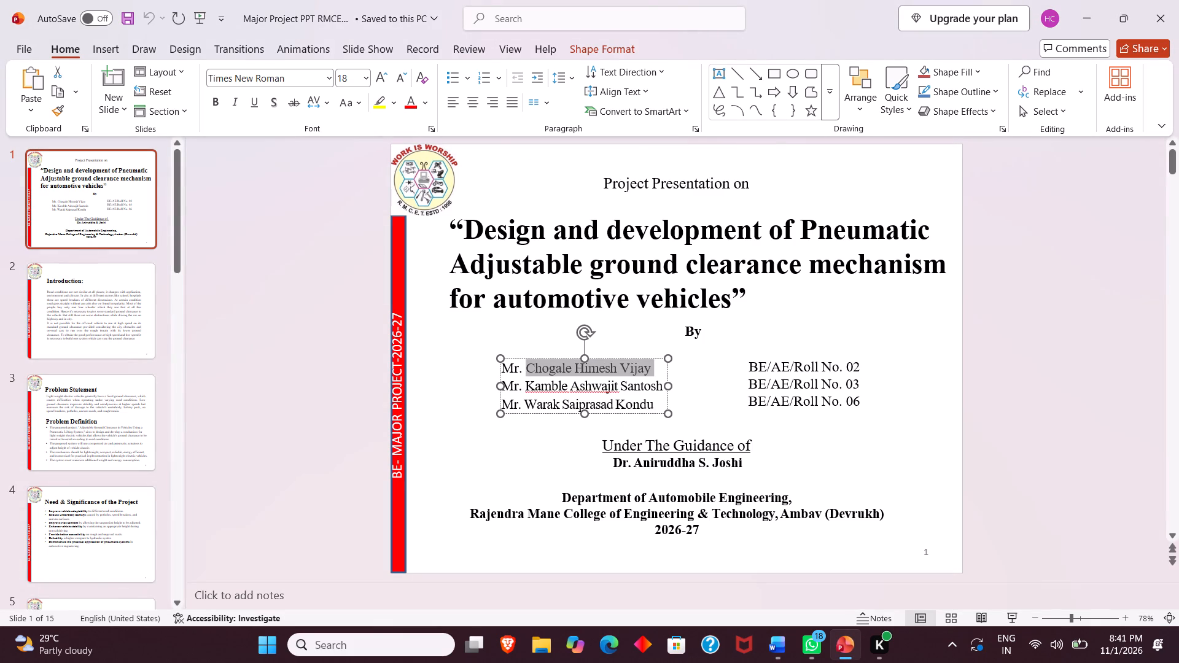
drag(536, 362, 527, 372)
key(ctrl+c)
click(845, 640)
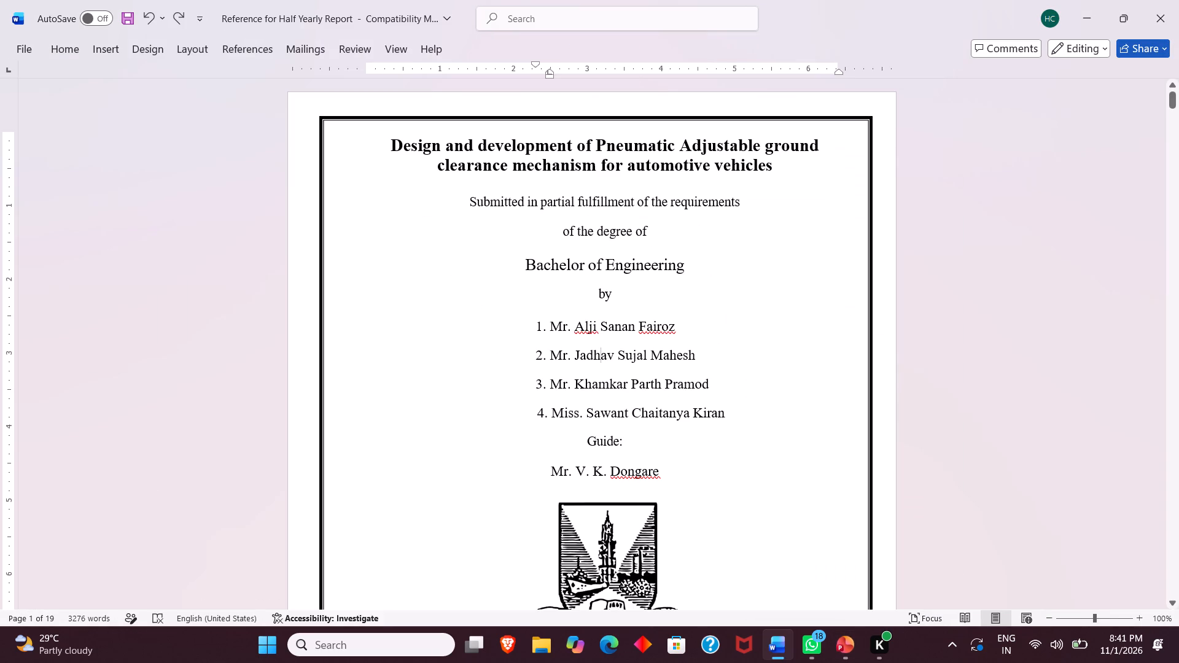
drag(575, 325, 669, 328)
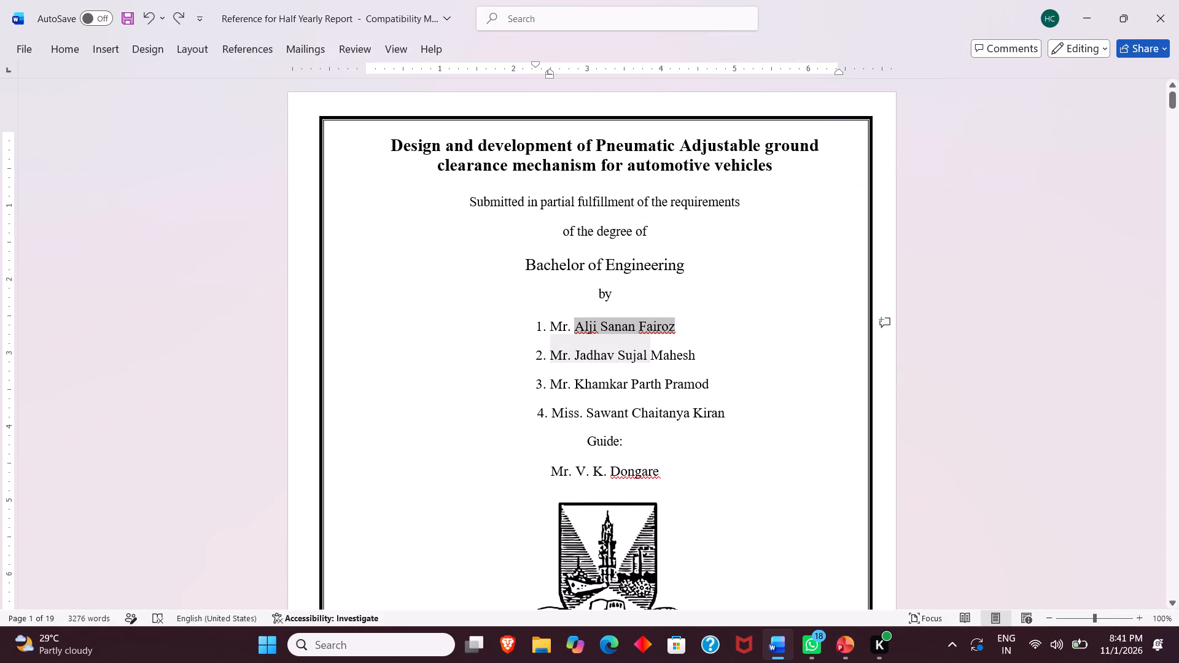
drag(669, 328, 675, 327)
key(ctrl+v)
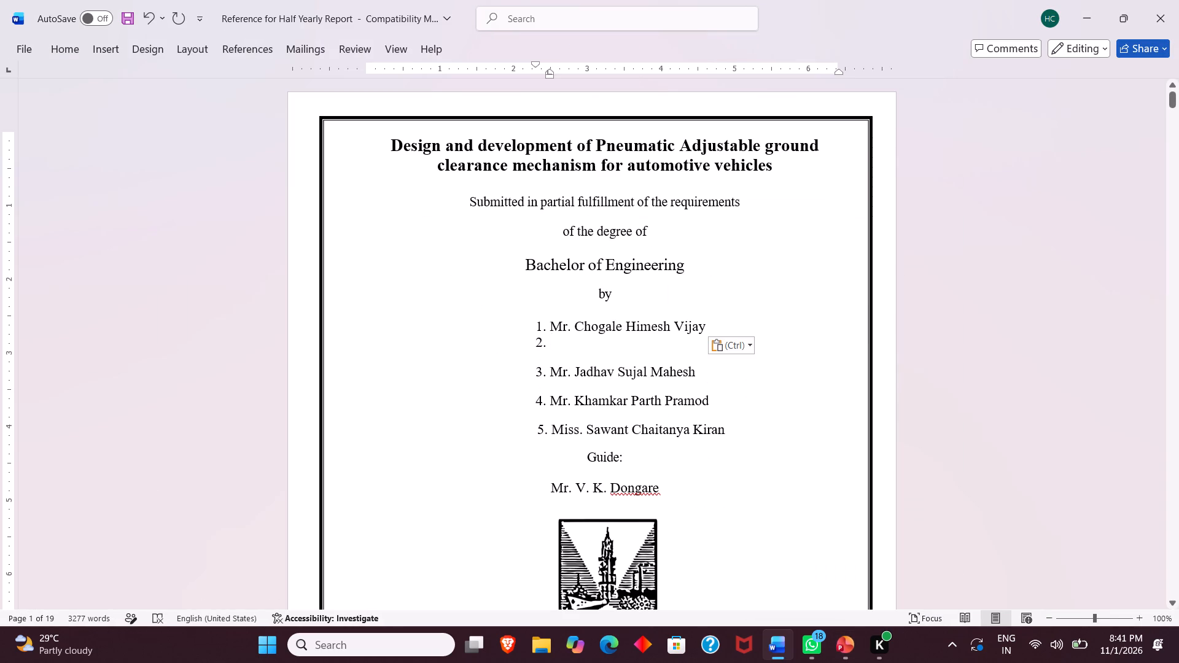
key(BackSpace)
key(BackSpace)
key(BackSpace)
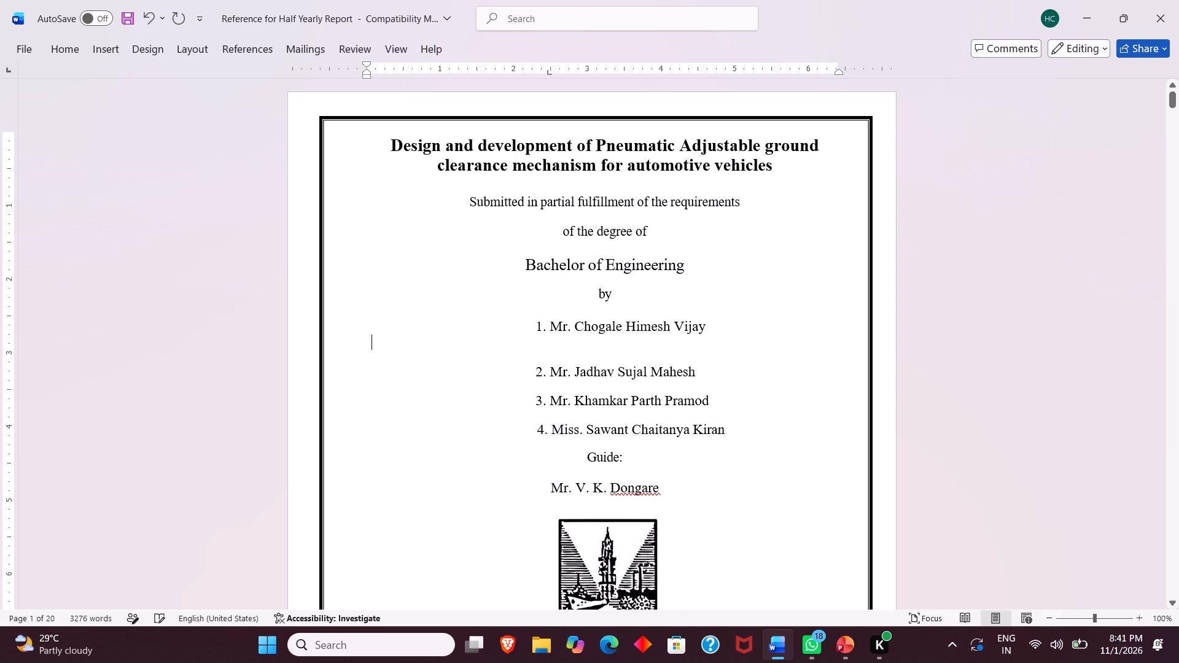
key(BackSpace)
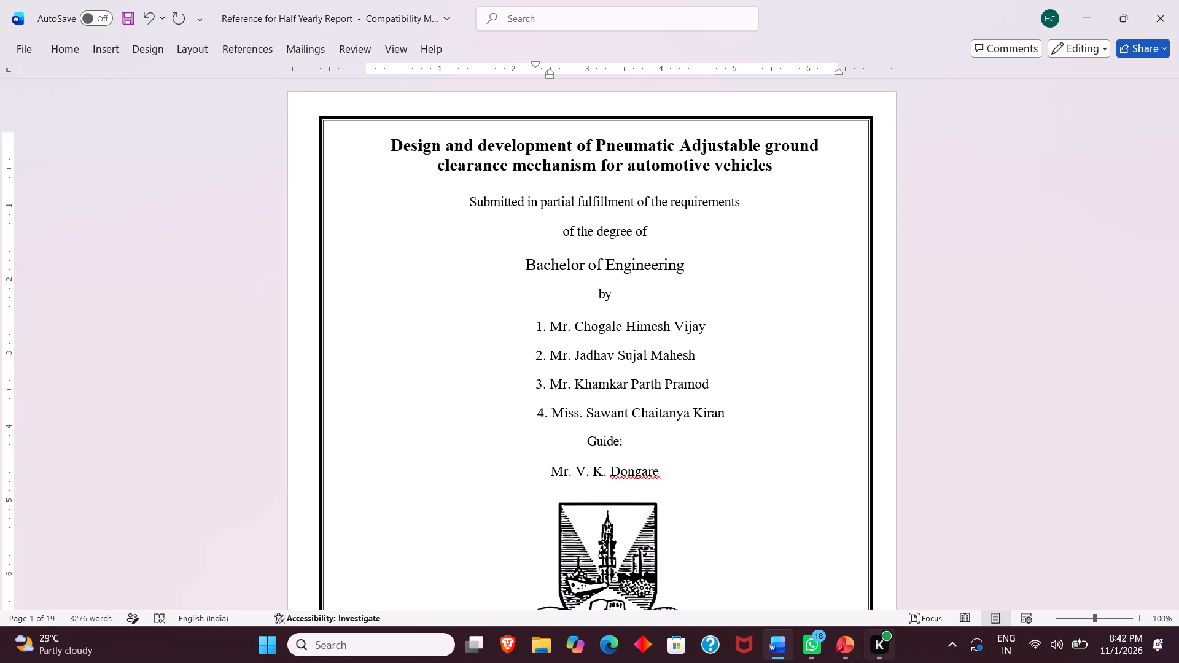
Replace the second student's name in the Word cover list with the second name from the PowerPoint title slide, keeping the "Mr." prefix.
click(842, 646)
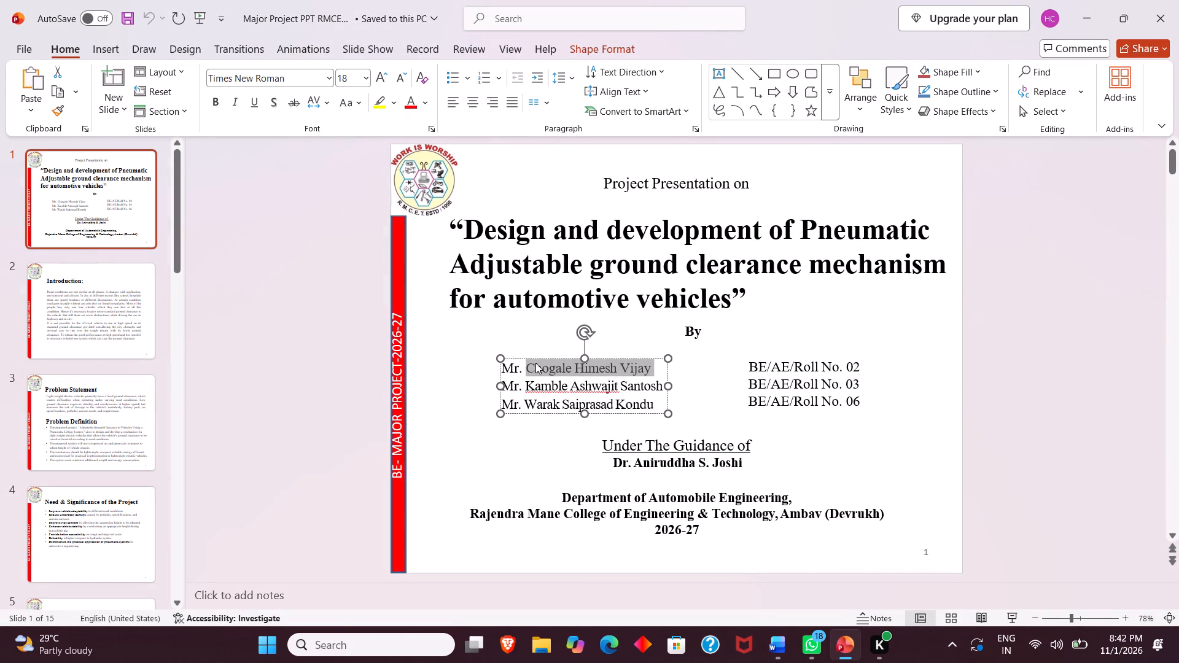
drag(539, 378, 532, 379)
click(539, 381)
drag(529, 382, 618, 395)
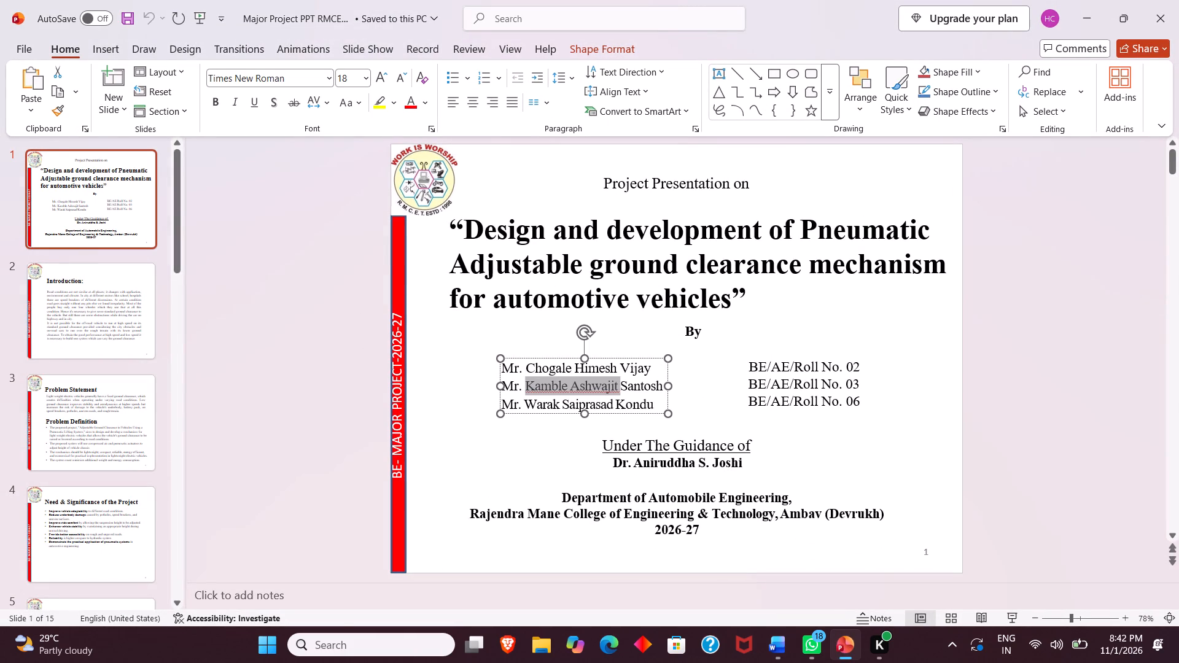
drag(618, 395, 656, 385)
key(ctrl+c)
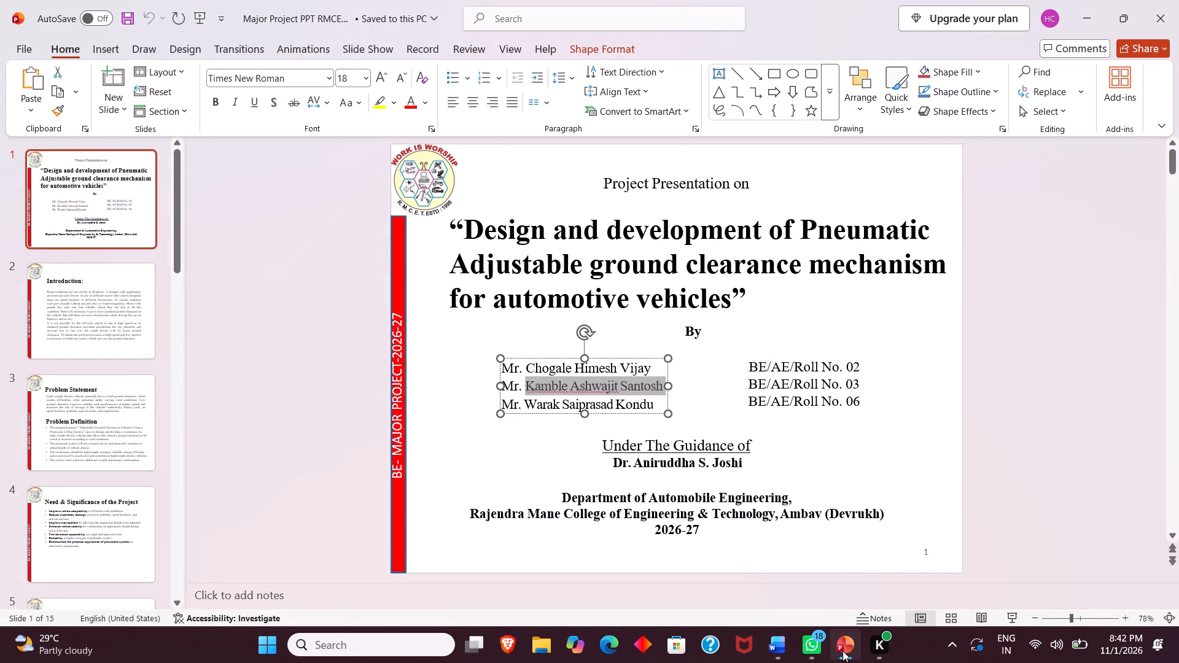
click(776, 651)
drag(577, 356, 581, 358)
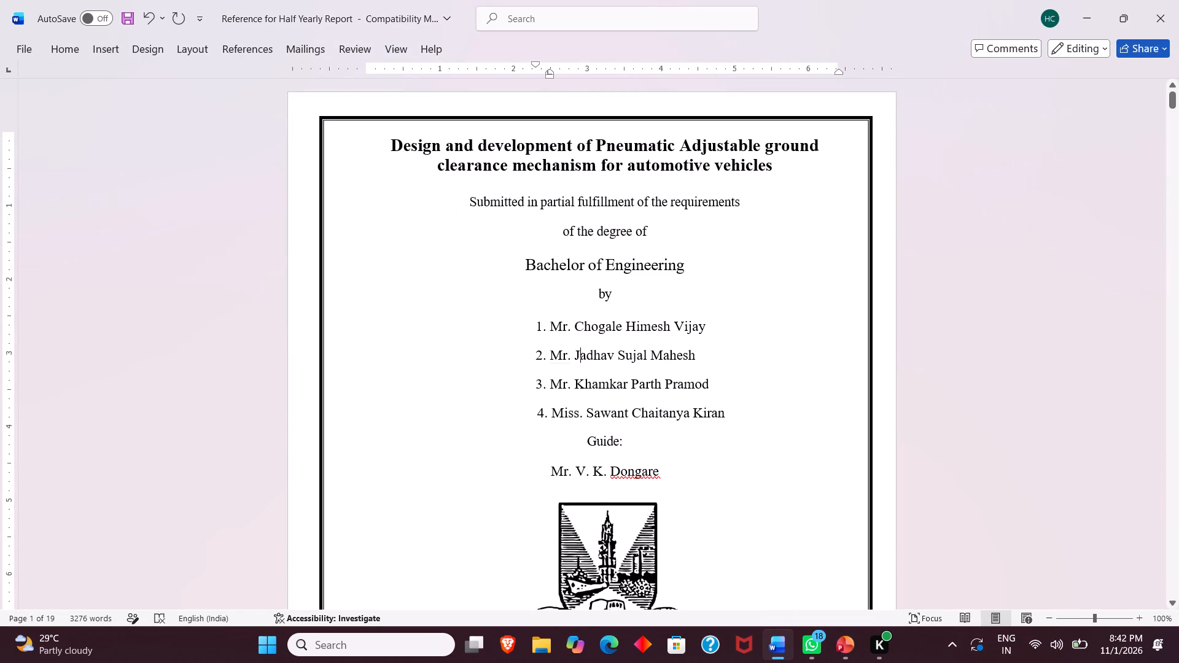
drag(581, 358, 690, 357)
key(ctrl+v)
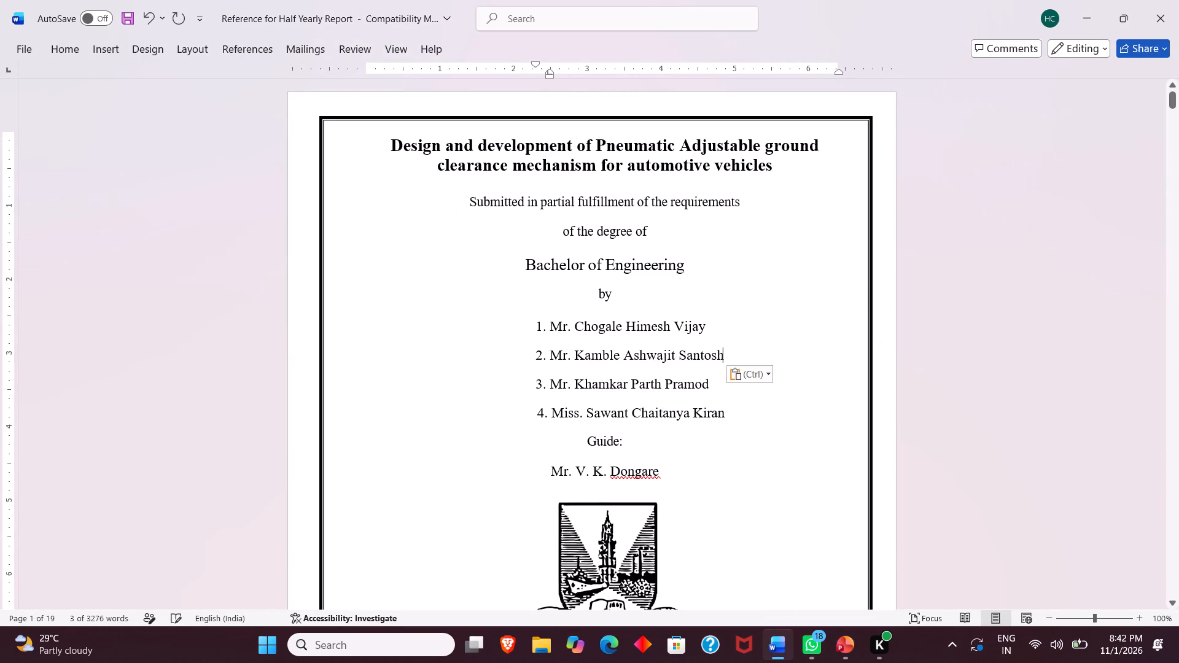
Replace the third student's name in the Word cover list with the third name from the PowerPoint title slide, keeping the "Mr." prefix.
click(839, 647)
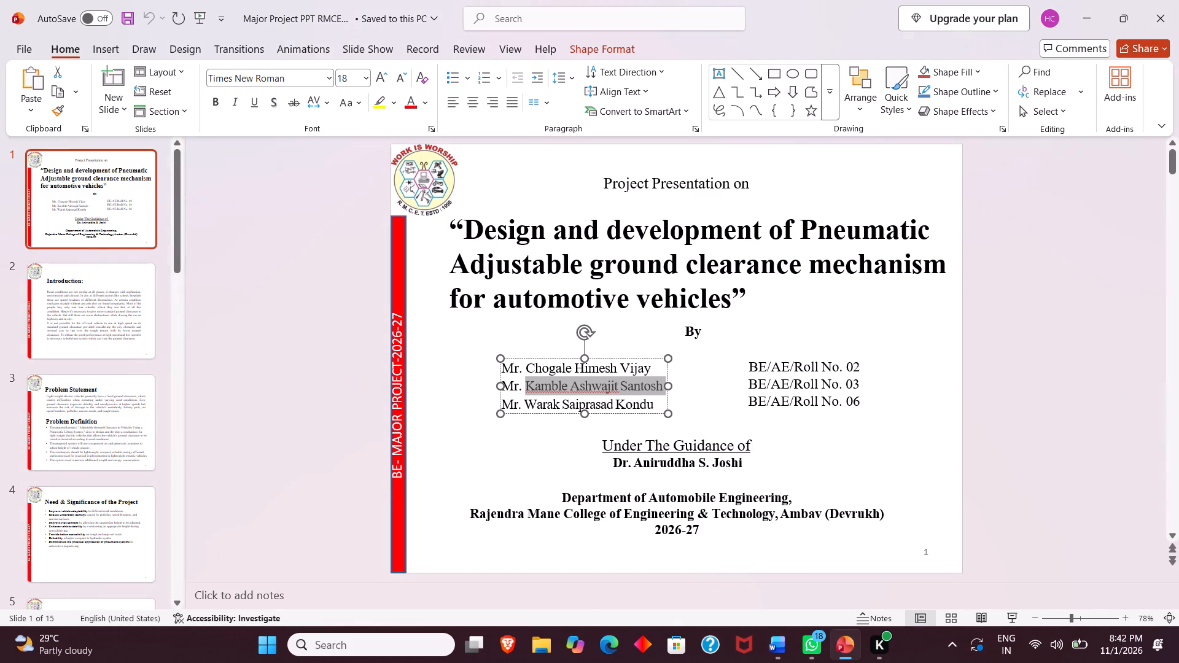
drag(524, 408, 647, 412)
key(ctrl+c)
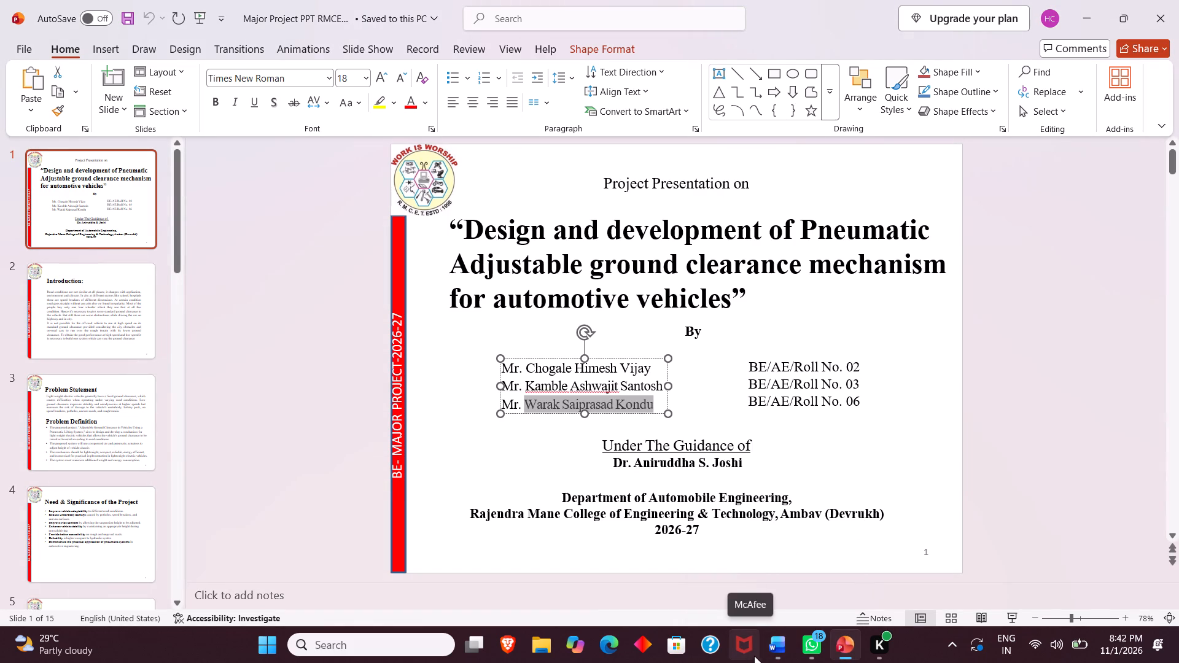
click(781, 662)
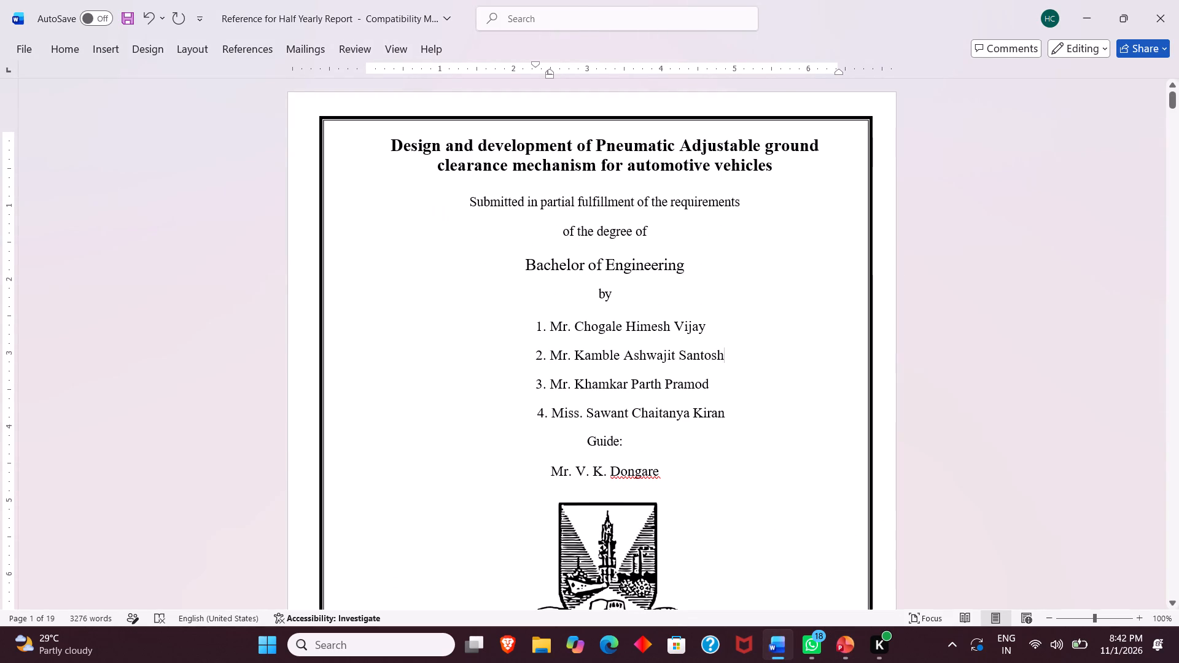
drag(574, 384, 713, 386)
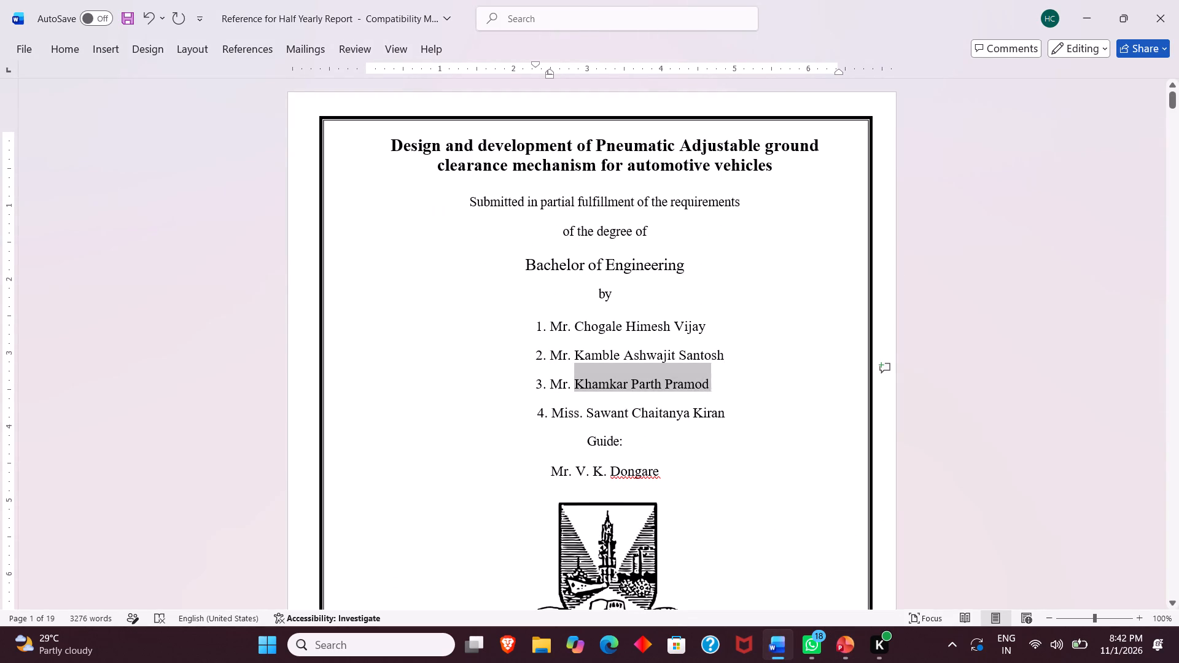
drag(713, 386, 710, 382)
key(ctrl+v)
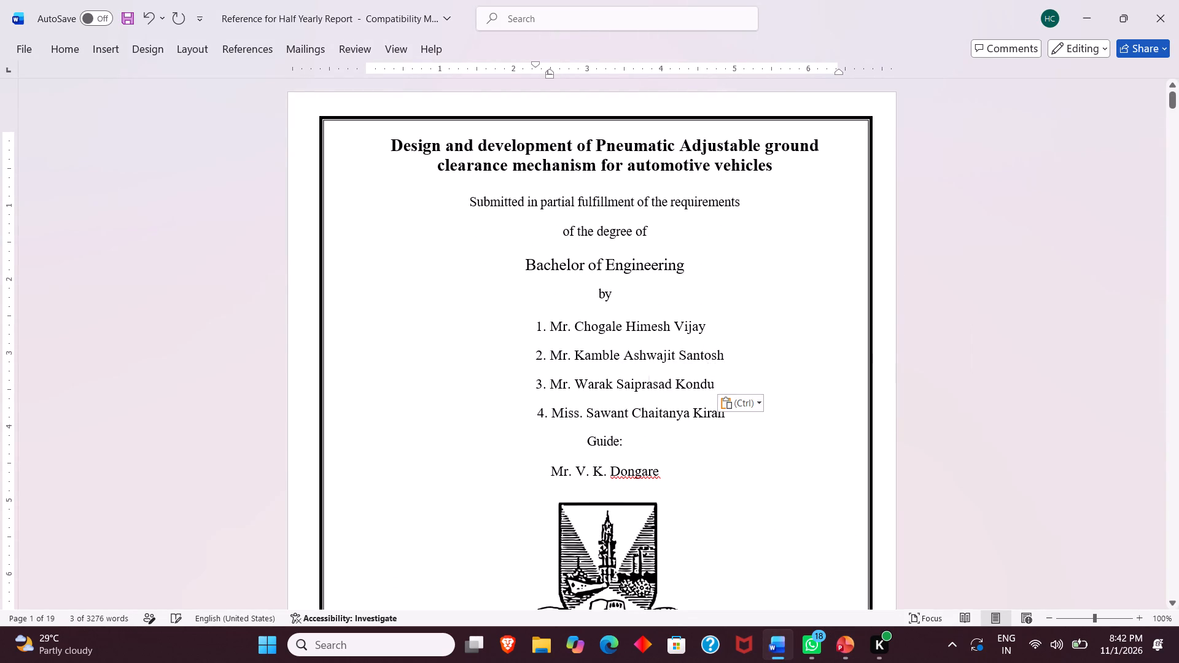
Delete the fourth student entry and its empty line from the name list on the report's cover page.
click(732, 422)
click(732, 422)
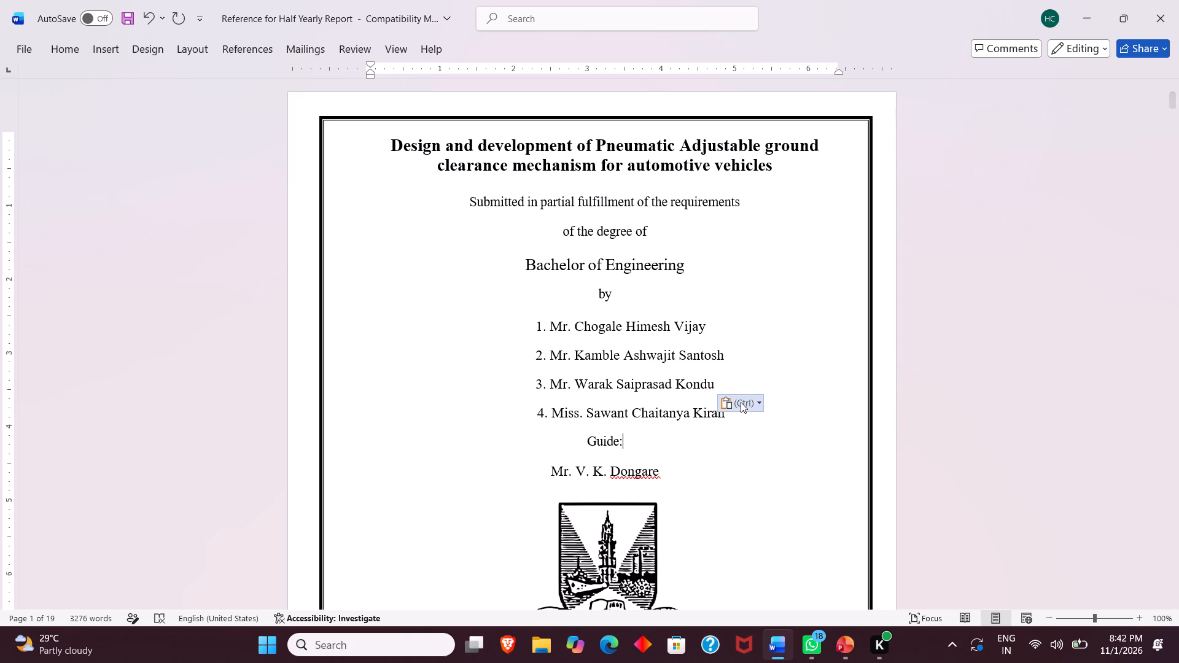
click(768, 423)
click(830, 425)
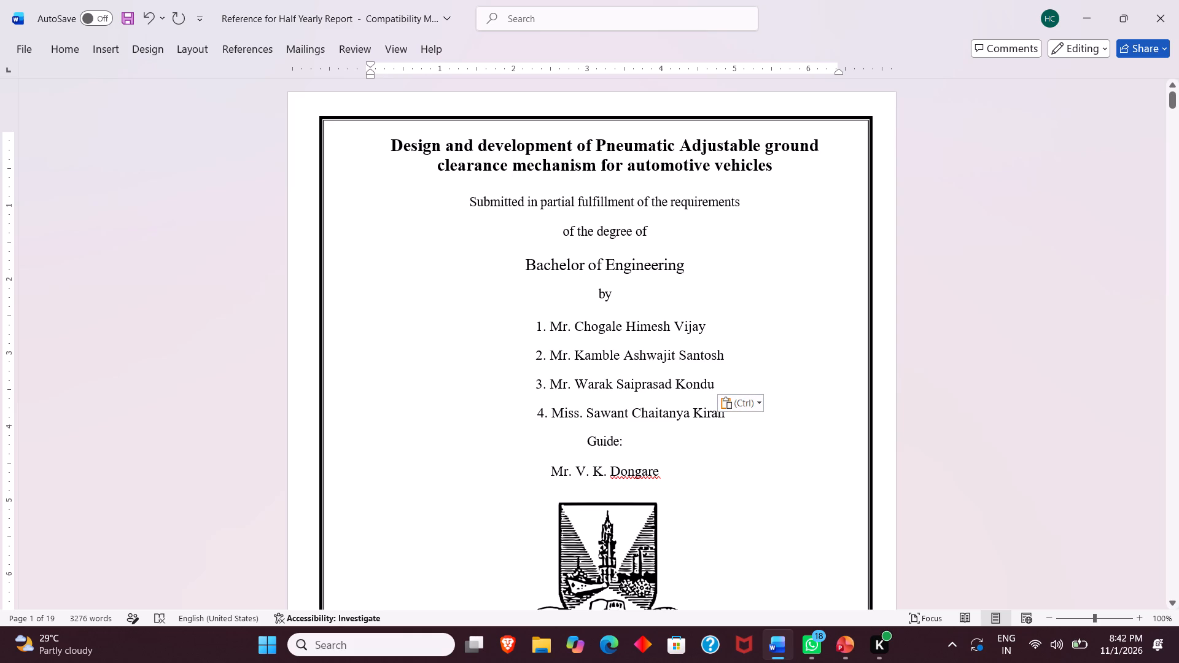
double_click(609, 414)
drag(715, 413, 726, 414)
key(BackSpace)
key(BackSpace)
key(BackSpace)
key(BackSpace)
key(BackSpace)
key(BackSpace)
key(BackSpace)
key(BackSpace)
key(BackSpace)
key(BackSpace)
key(BackSpace)
key(BackSpace)
key(BackSpace)
key(BackSpace)
key(BackSpace)
key(BackSpace)
key(BackSpace)
key(BackSpace)
key(BackSpace)
key(BackSpace)
key(BackSpace)
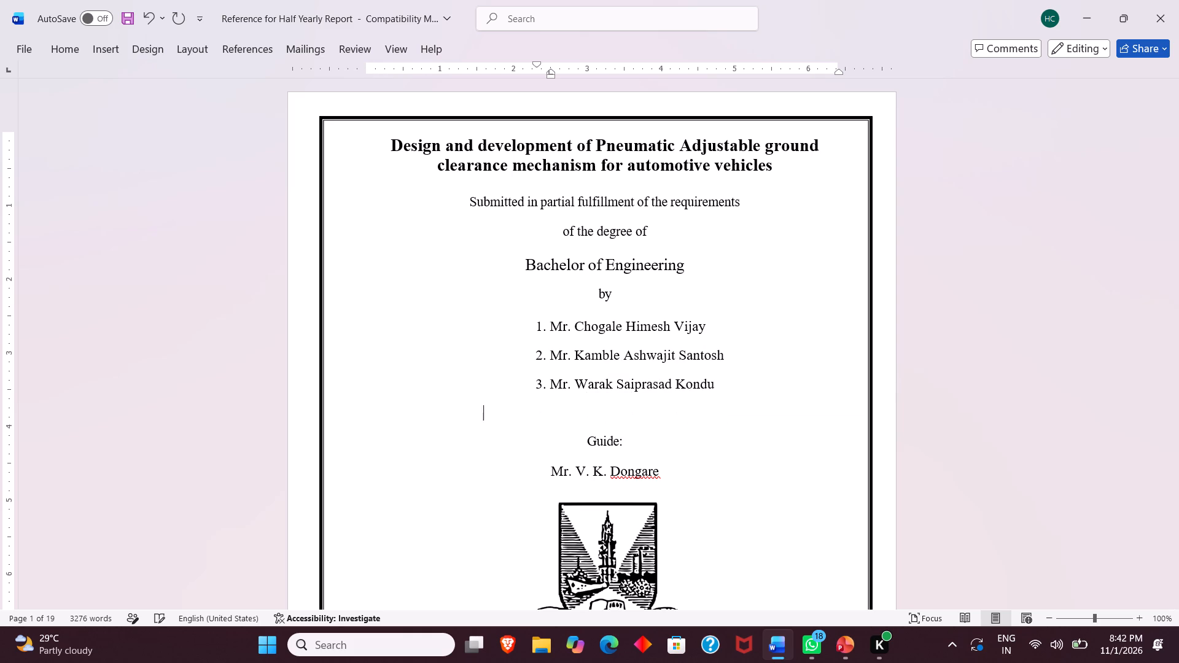
key(BackSpace)
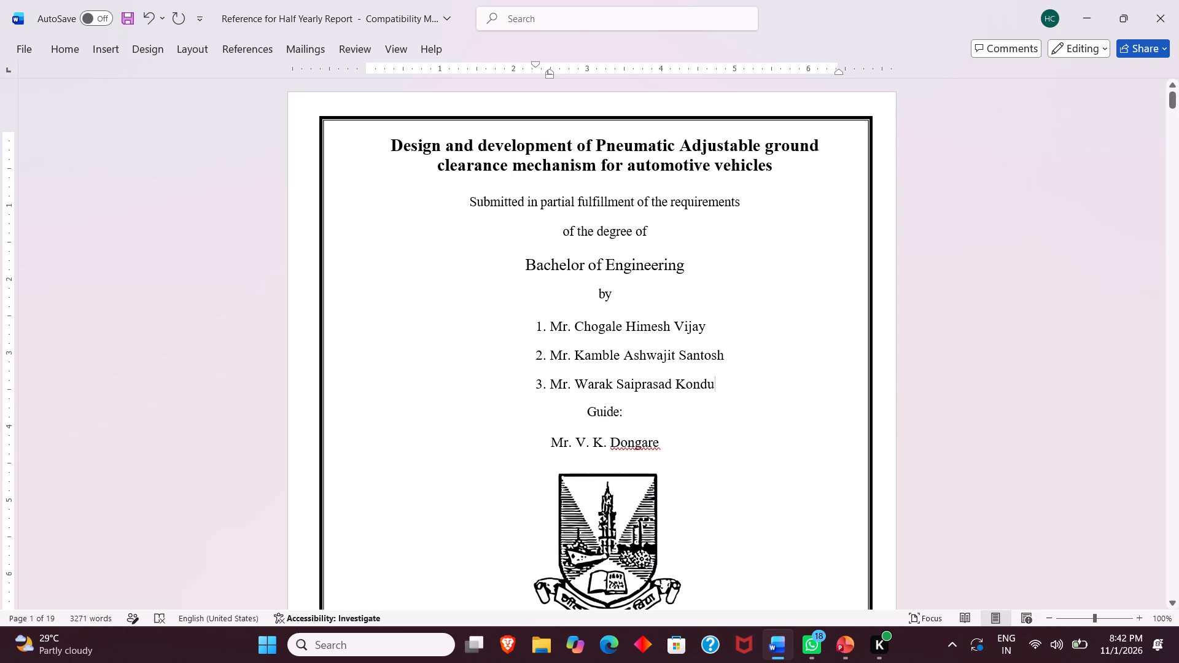
Copy the guide's name, including the Dr. title, from under "Under The Guidance of" on the PowerPoint title slide.
click(850, 647)
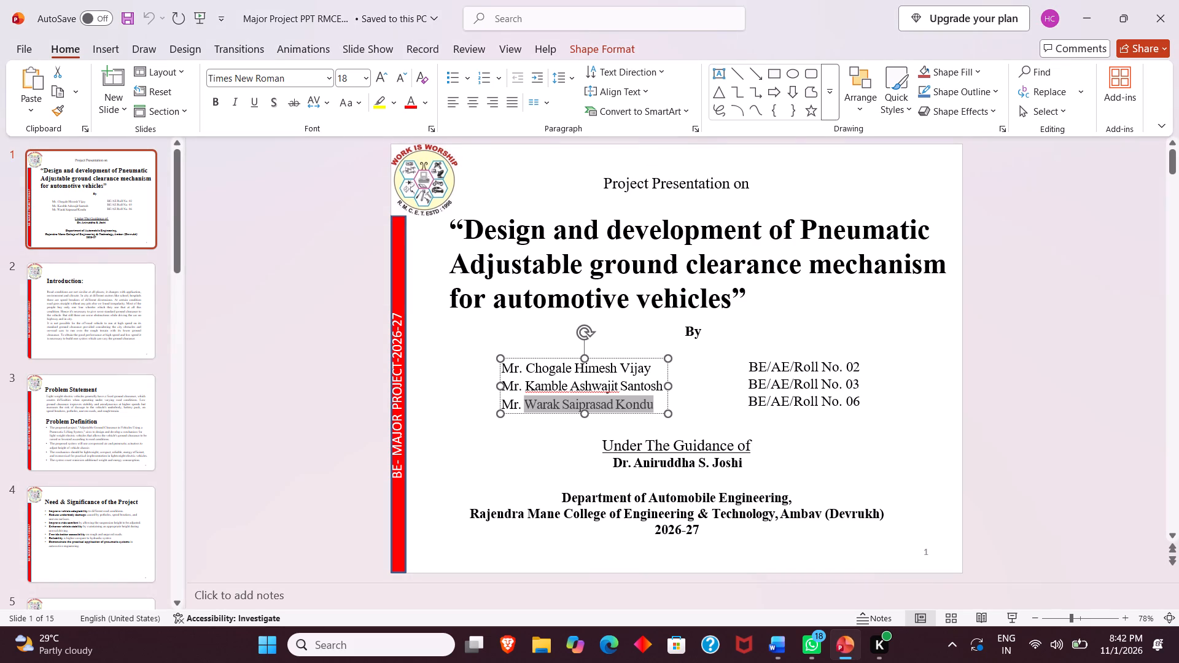
drag(747, 463, 610, 460)
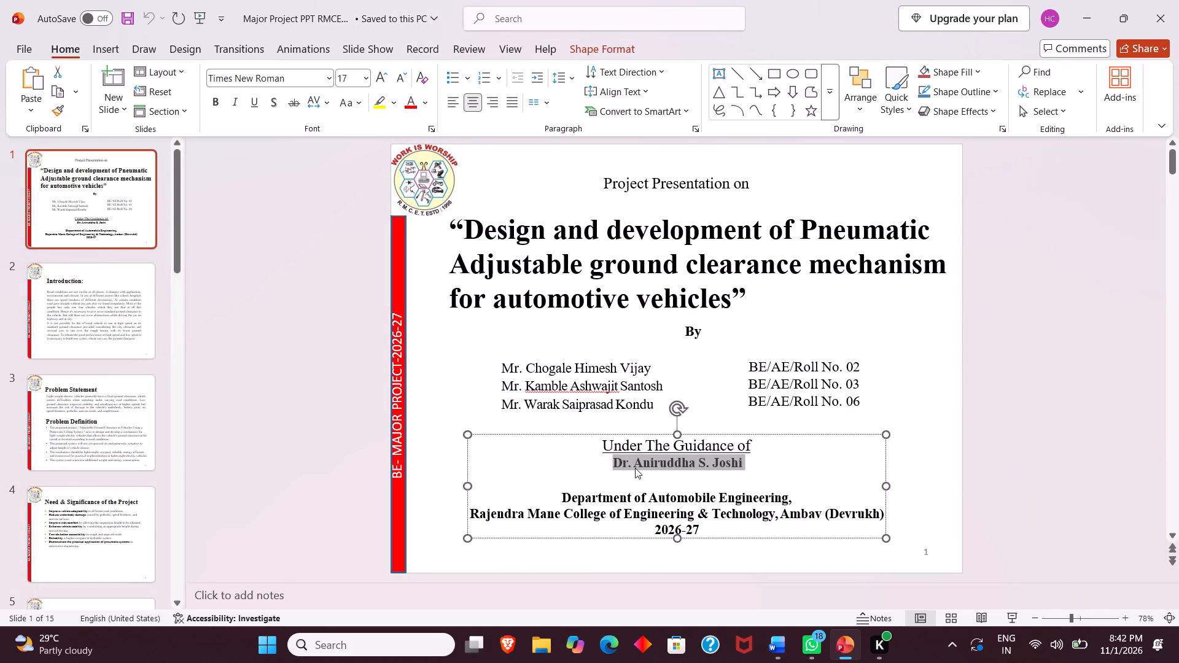
key(ctrl+c)
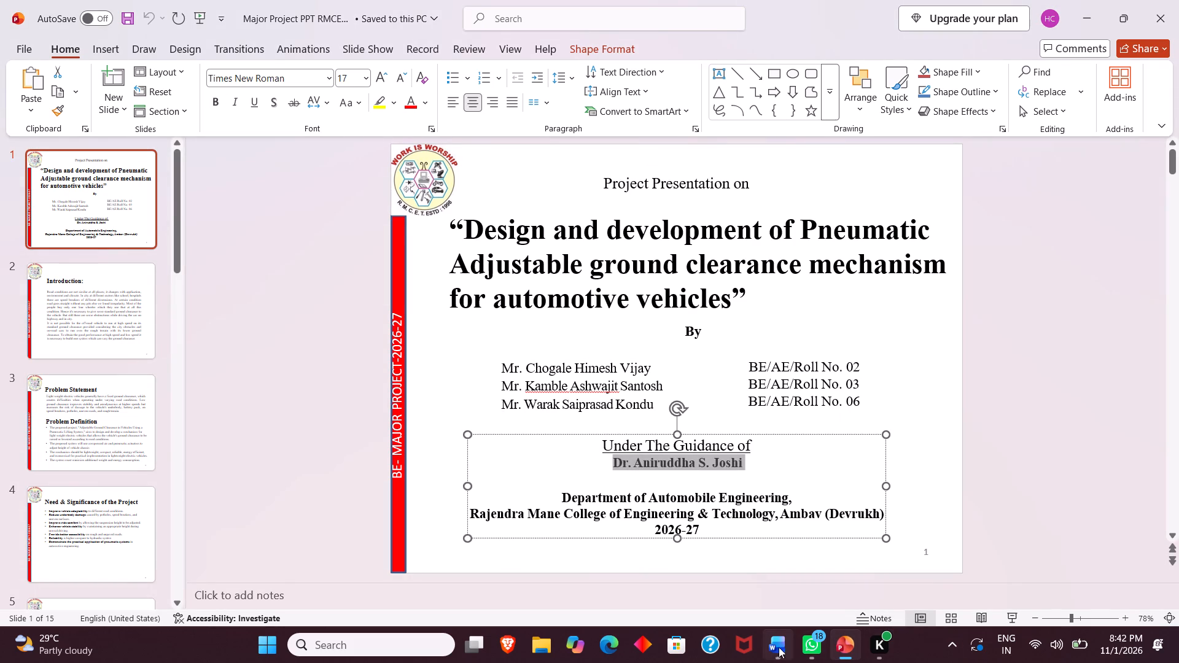
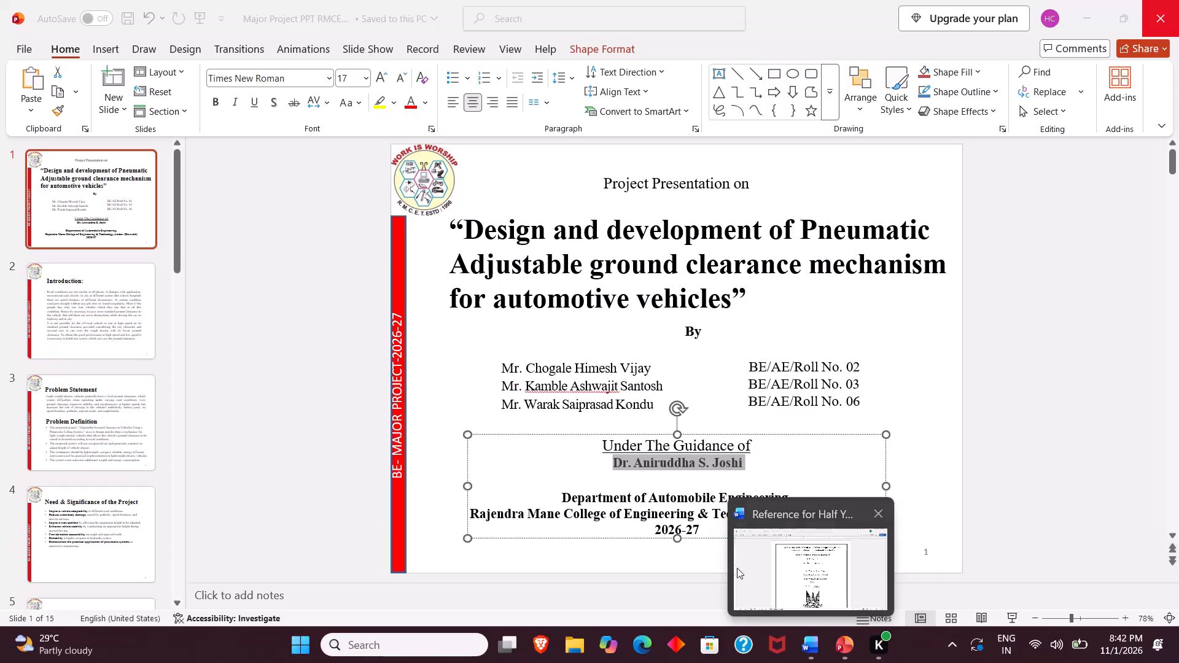
Replace the guide's name under "Guide:" on the Word report's cover page with the name copied from the presentation.
click(806, 647)
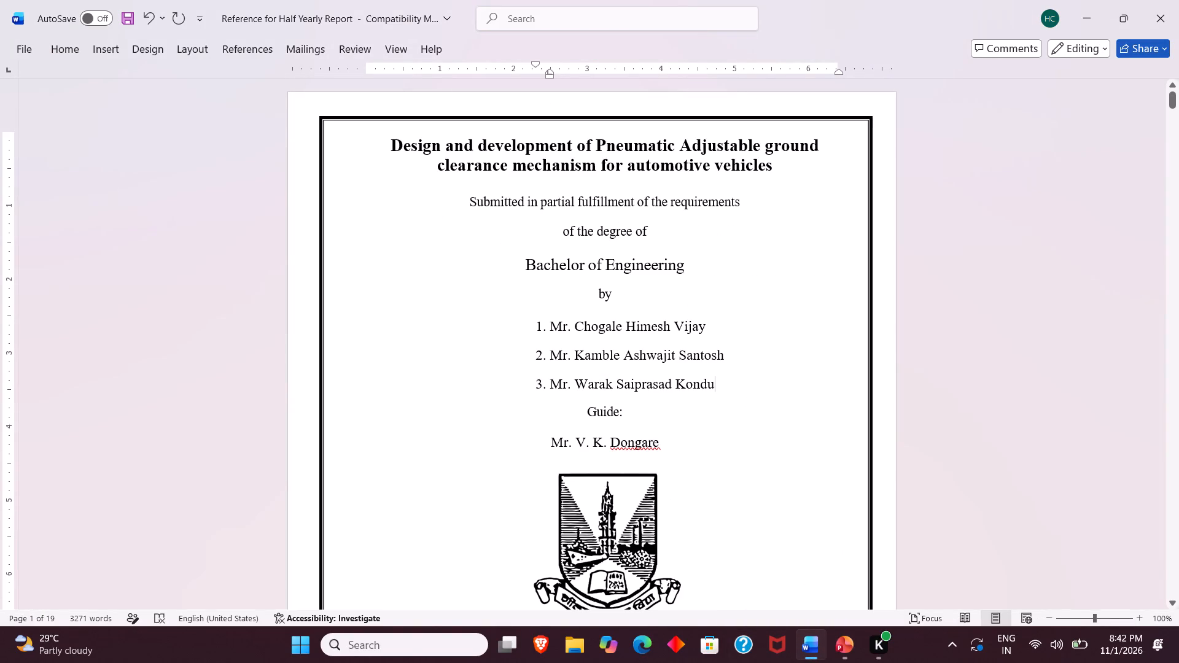
drag(675, 447, 553, 439)
key(ctrl+v)
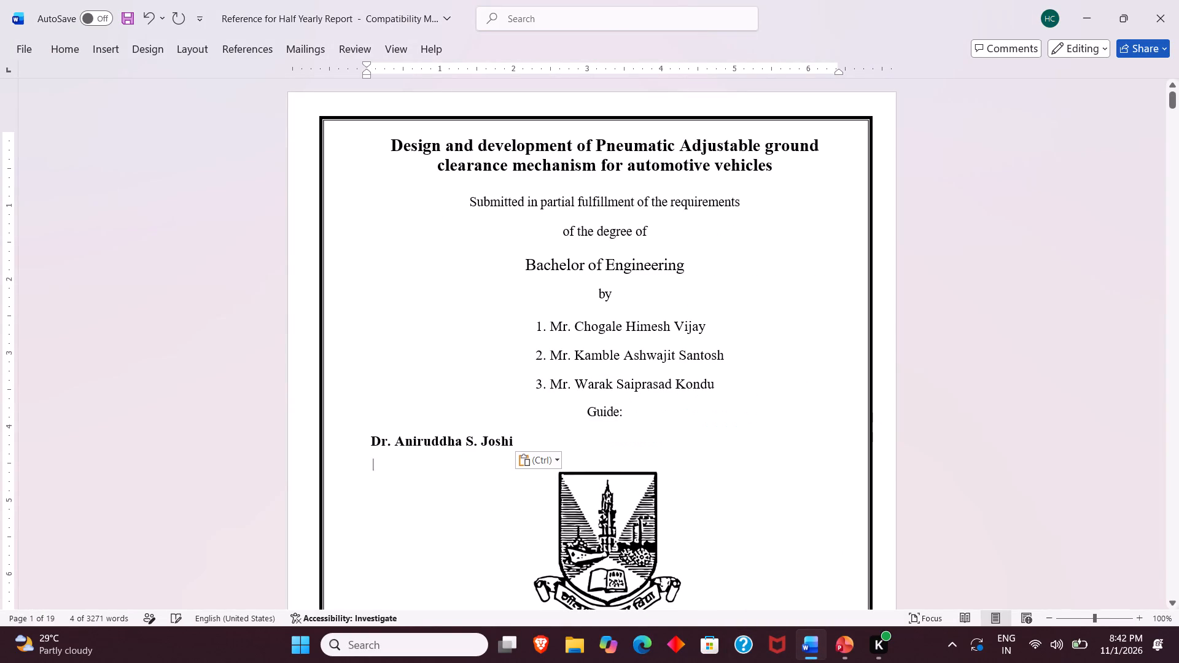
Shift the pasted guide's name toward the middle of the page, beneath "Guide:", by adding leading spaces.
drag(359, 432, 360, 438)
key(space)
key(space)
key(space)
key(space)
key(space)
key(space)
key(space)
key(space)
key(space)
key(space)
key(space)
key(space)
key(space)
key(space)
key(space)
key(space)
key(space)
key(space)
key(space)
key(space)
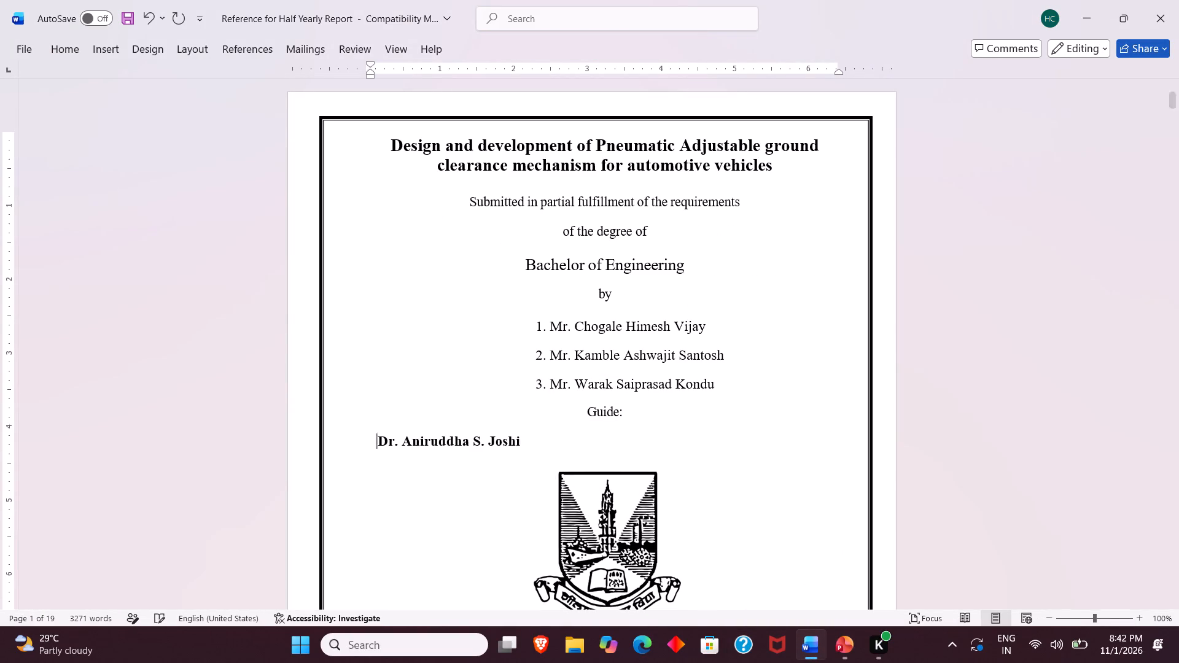
Set the academic year at the bottom of the cover page to 2026-27.
scroll(599, 502, down, 2)
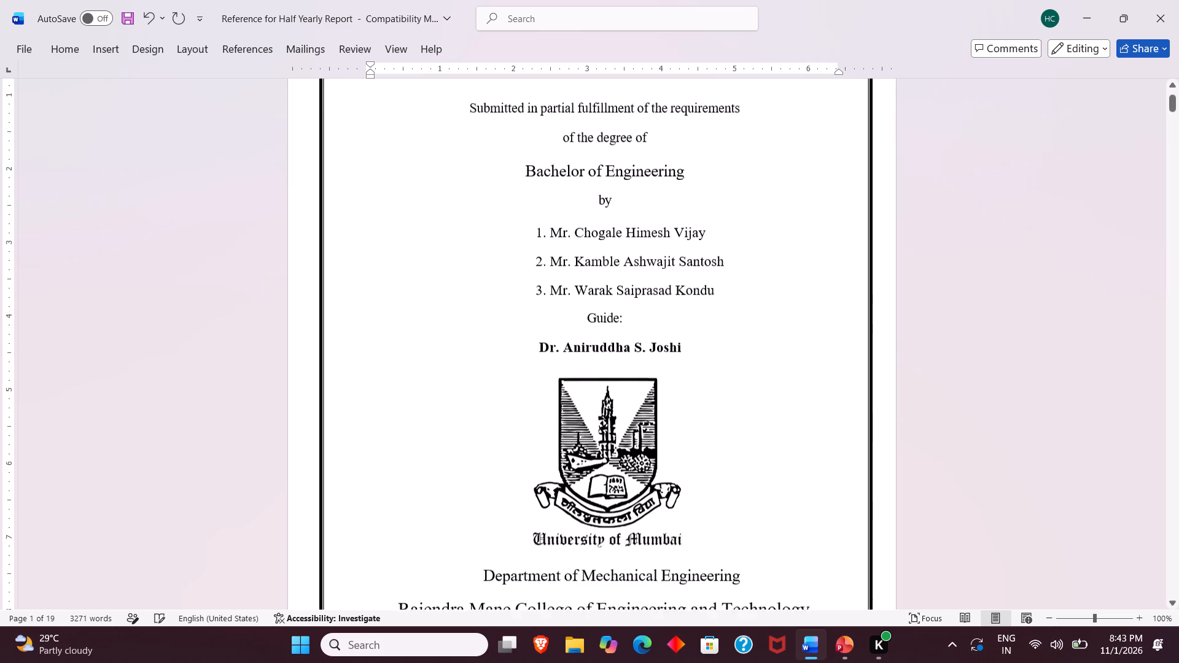
scroll(602, 505, down, 6)
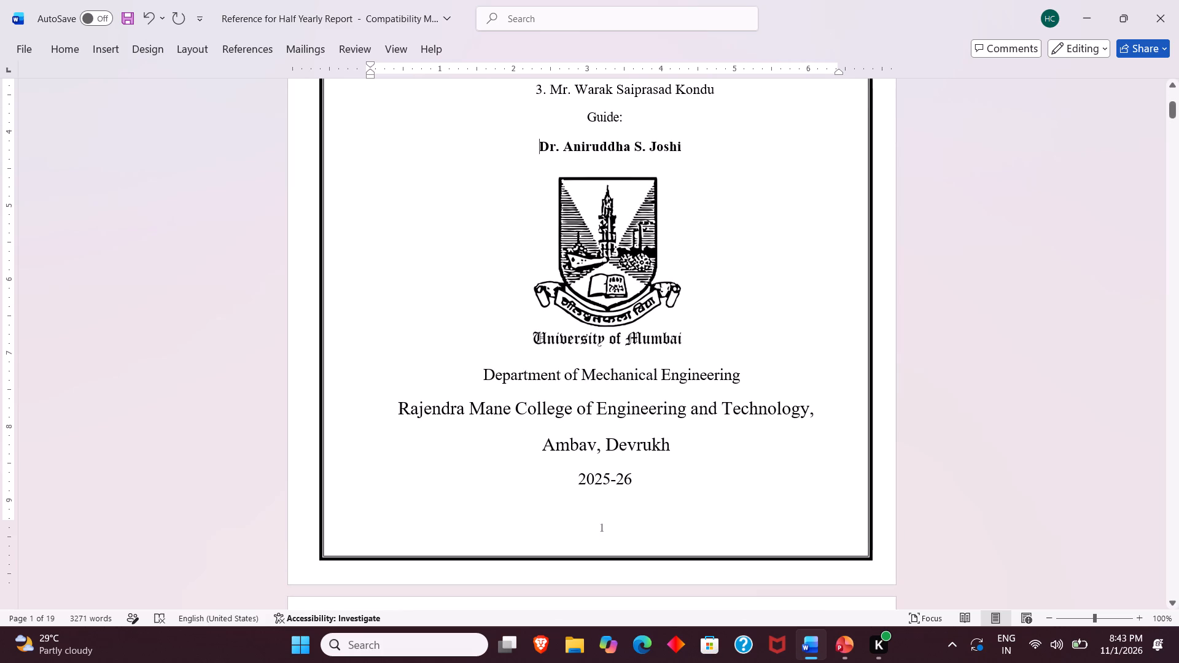
click(605, 479)
click(613, 477)
key(BackSpace)
key(6)
click(634, 487)
key(BackSpace)
key(7)
Centre-align all the cover page content, from the project title down to the academic year.
scroll(636, 491, up, 2)
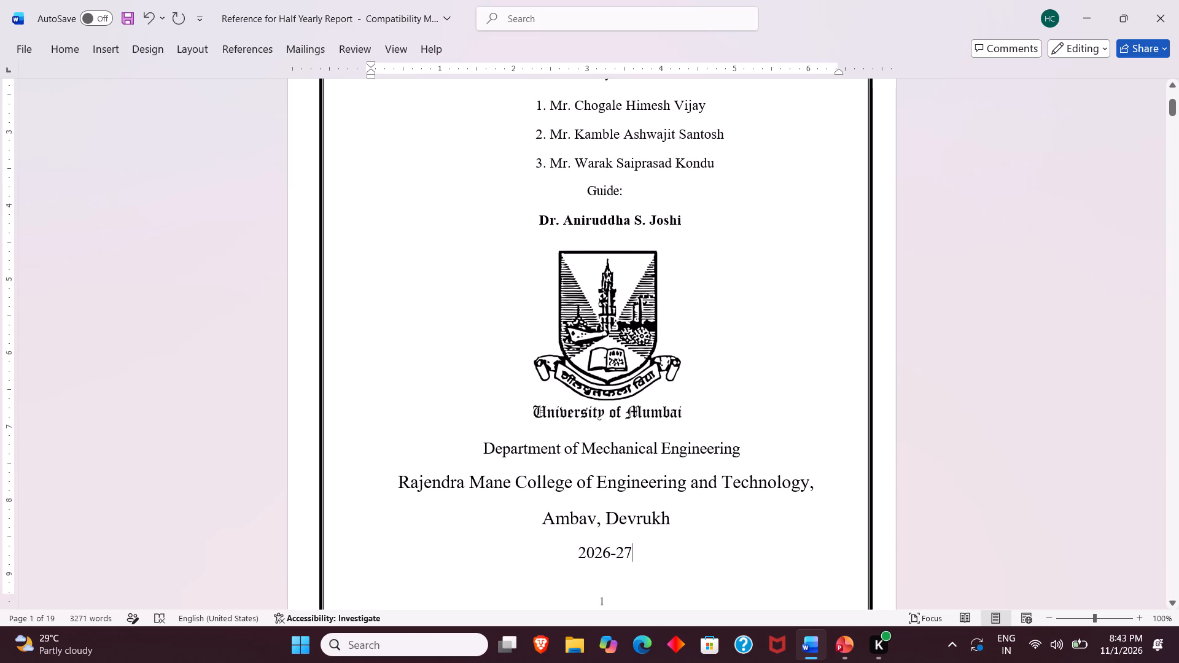
drag(673, 562, 362, 130)
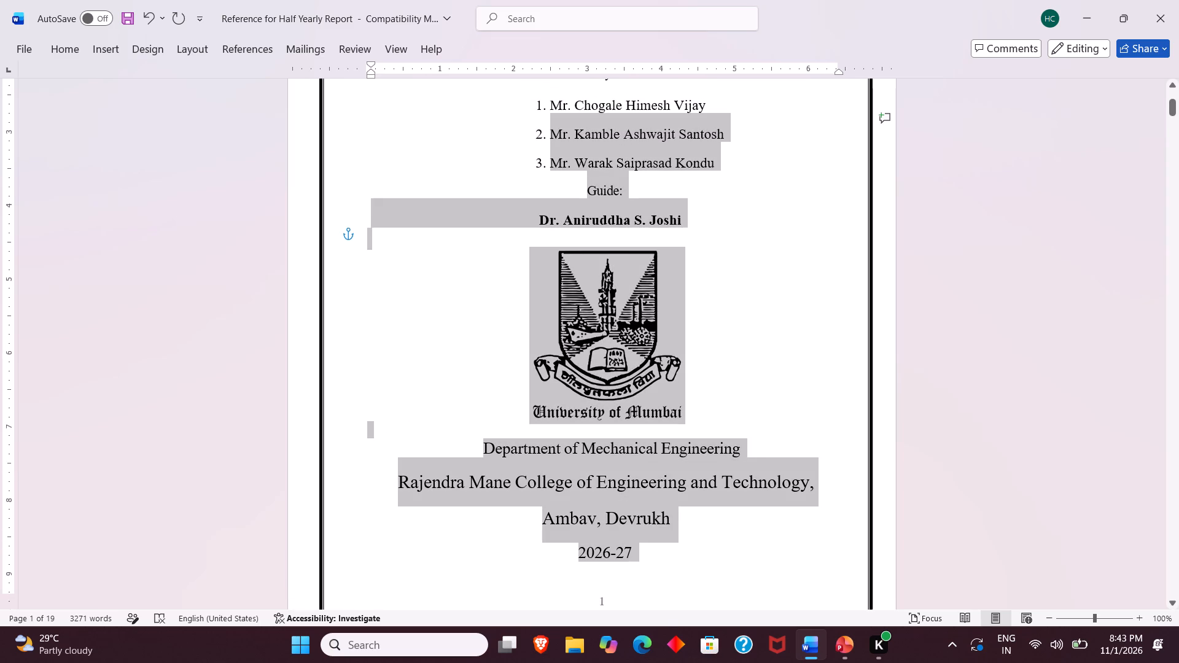
drag(362, 130, 365, 169)
scroll(362, 130, up, 3)
scroll(384, 211, up, 5)
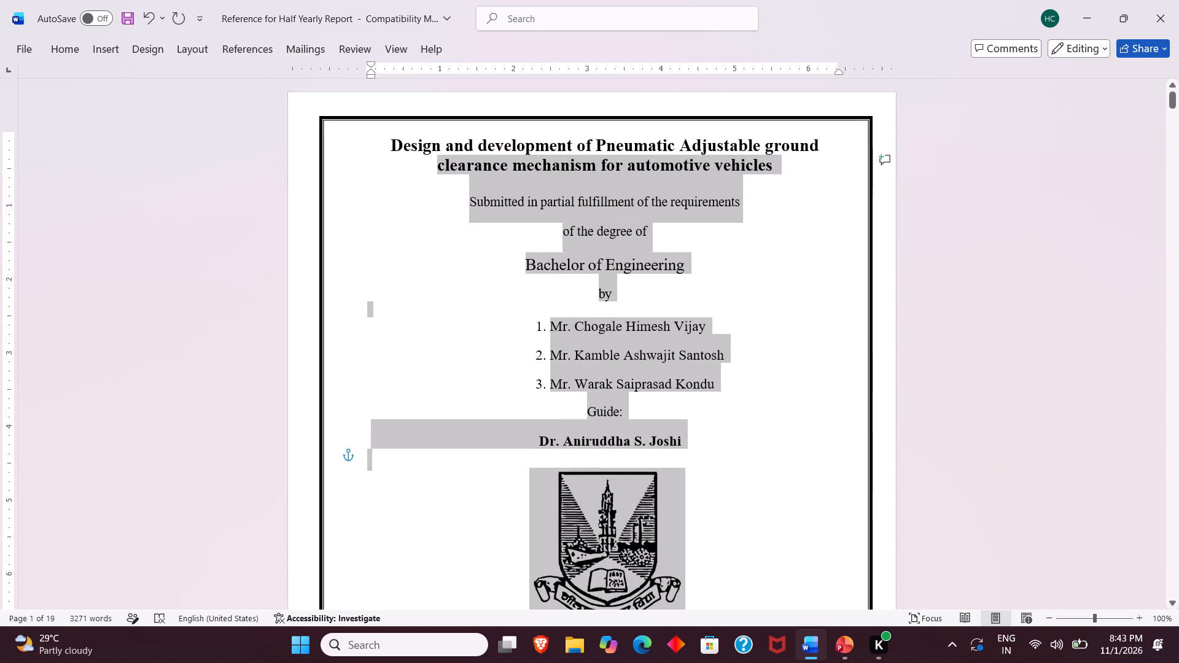
drag(365, 169, 391, 146)
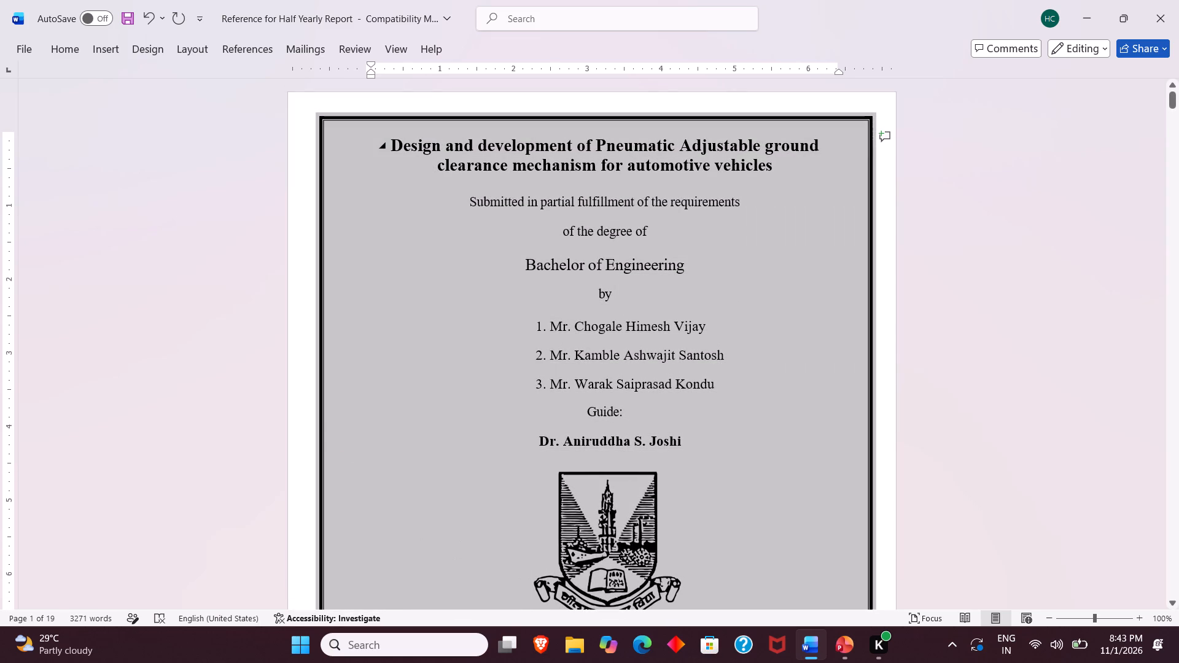
drag(391, 146, 394, 145)
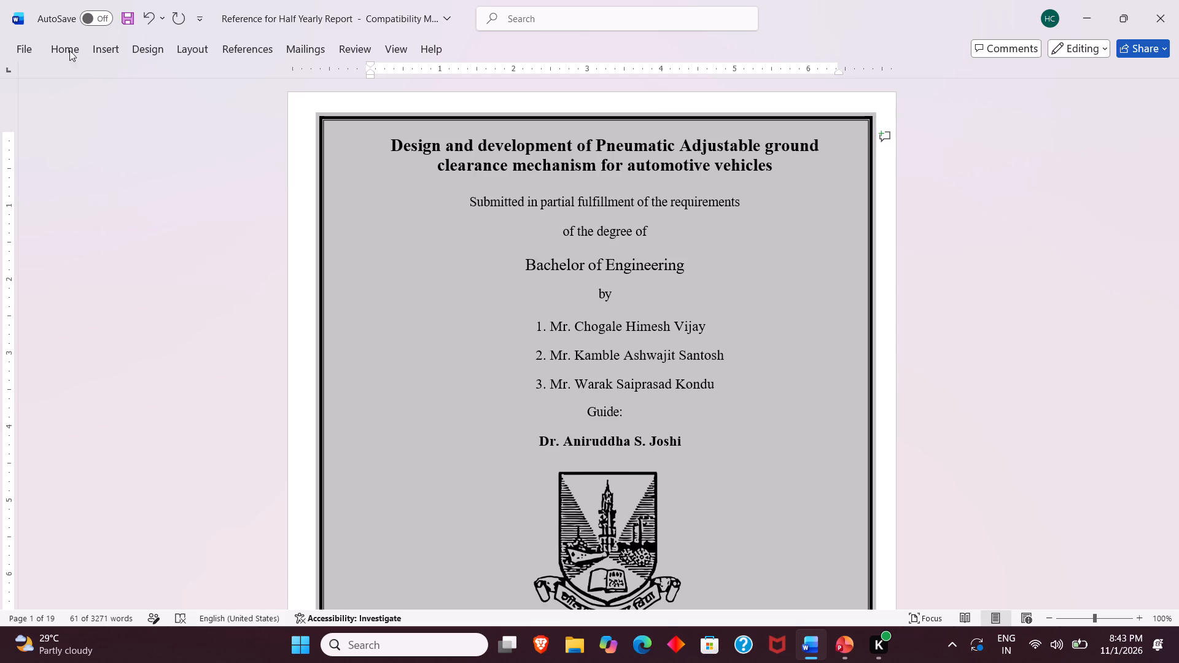
click(66, 51)
click(406, 102)
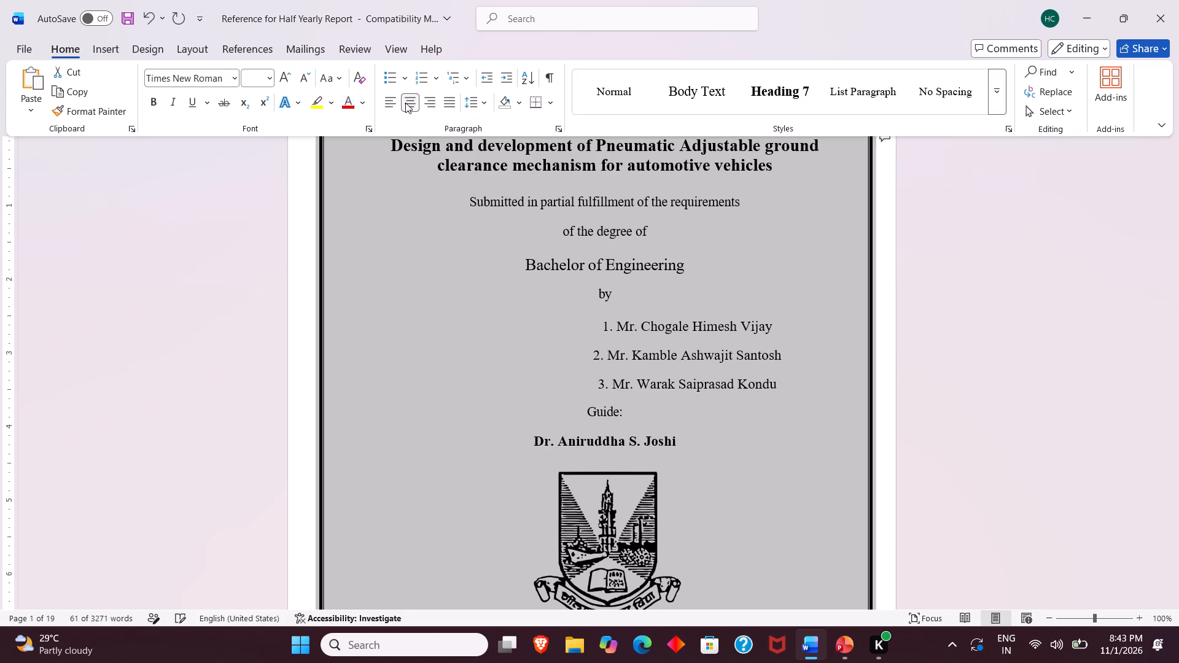
click(405, 103)
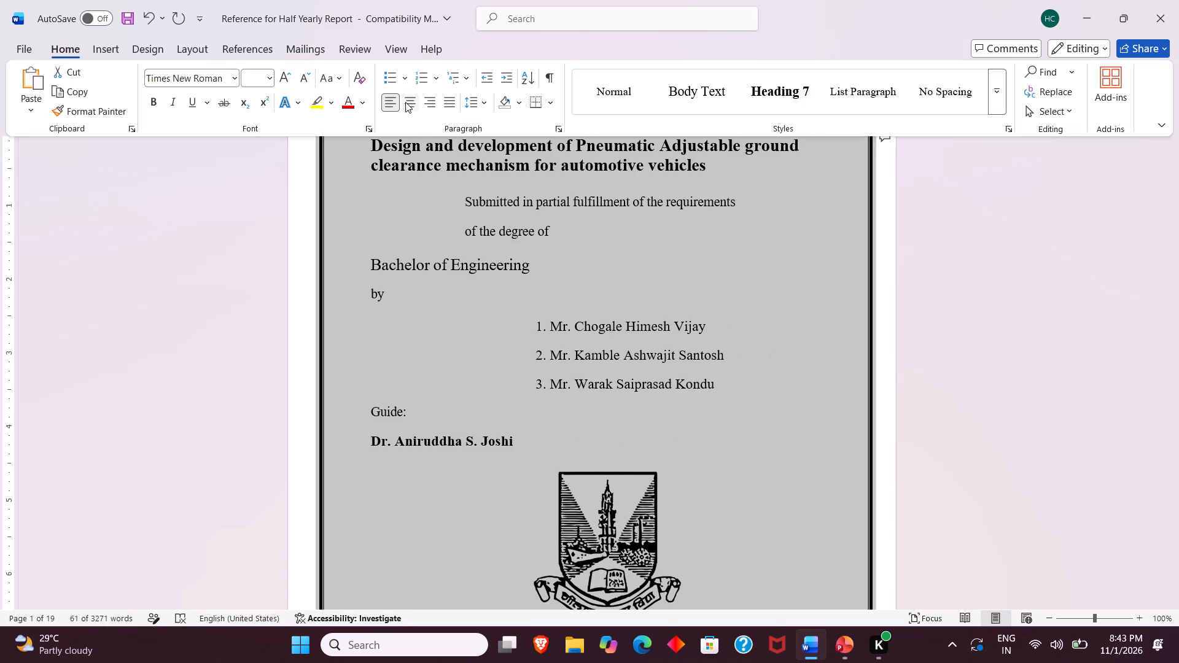
click(408, 103)
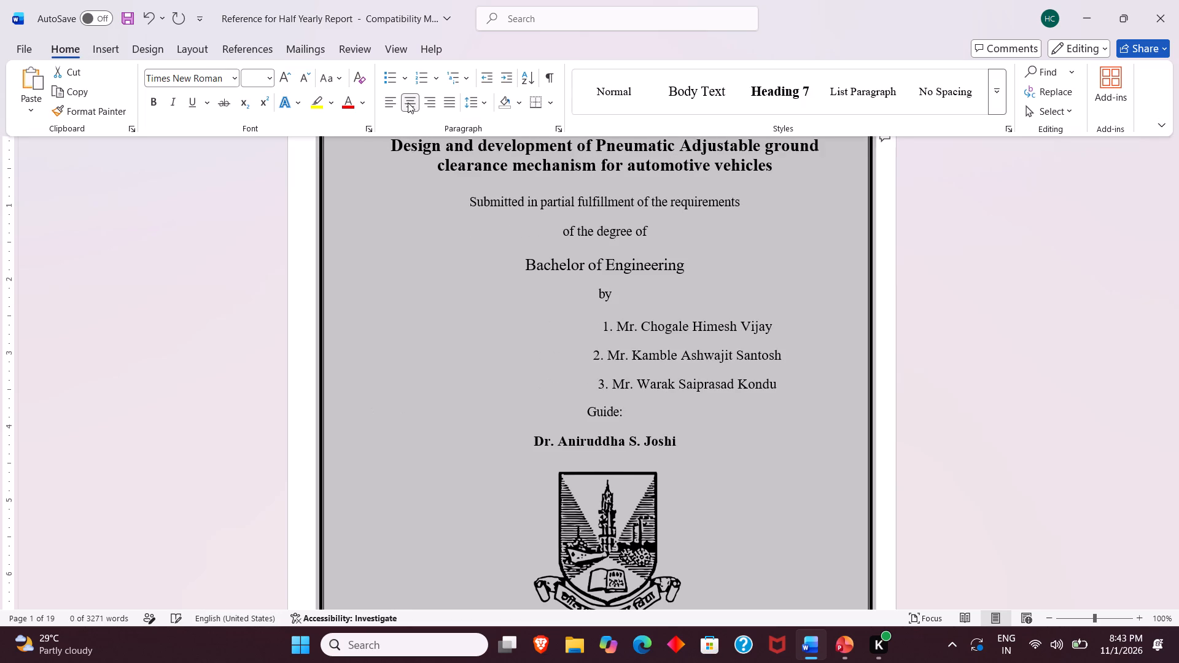
Remove the list numbers from the three student names on the cover page, aligning the first name with the others using spaces.
click(196, 347)
click(200, 345)
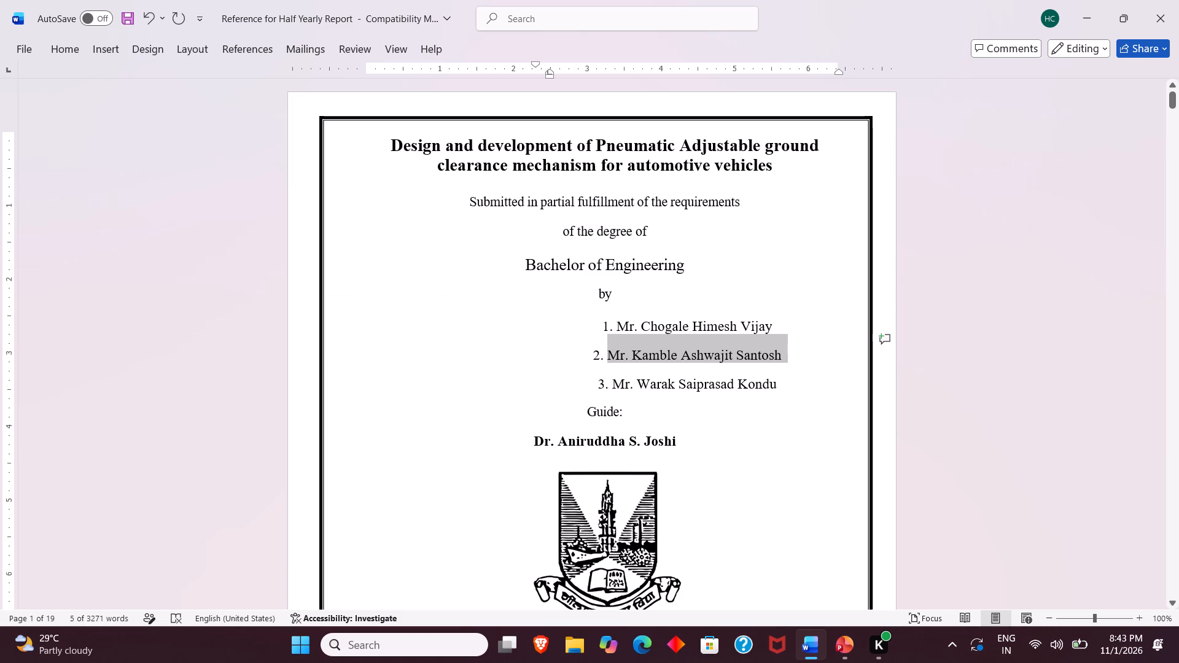
click(590, 345)
click(597, 332)
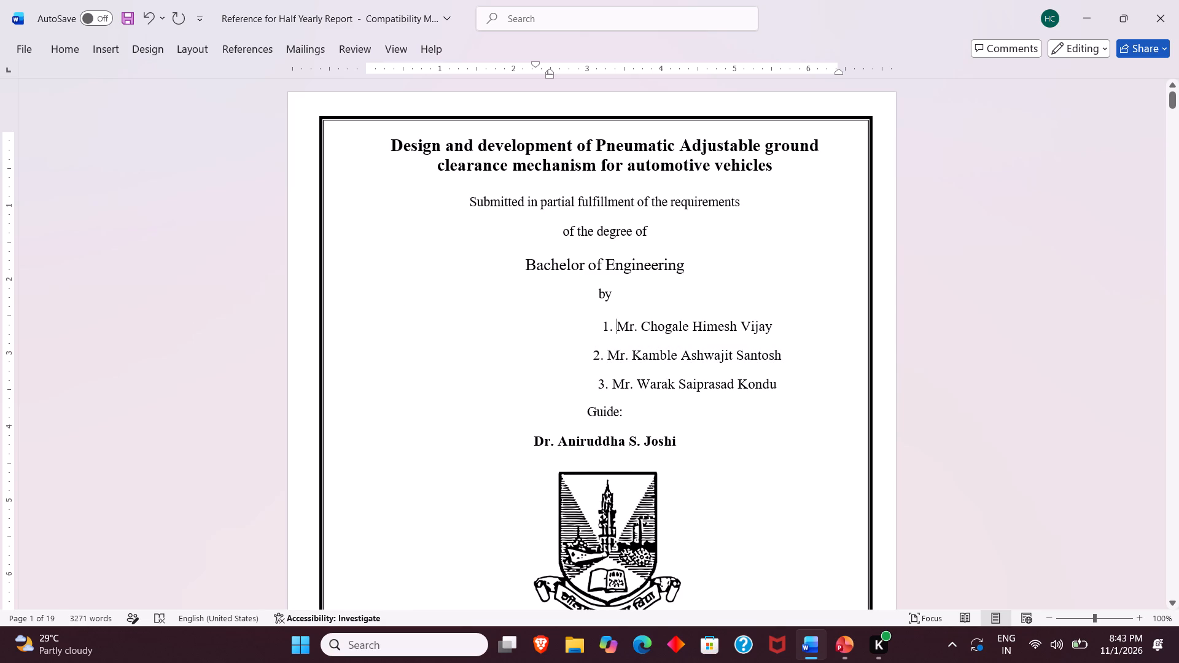
key(Left)
key(Left)
key(Left)
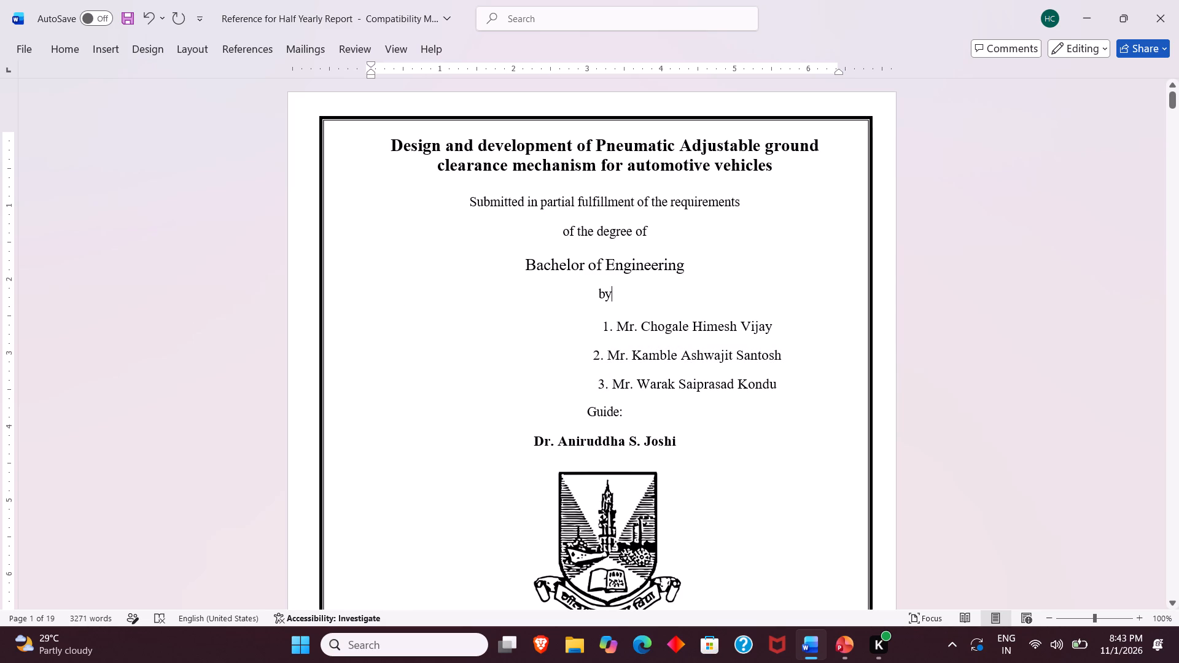
click(594, 334)
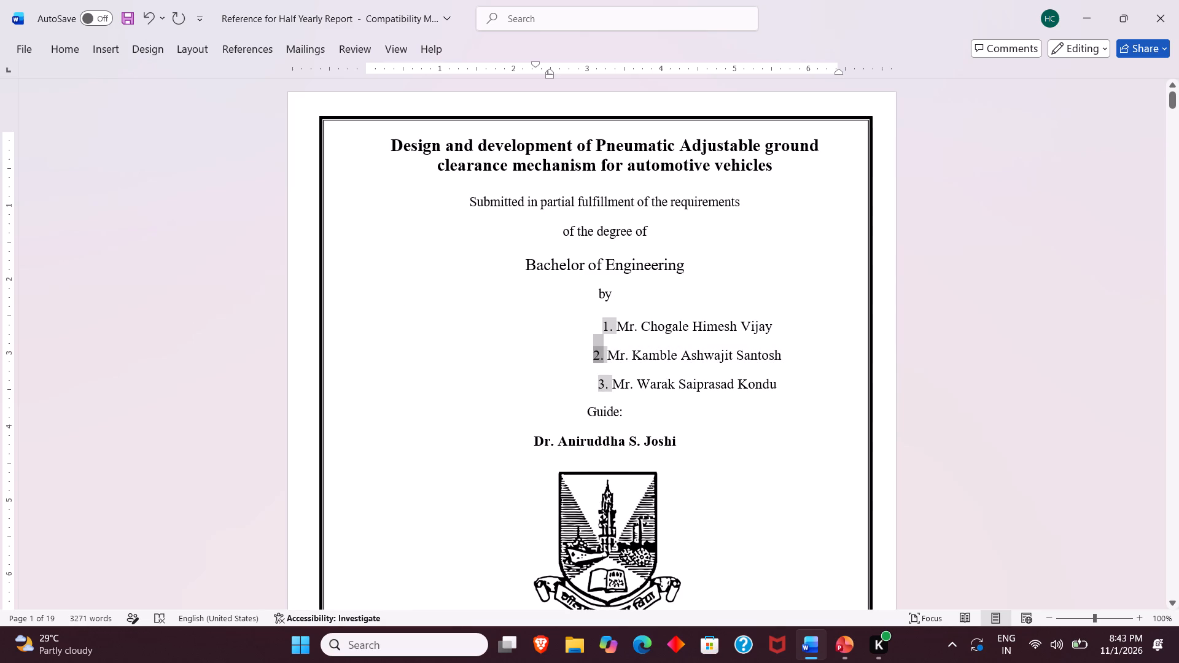
key(BackSpace)
key(BackSpace)
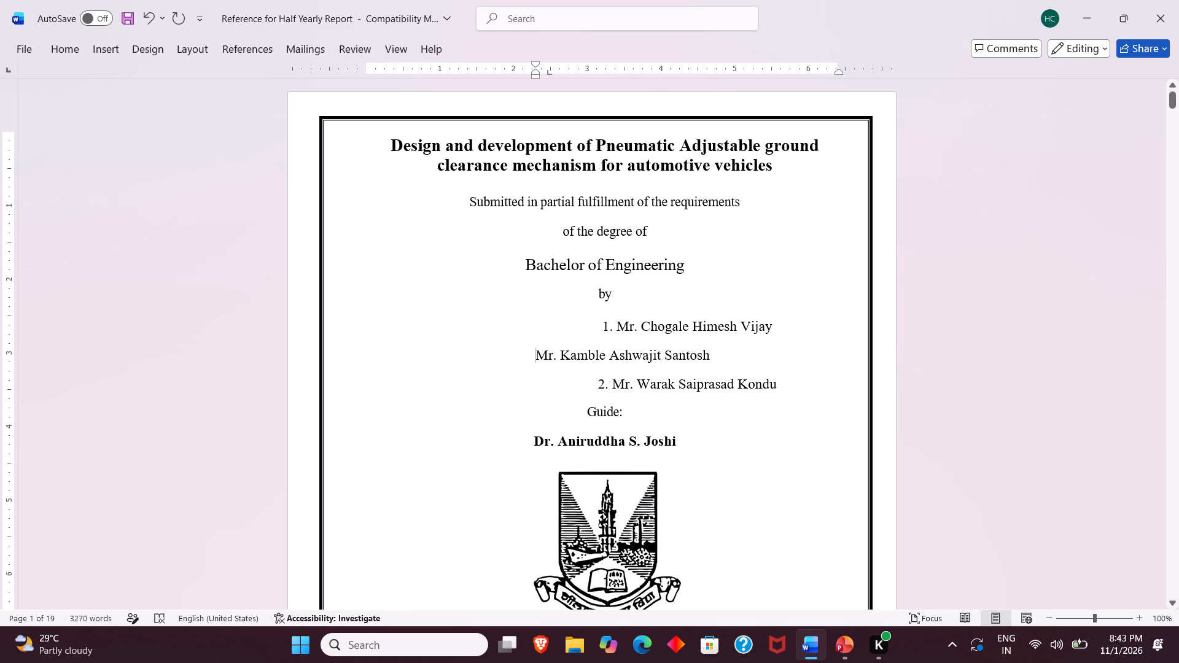
click(599, 324)
key(BackSpace)
key(BackSpace)
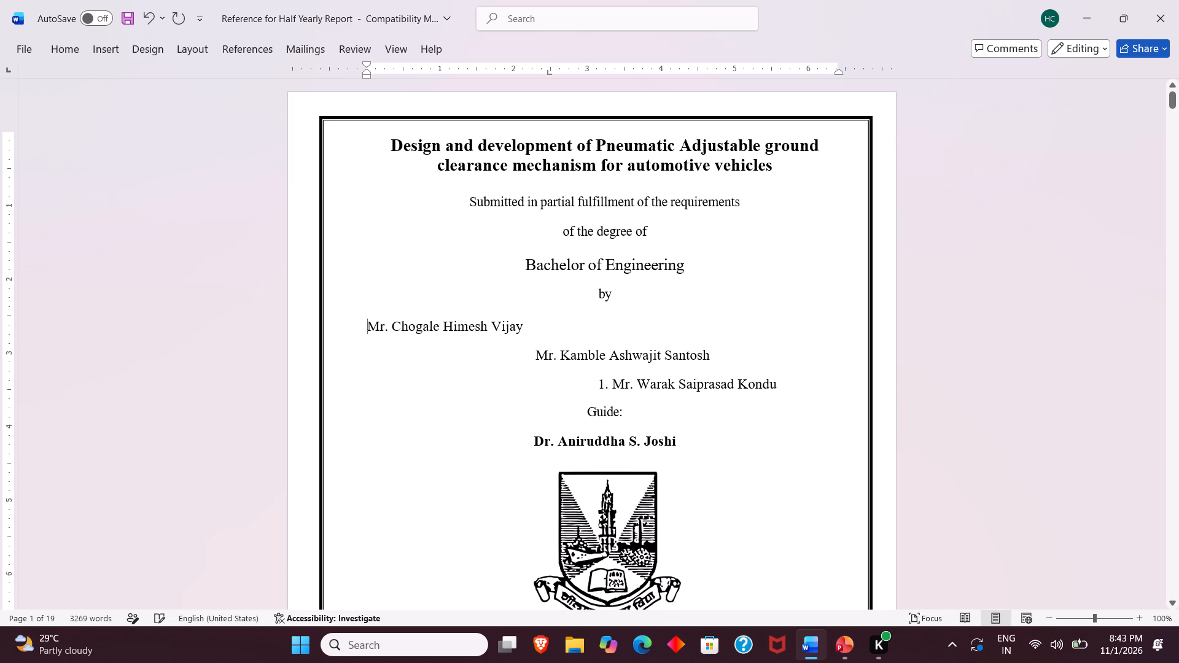
key(space)
key(space)
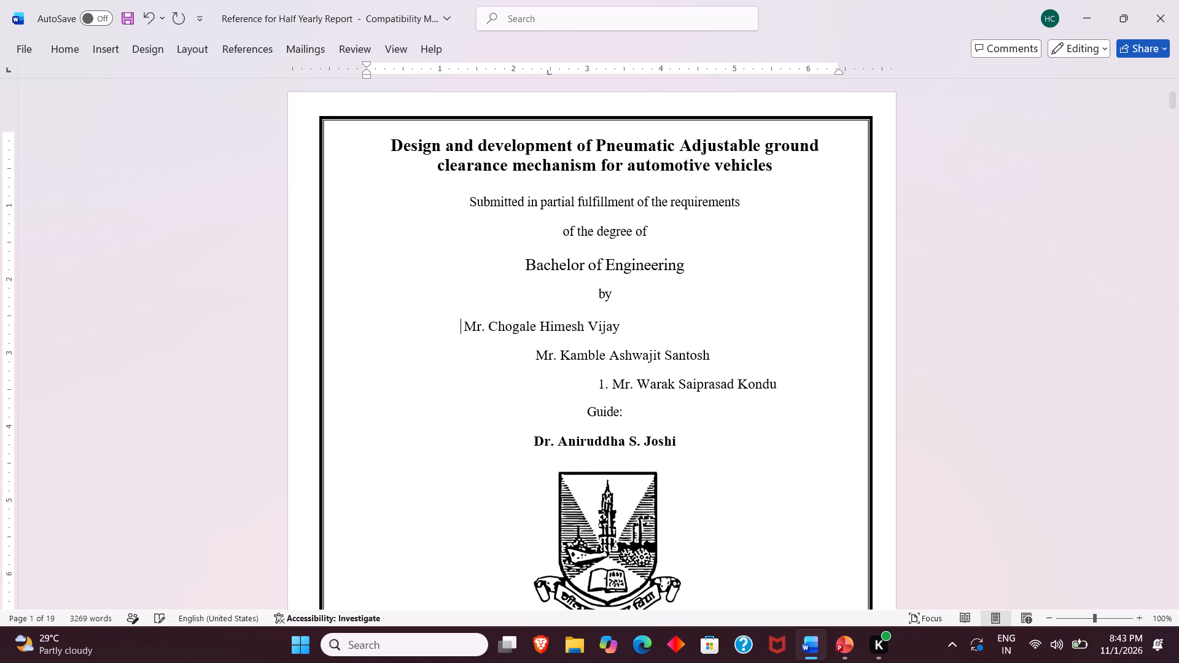
click(608, 381)
key(BackSpace)
key(BackSpace)
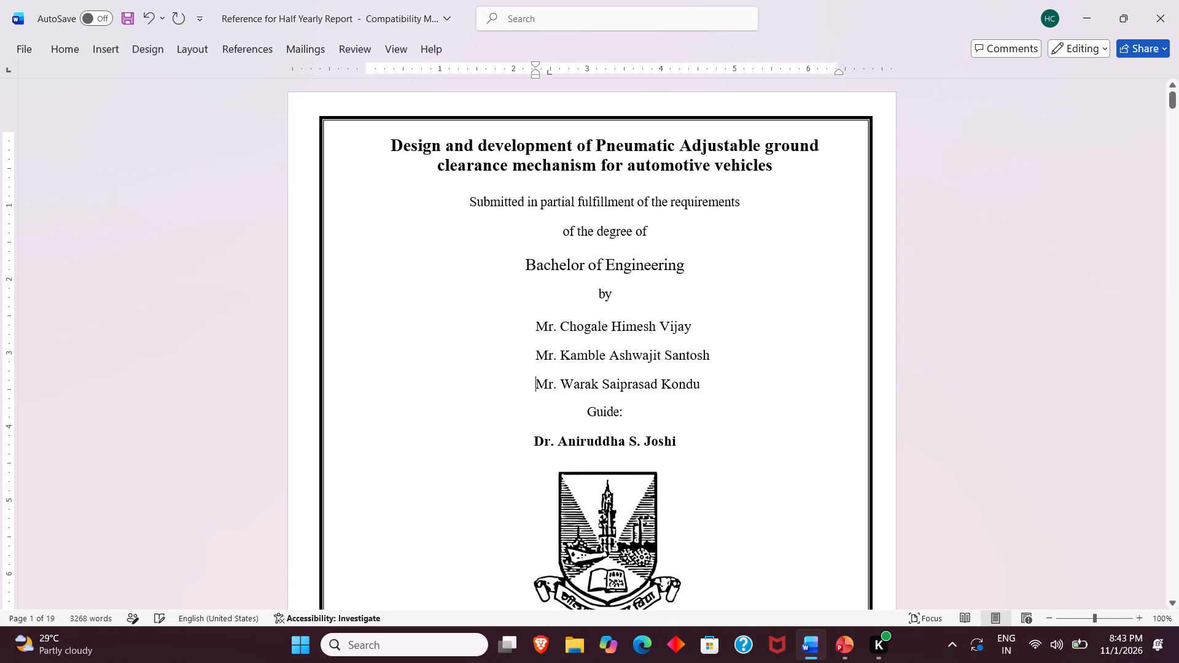
Format the three student names as a numbered list in the 1. 2. 3. style.
click(537, 327)
drag(530, 325, 586, 368)
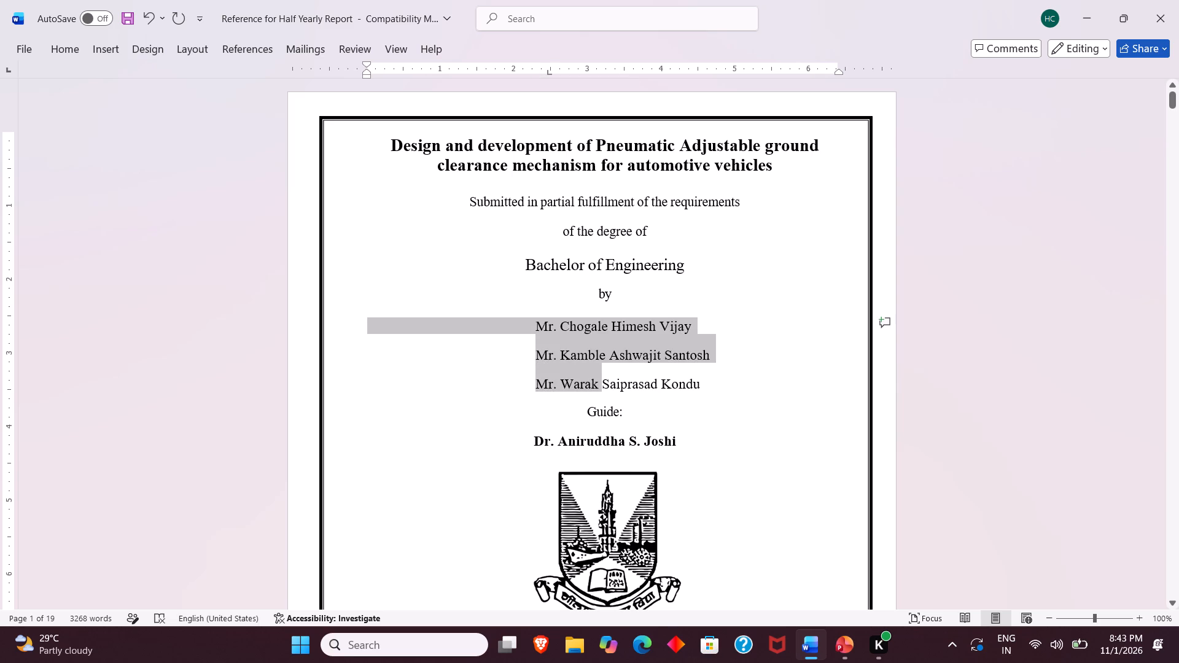
drag(586, 368, 706, 385)
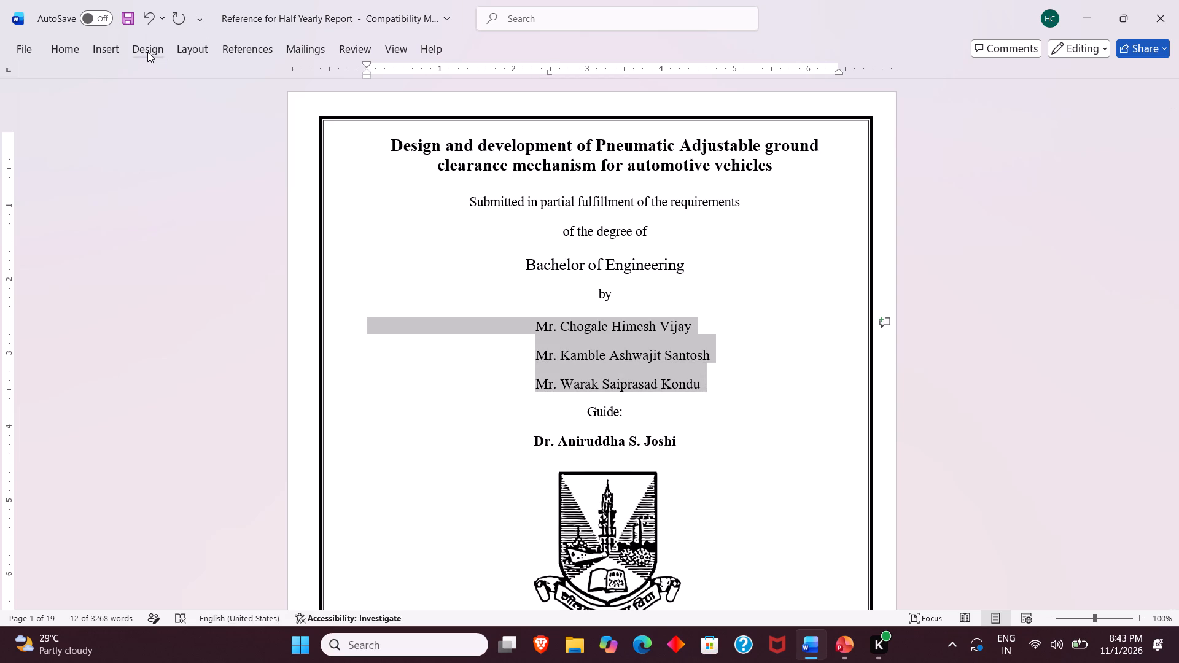
click(70, 48)
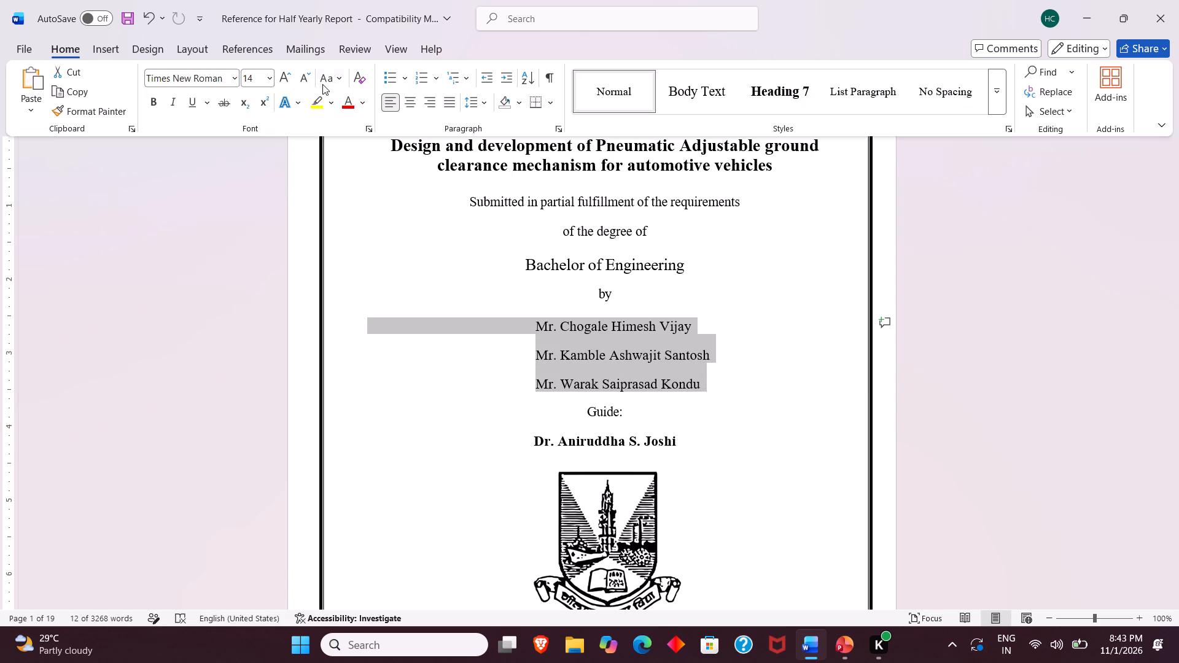
click(418, 80)
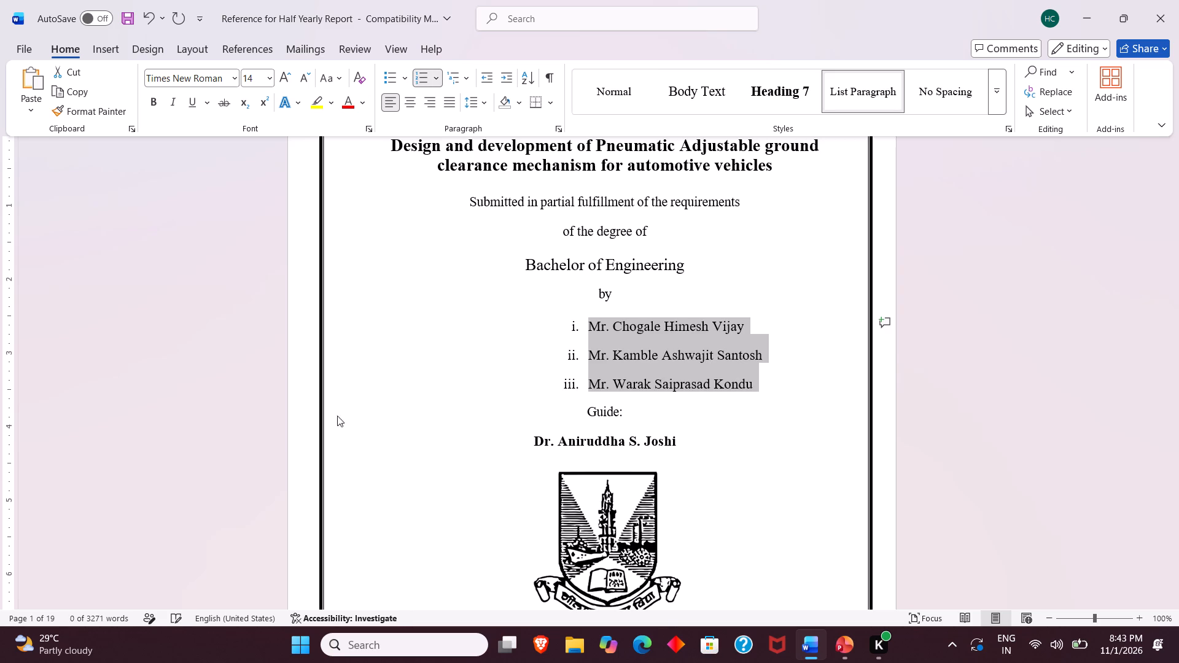
click(438, 77)
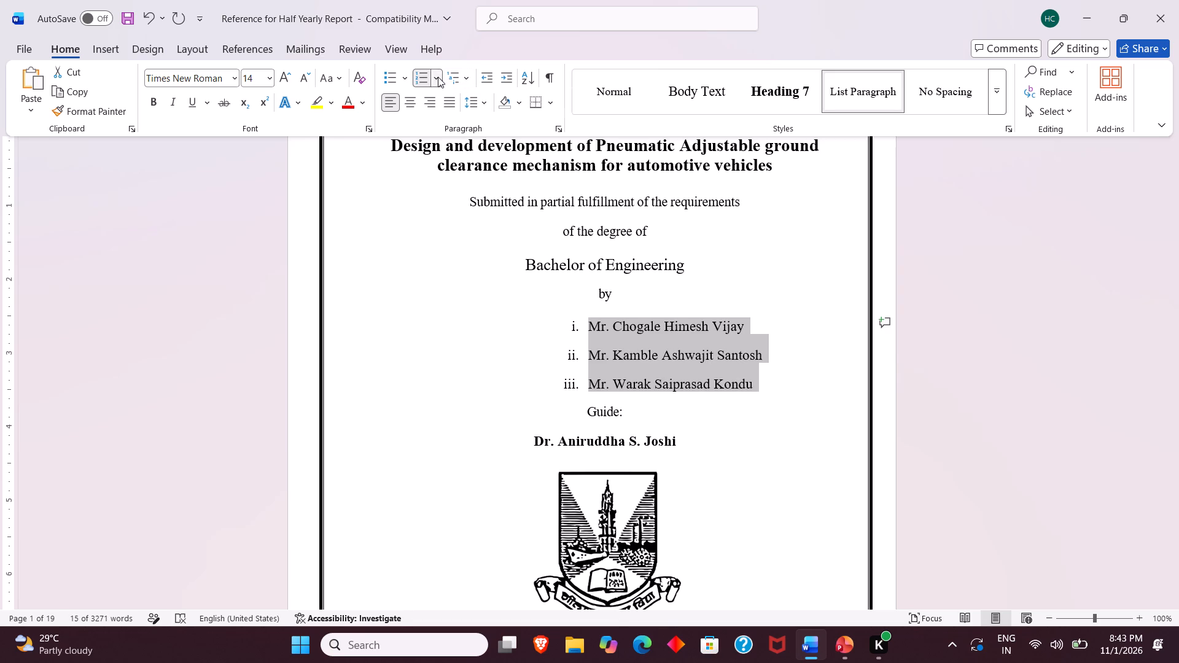
click(444, 149)
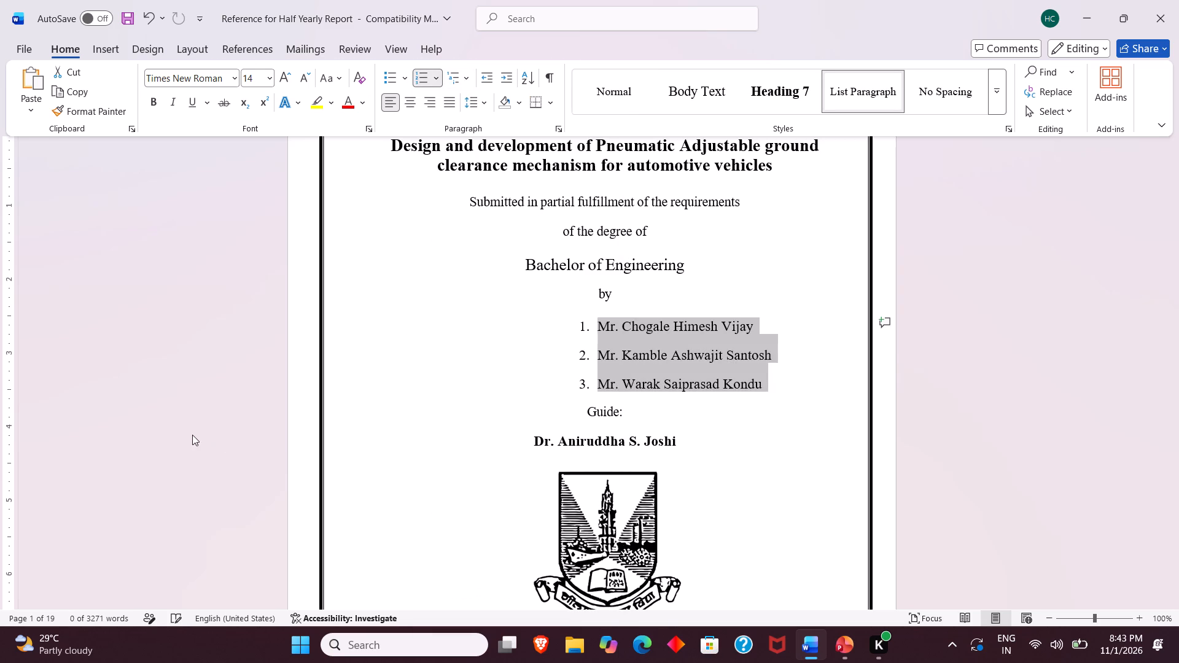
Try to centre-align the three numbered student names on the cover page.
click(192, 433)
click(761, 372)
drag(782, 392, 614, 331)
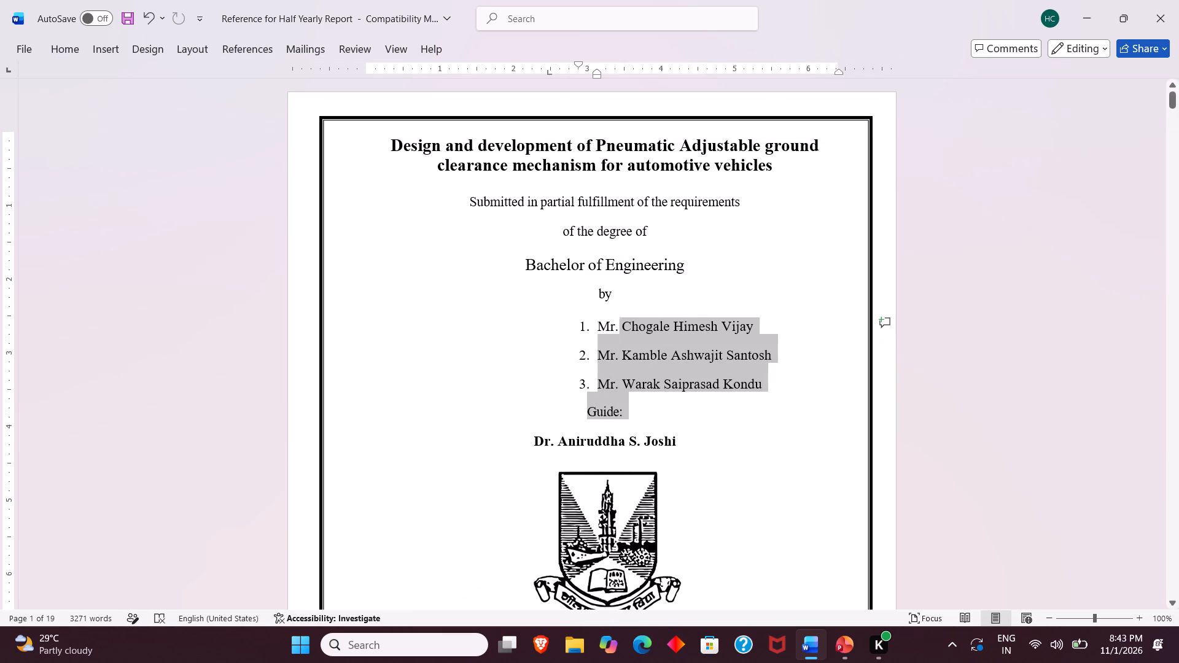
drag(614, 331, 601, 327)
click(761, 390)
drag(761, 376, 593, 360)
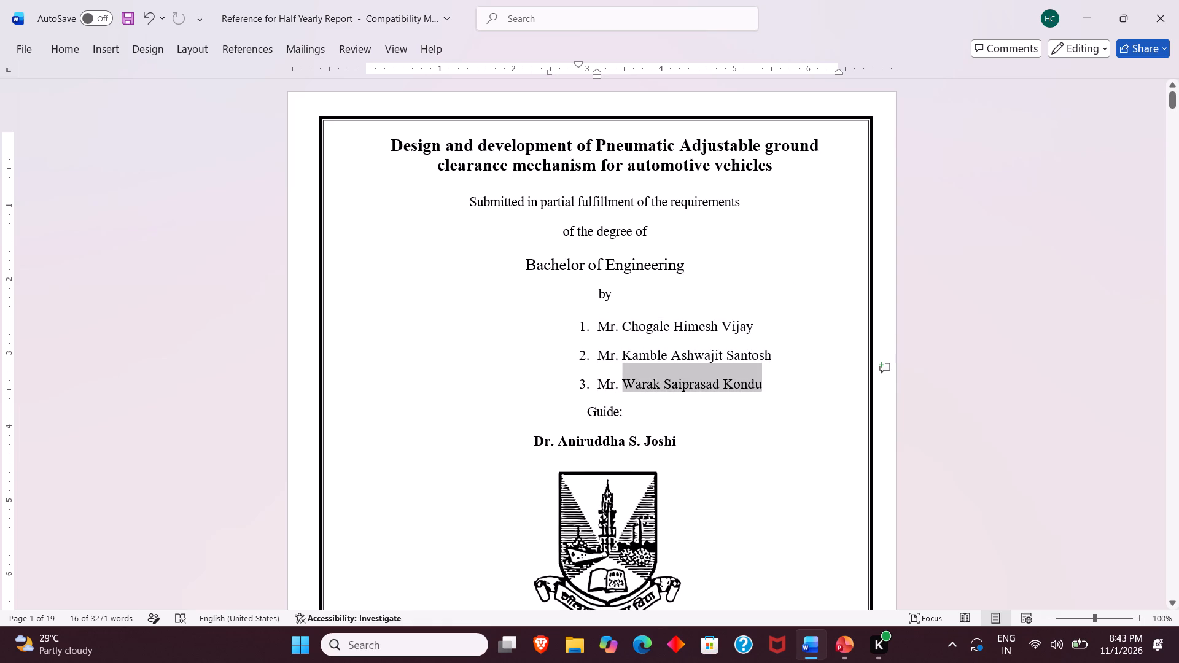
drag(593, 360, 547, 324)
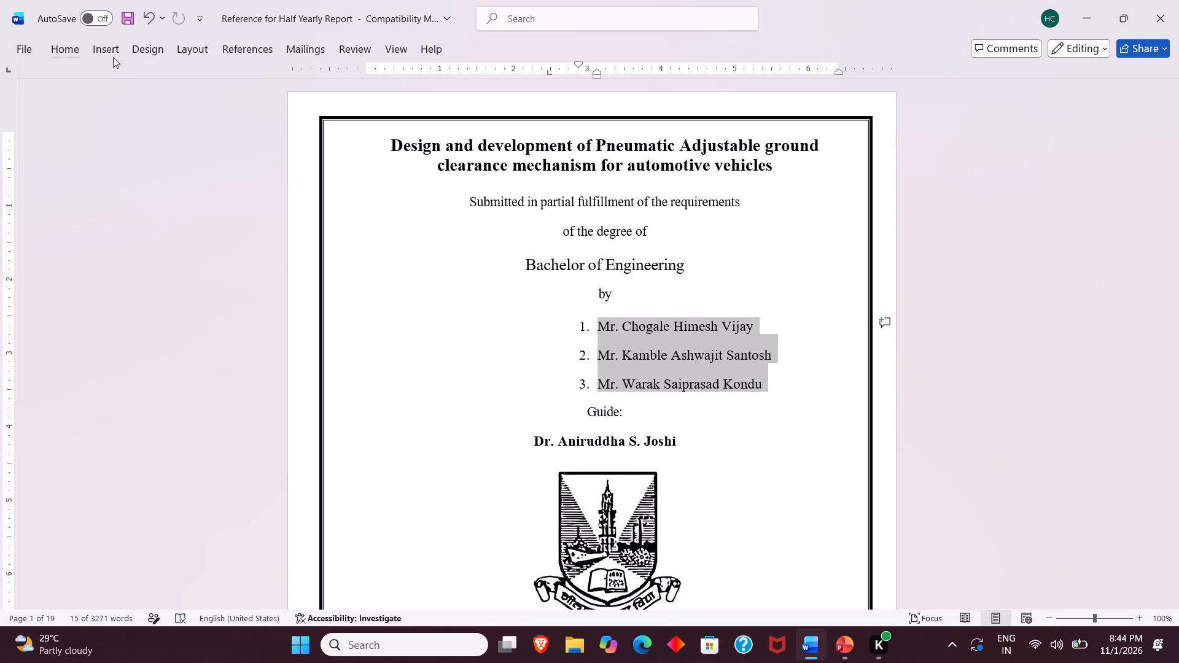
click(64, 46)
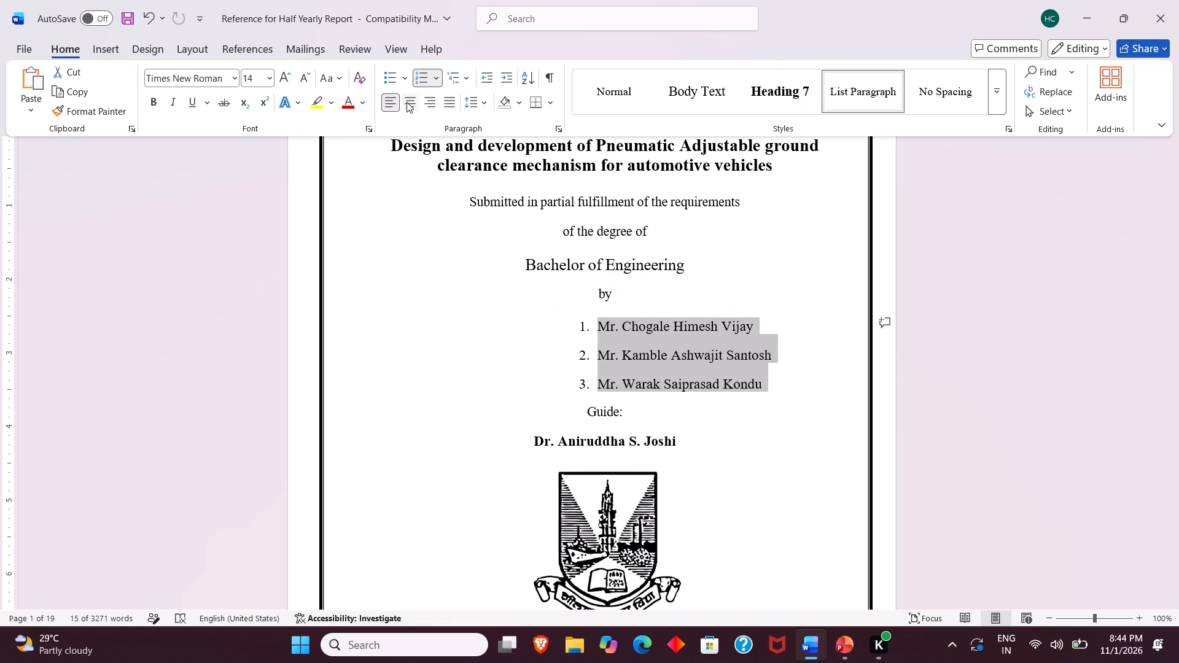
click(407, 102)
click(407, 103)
Reduce the third student name's left indent to about 2.5 inches, keeping its number hanging in front.
click(447, 376)
click(534, 374)
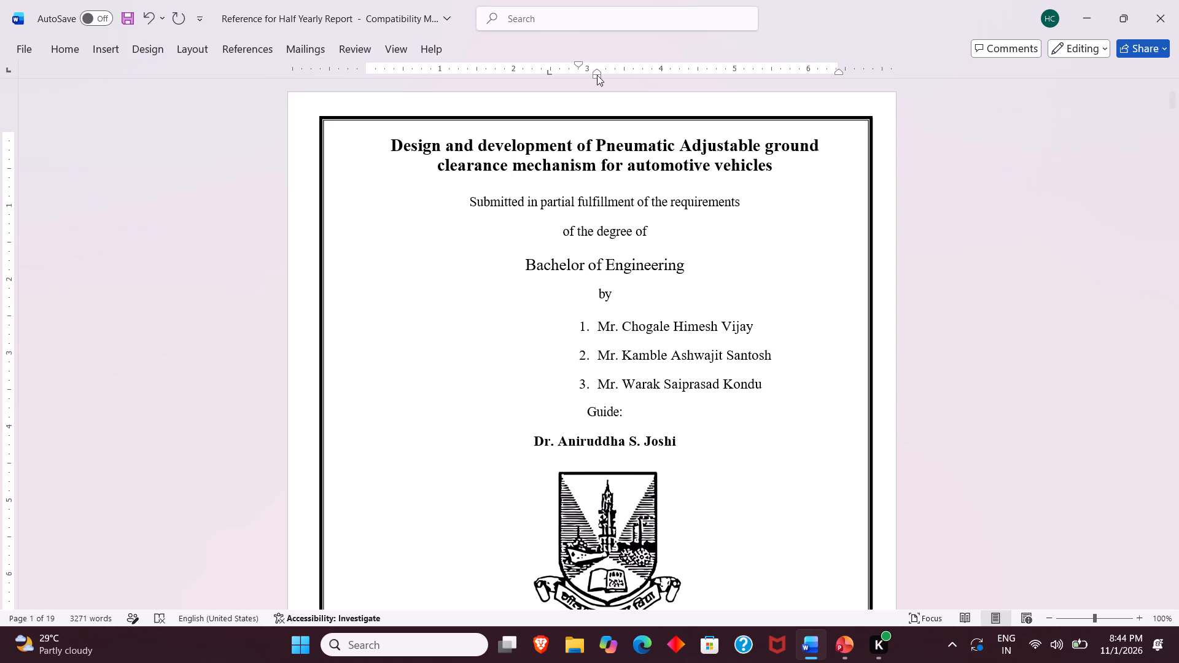
drag(597, 75, 545, 76)
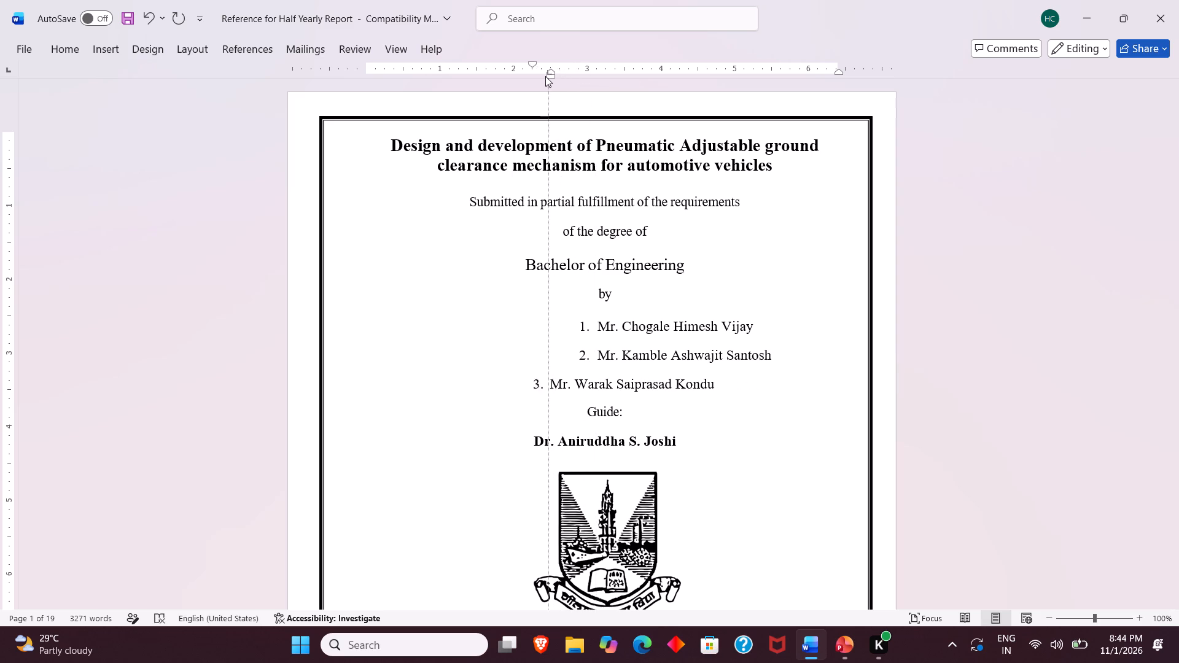
Align all three numbered student names on the cover page at a left indent of about 2.25 inches, keeping the numbers hanging in front.
drag(545, 76, 531, 72)
double_click(582, 344)
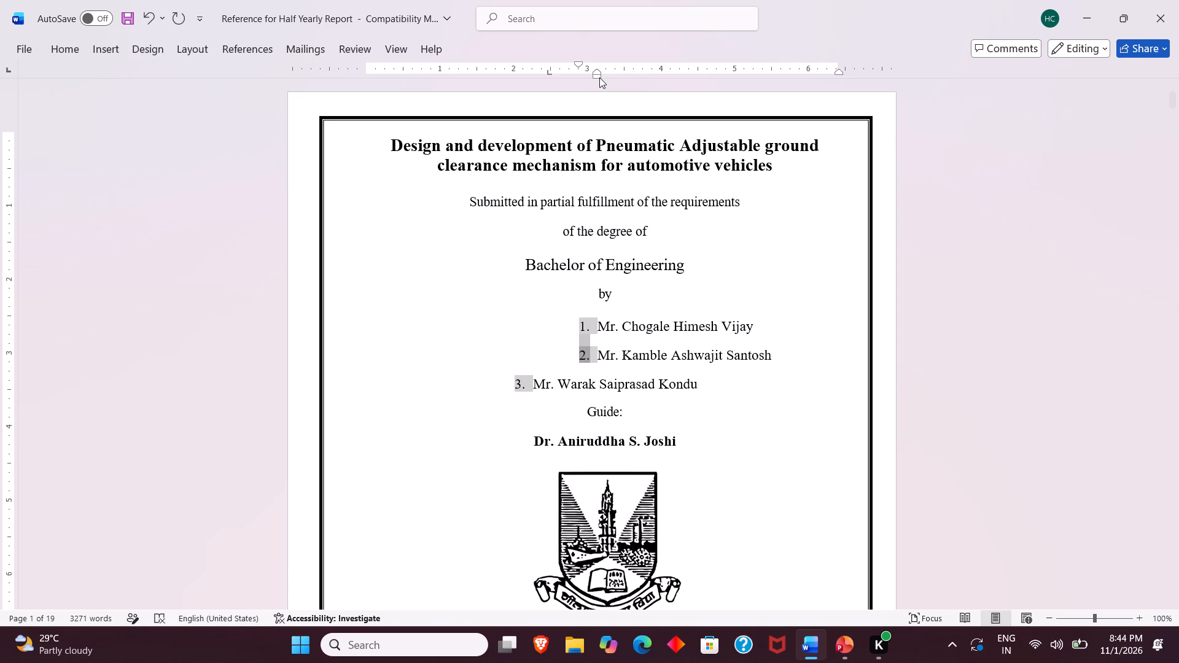
drag(599, 77, 539, 74)
drag(573, 352, 582, 358)
double_click(589, 360)
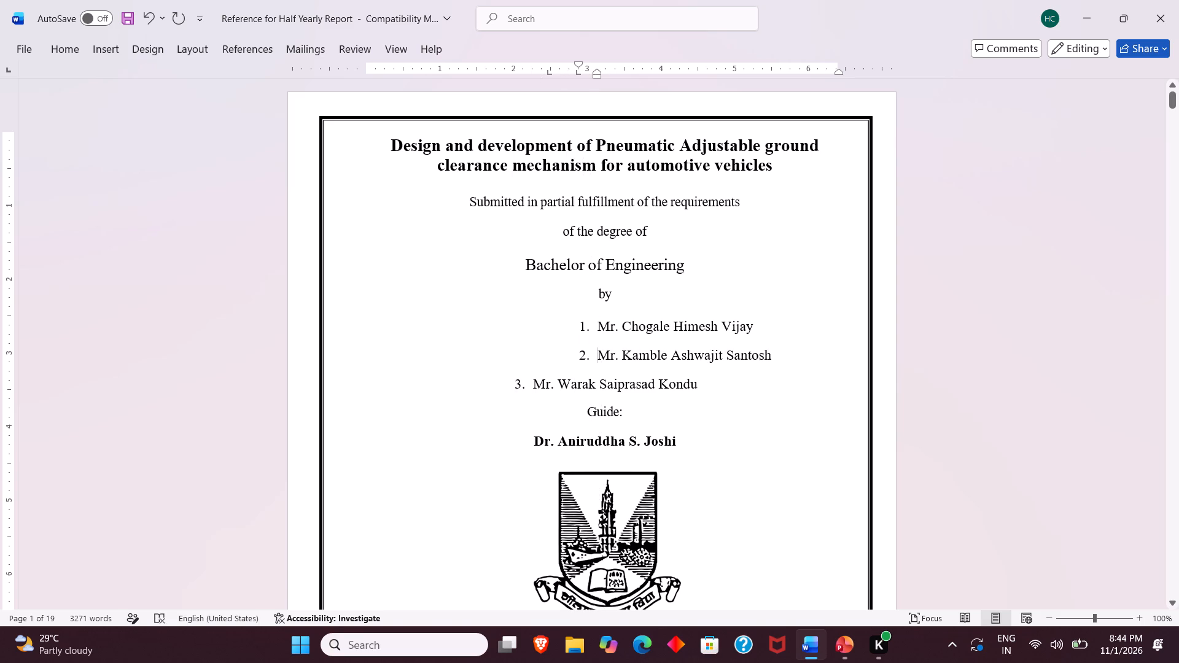
click(583, 354)
triple_click(583, 354)
click(578, 355)
drag(584, 353, 521, 349)
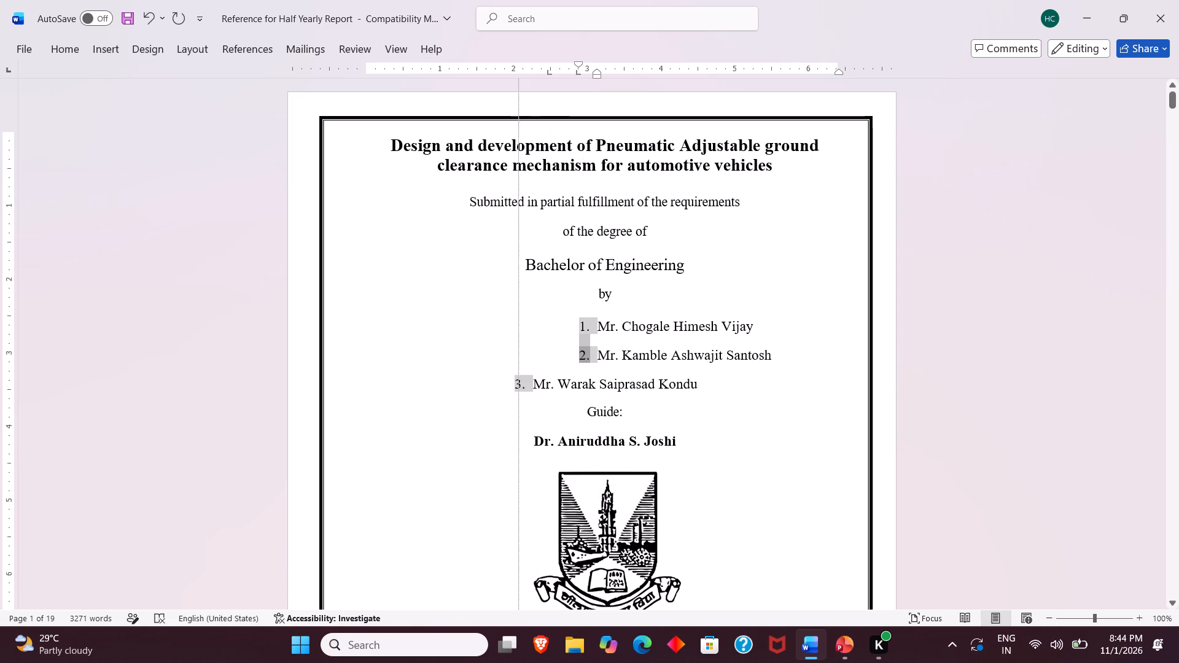
drag(521, 349, 513, 351)
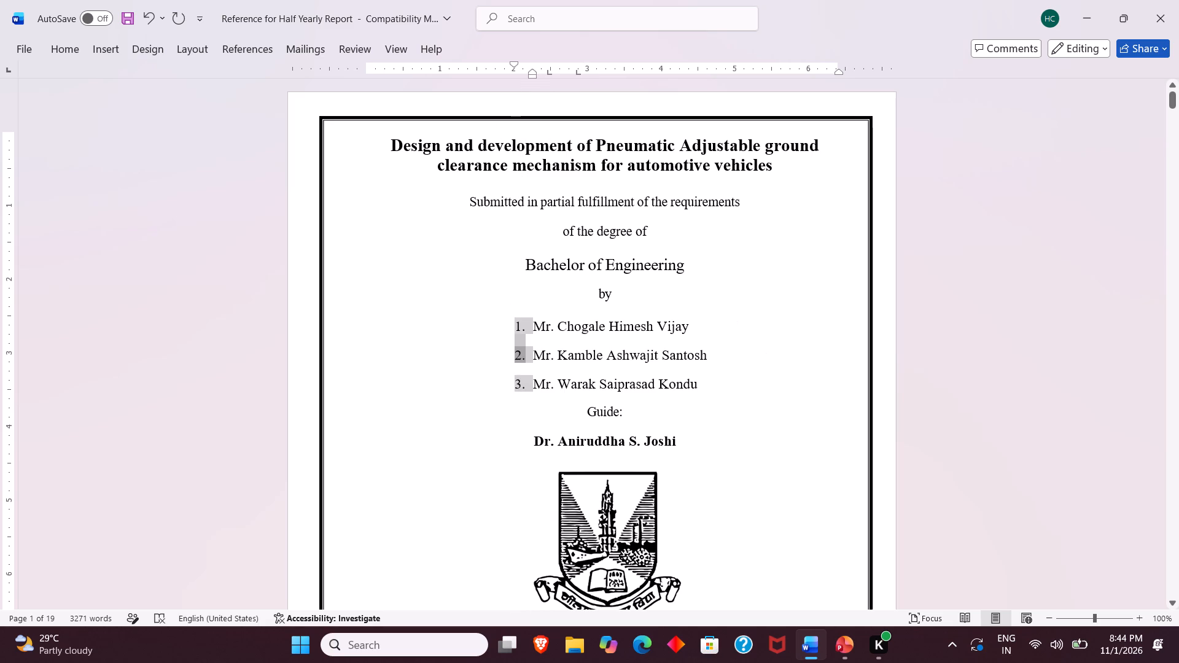
drag(167, 349, 171, 342)
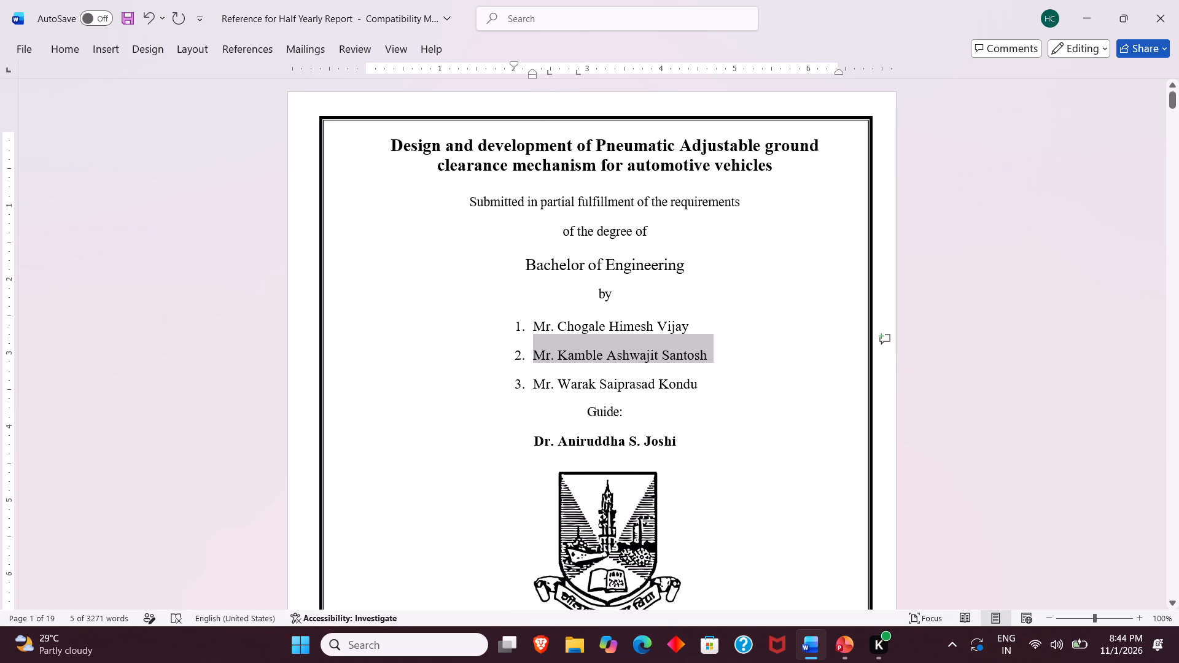
click(770, 380)
Remove the bold formatting from the guide's name on the cover page.
scroll(651, 374, down, 2)
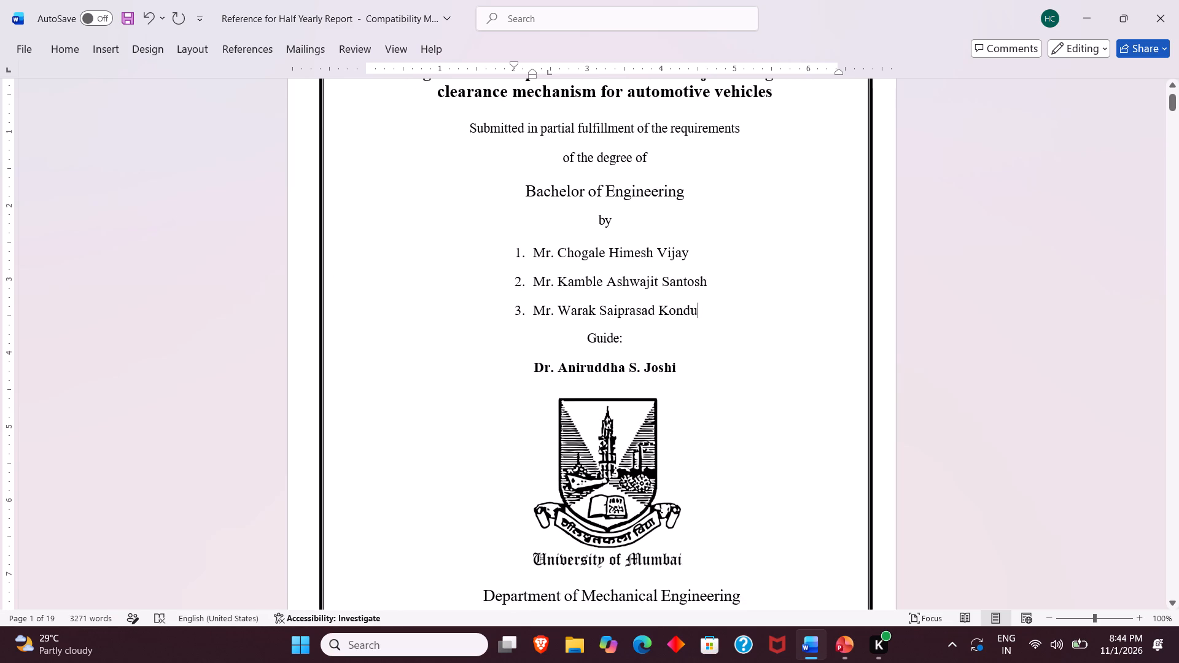
scroll(674, 374, down, 1)
scroll(674, 374, up, 3)
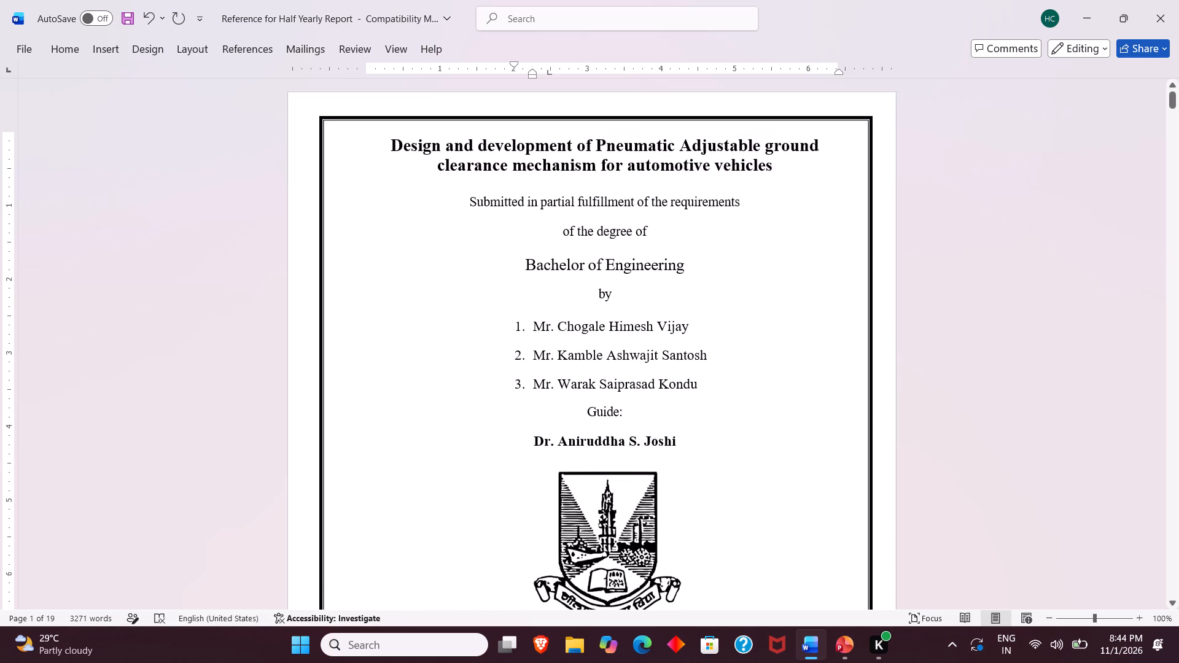
drag(653, 447, 516, 446)
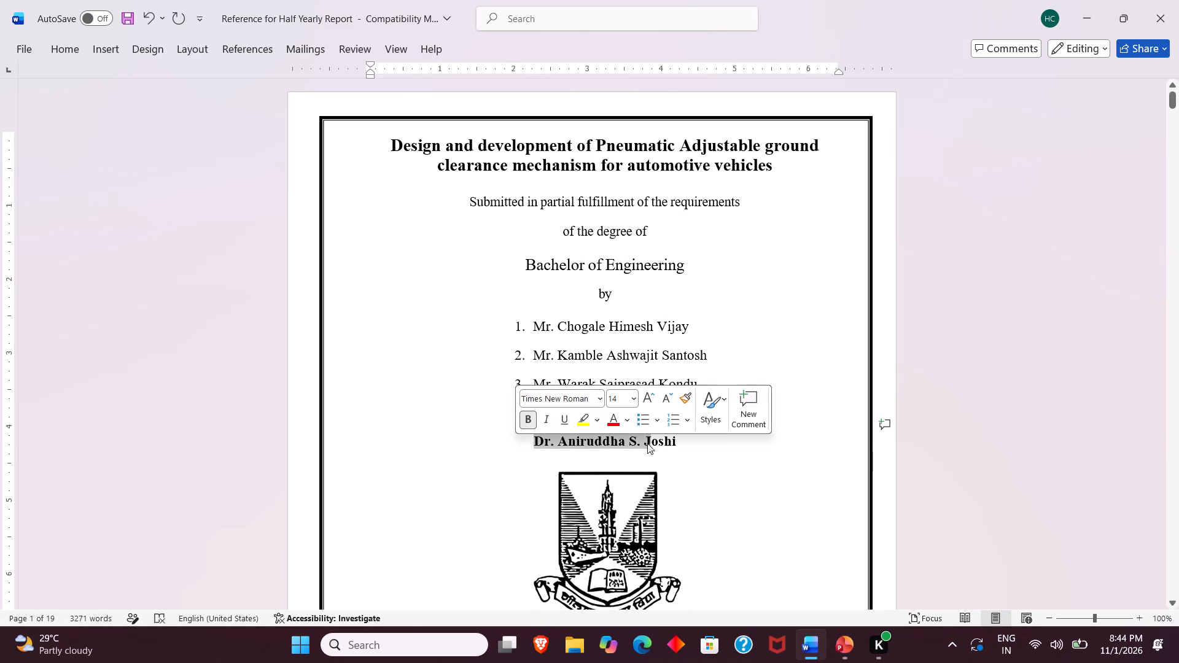
click(705, 438)
drag(685, 441, 515, 431)
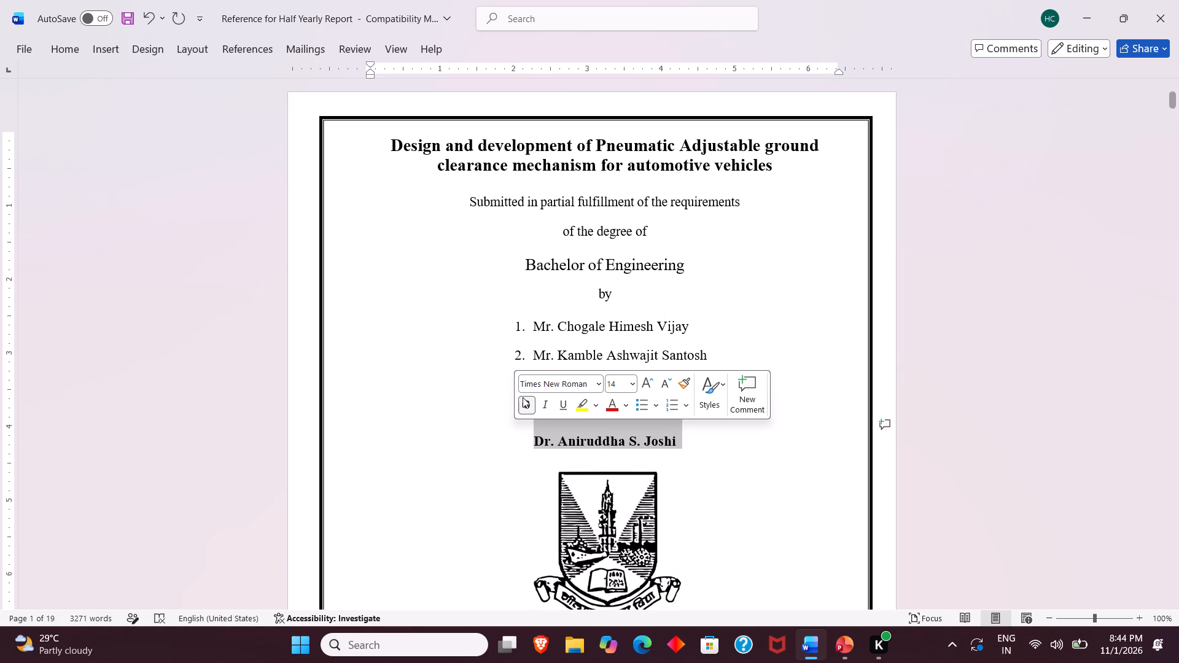
click(522, 397)
drag(61, 348, 69, 347)
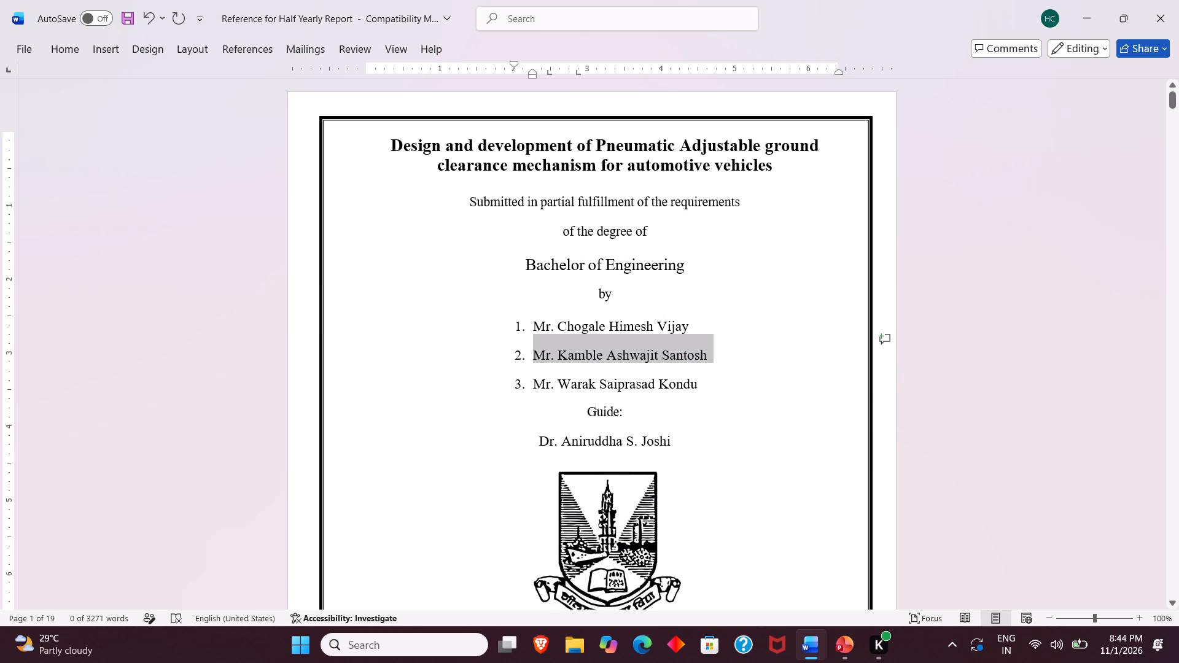
click(1011, 422)
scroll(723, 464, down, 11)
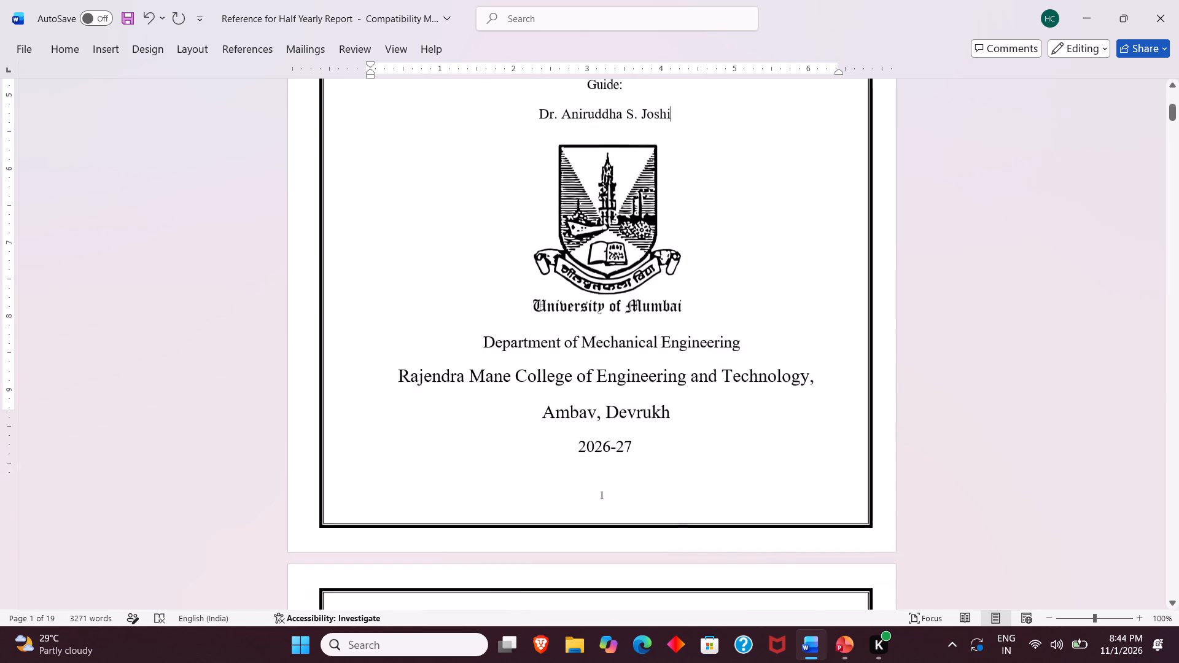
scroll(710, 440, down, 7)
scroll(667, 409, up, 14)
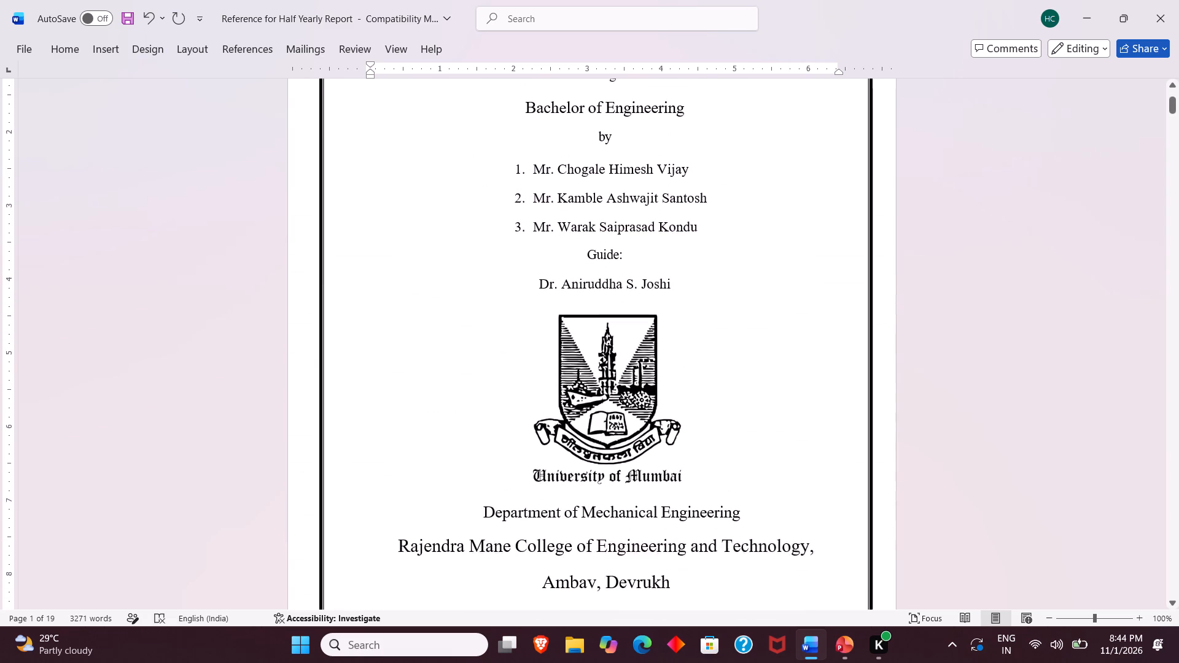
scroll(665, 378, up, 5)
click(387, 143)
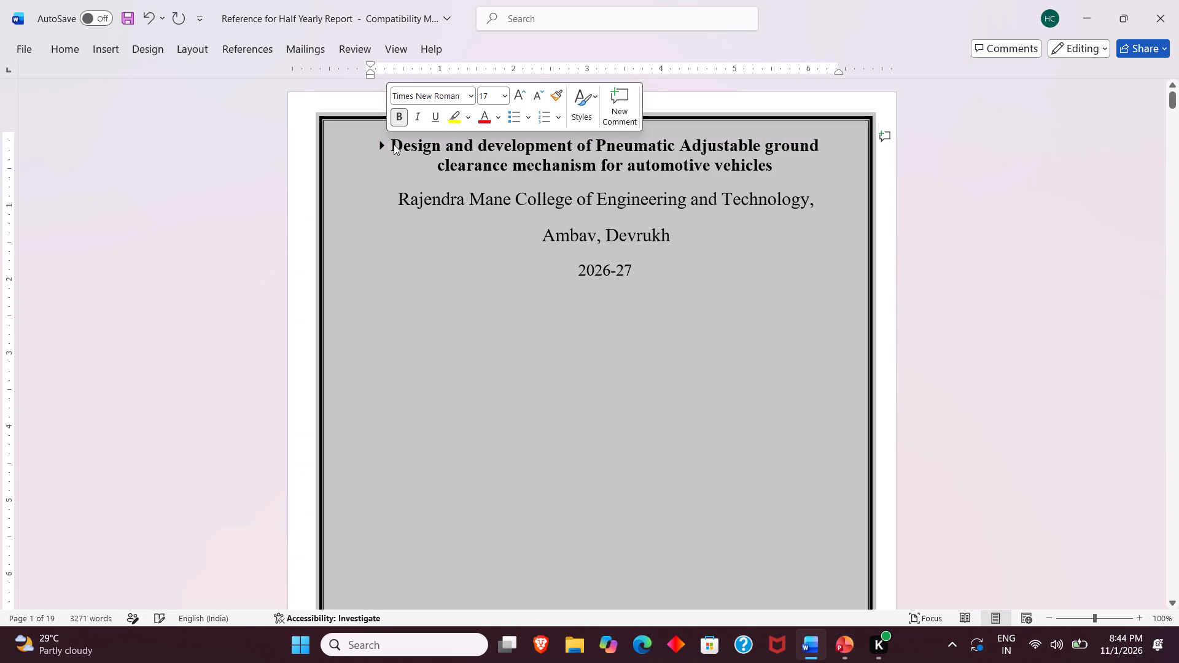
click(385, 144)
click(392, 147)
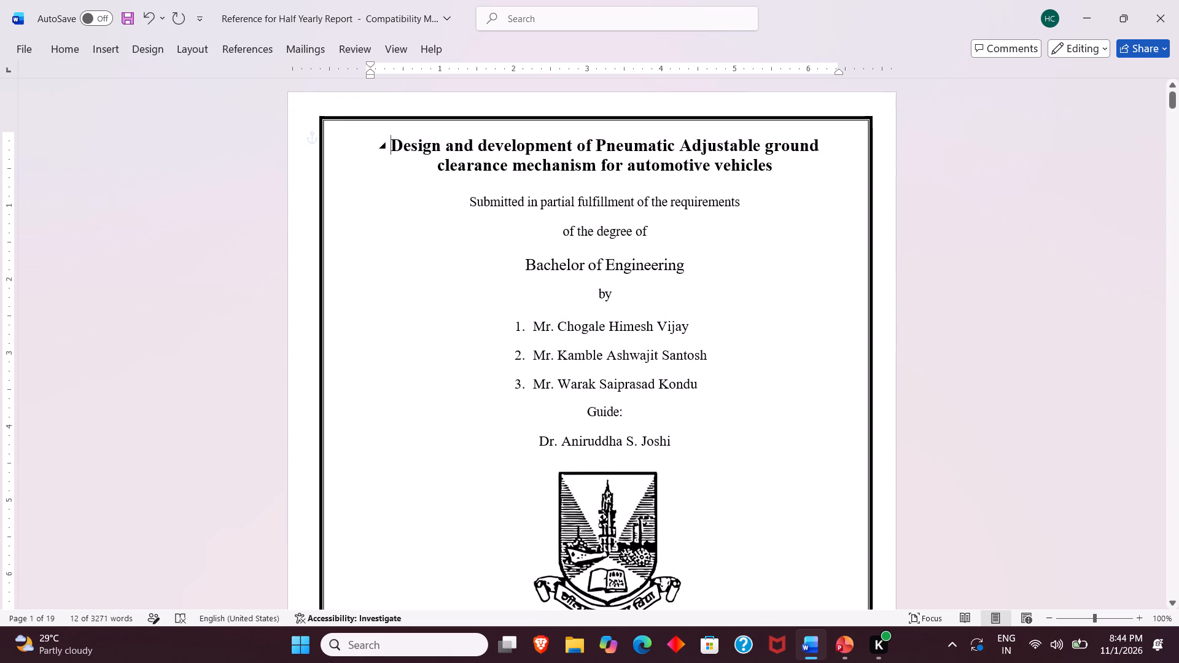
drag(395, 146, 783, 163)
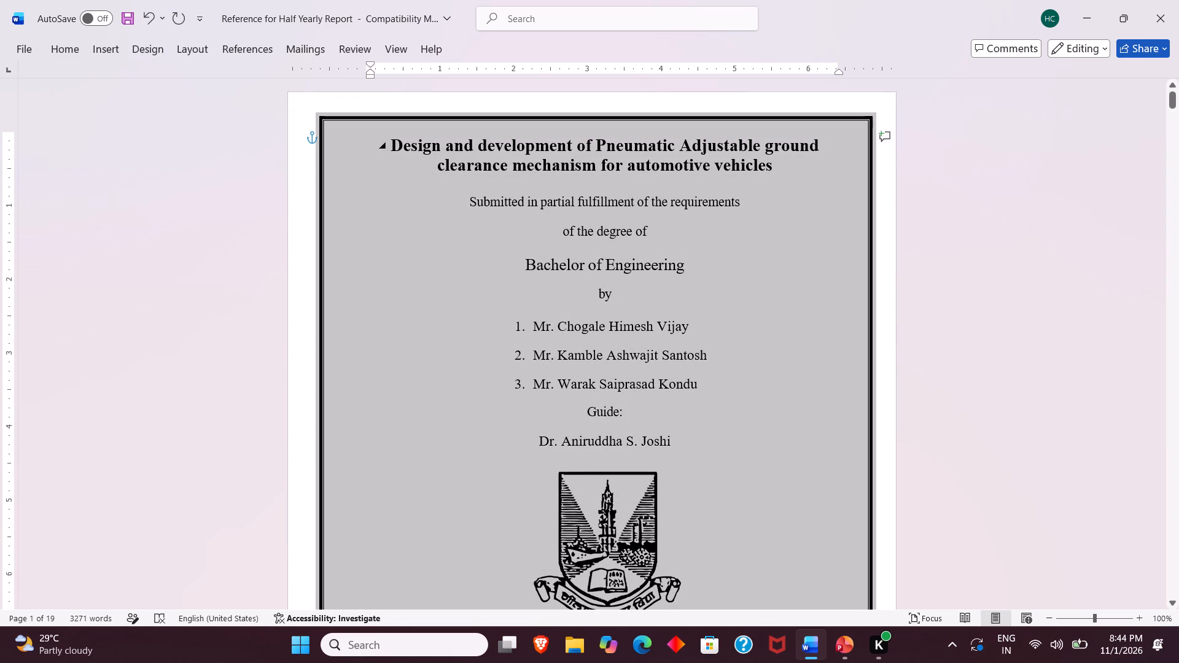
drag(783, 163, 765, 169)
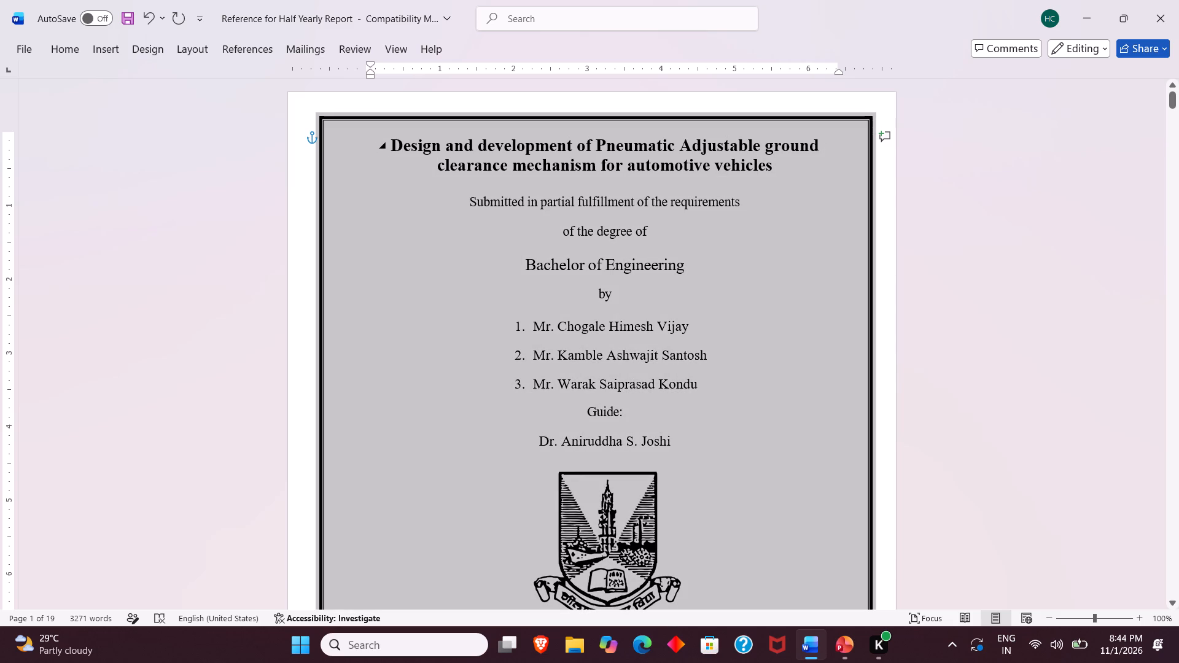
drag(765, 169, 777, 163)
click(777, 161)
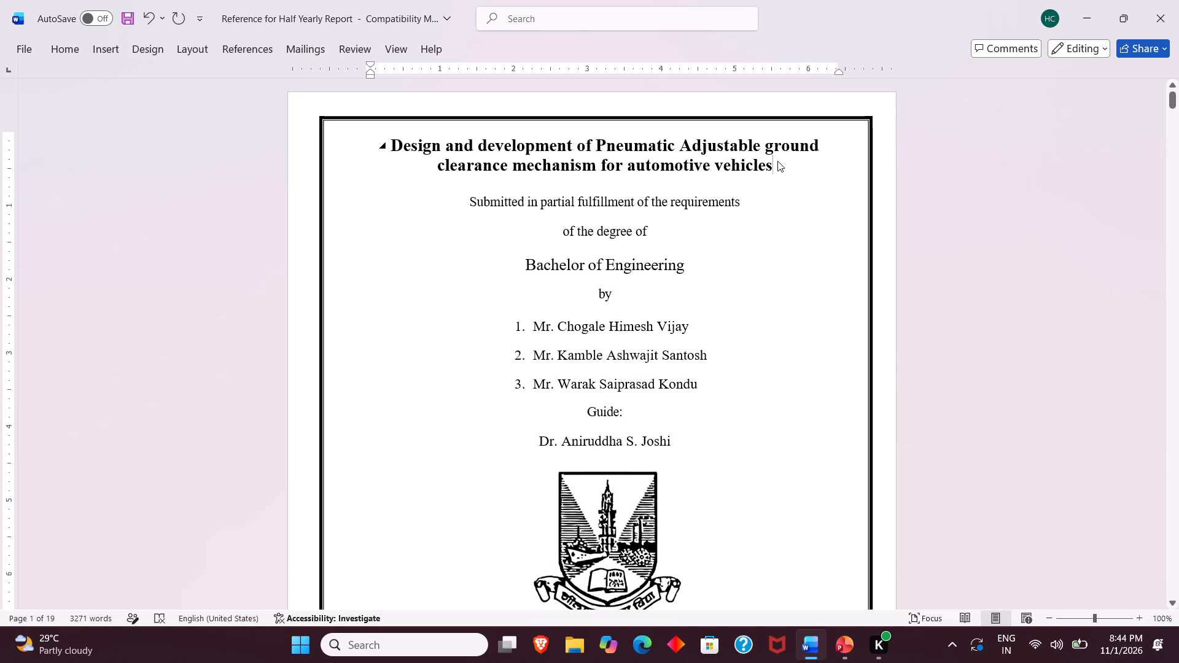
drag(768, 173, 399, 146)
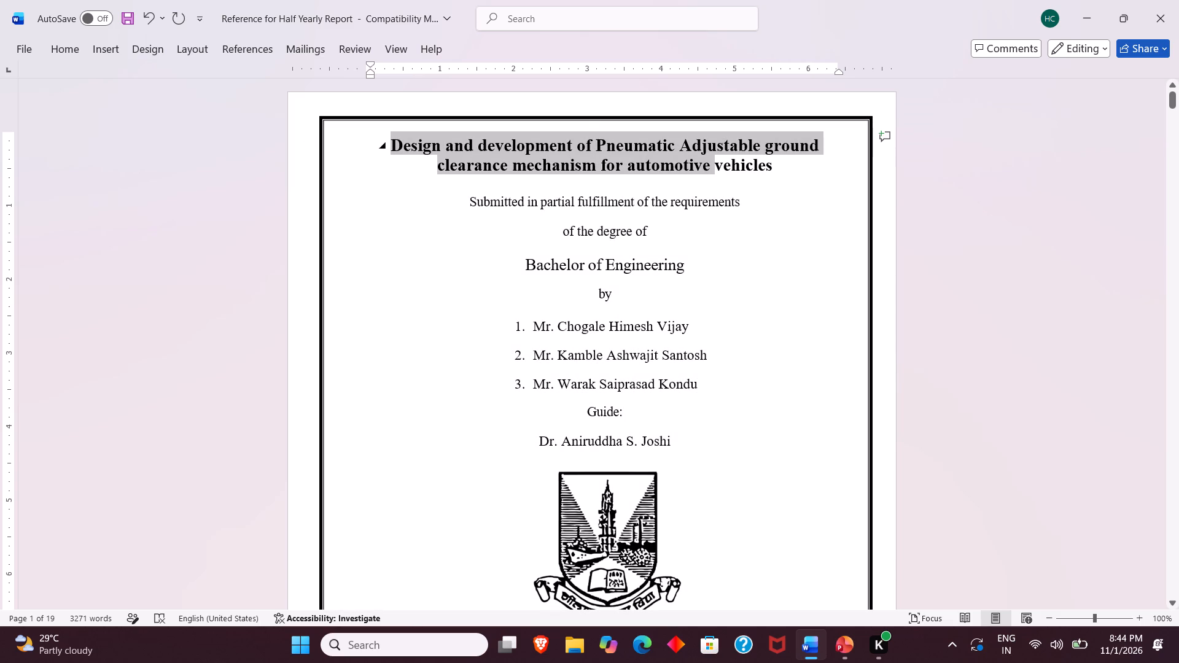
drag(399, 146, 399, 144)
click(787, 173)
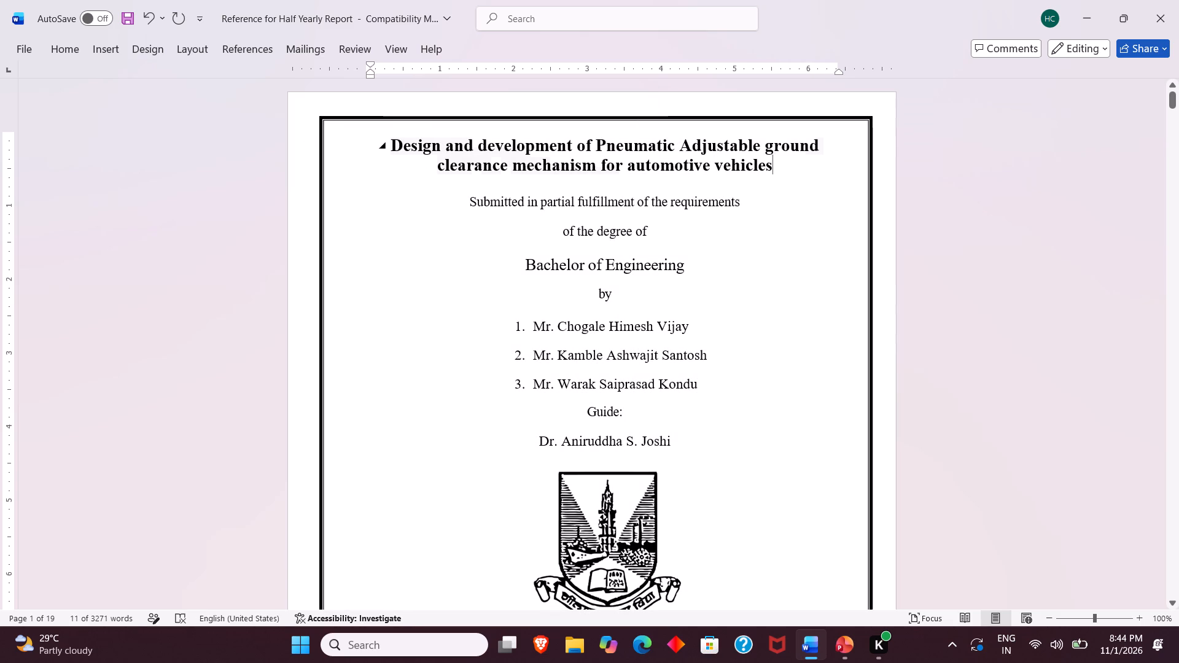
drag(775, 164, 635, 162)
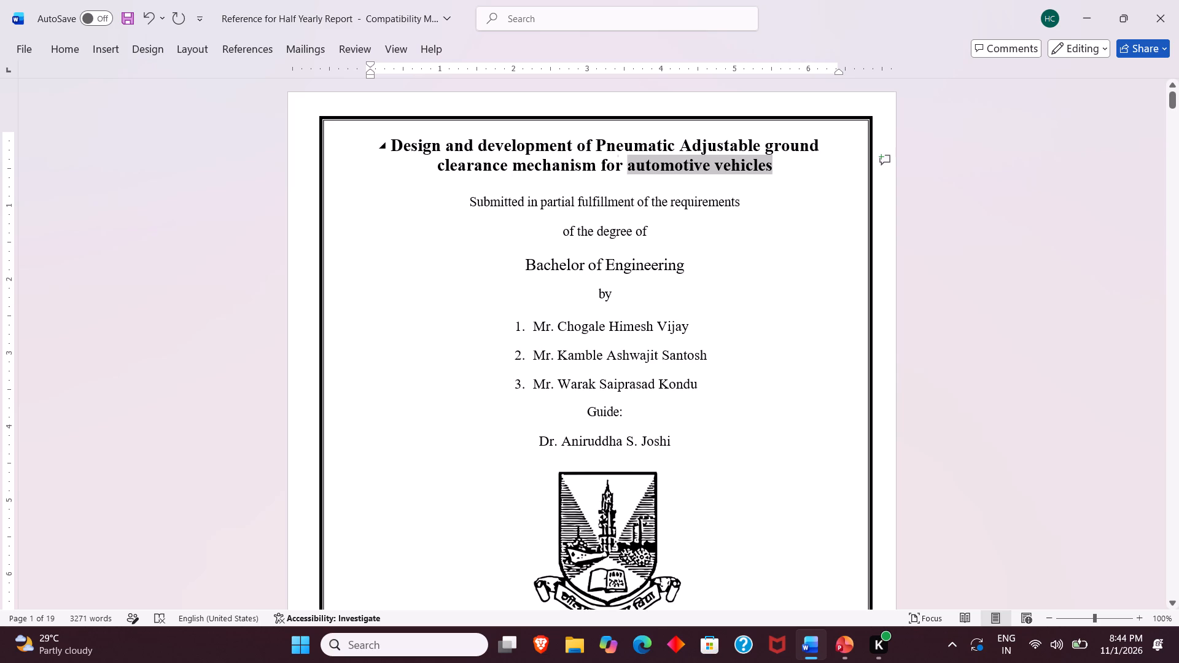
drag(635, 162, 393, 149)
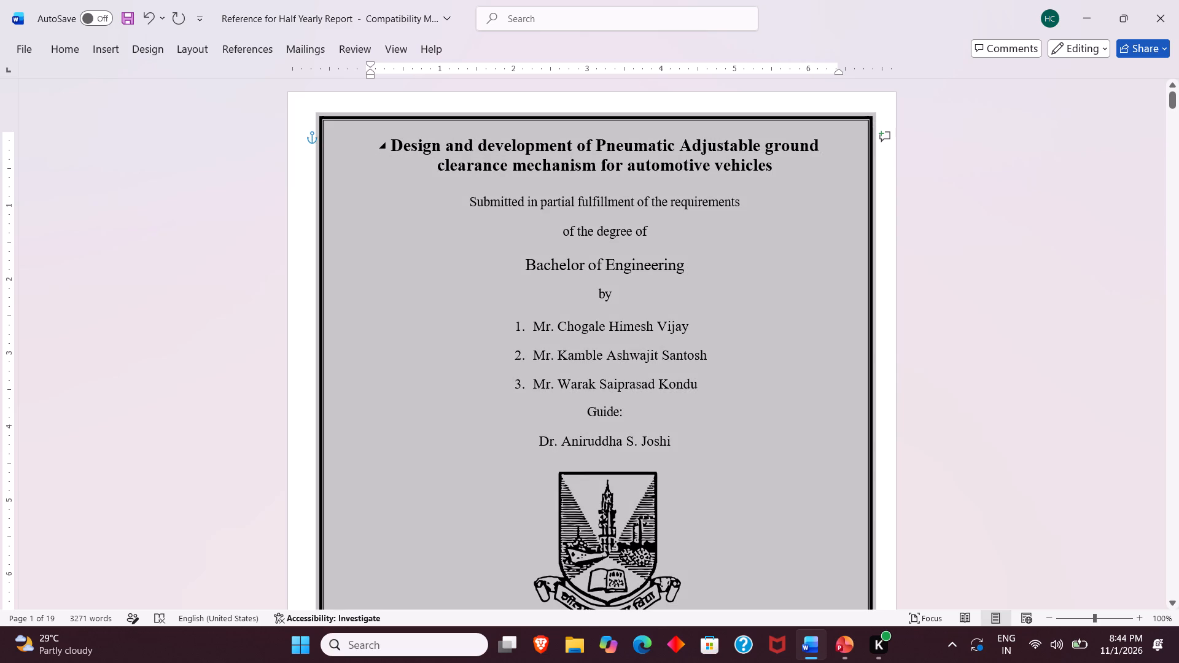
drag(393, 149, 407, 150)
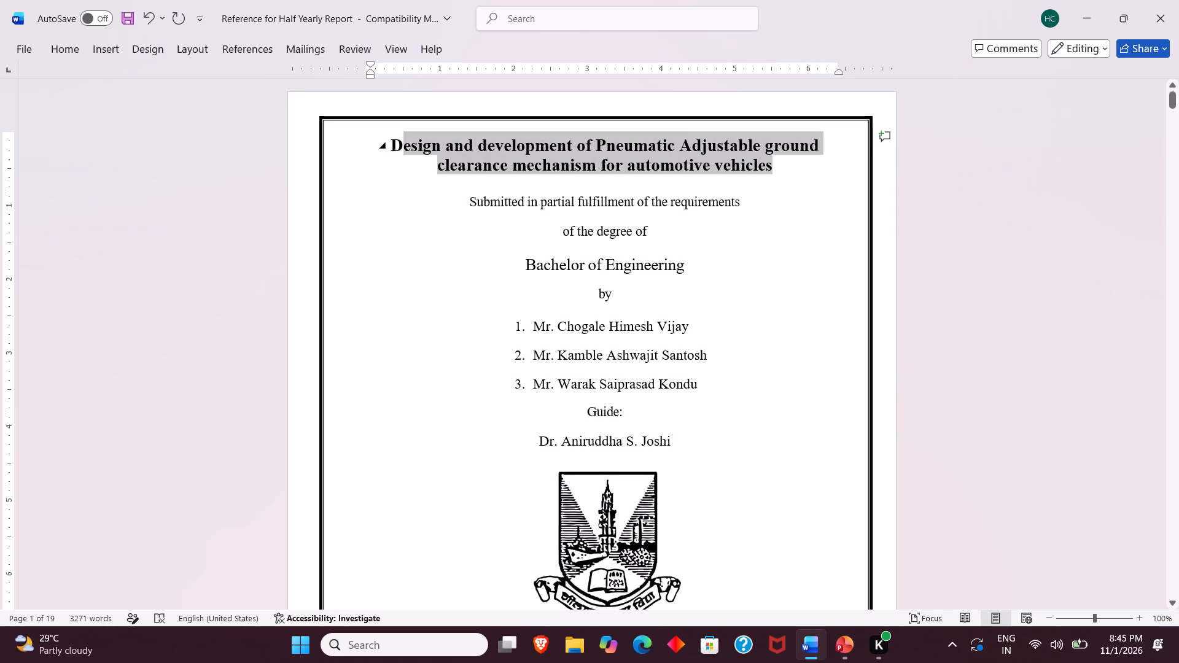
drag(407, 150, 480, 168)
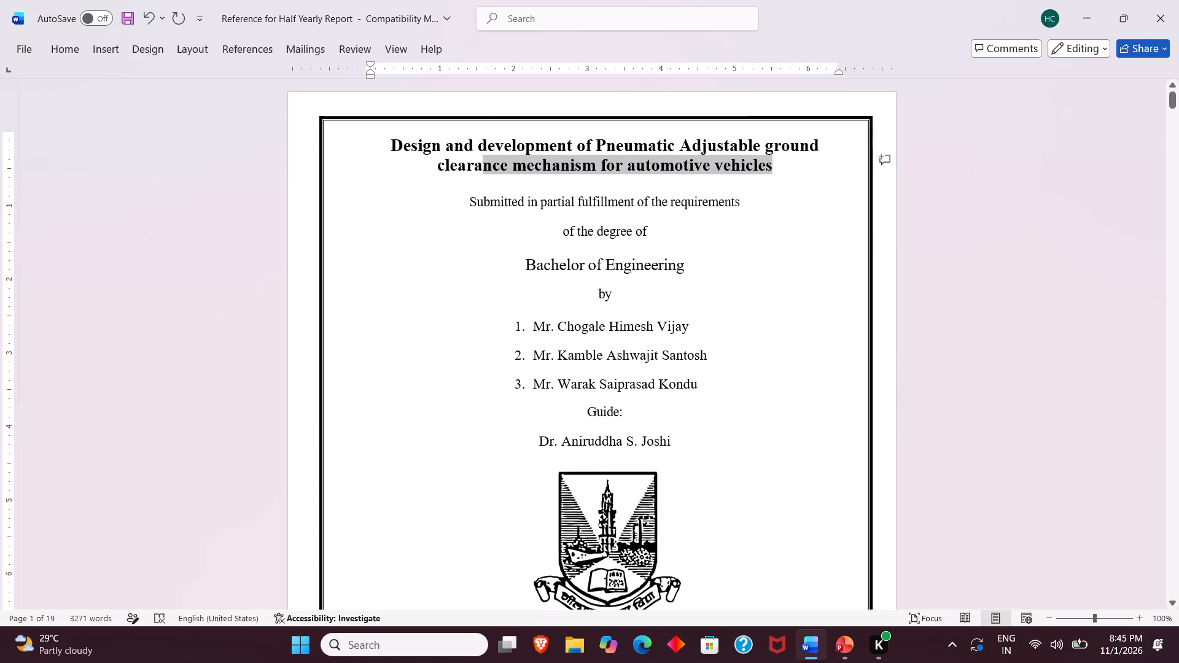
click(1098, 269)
Replace the title on page 2 with "Design and development of Pneumatic Adjustable ground clearance mechanism for automotive vehicles", copied from the PowerPoint title slide.
click(841, 645)
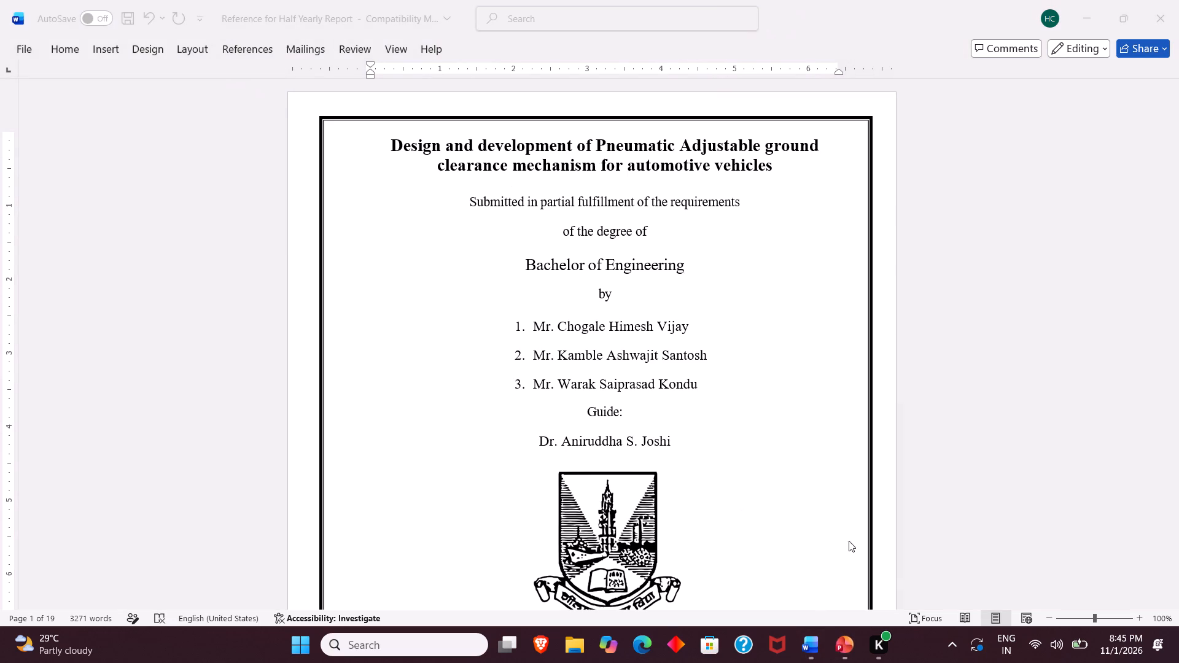
click(836, 645)
drag(467, 223, 467, 223)
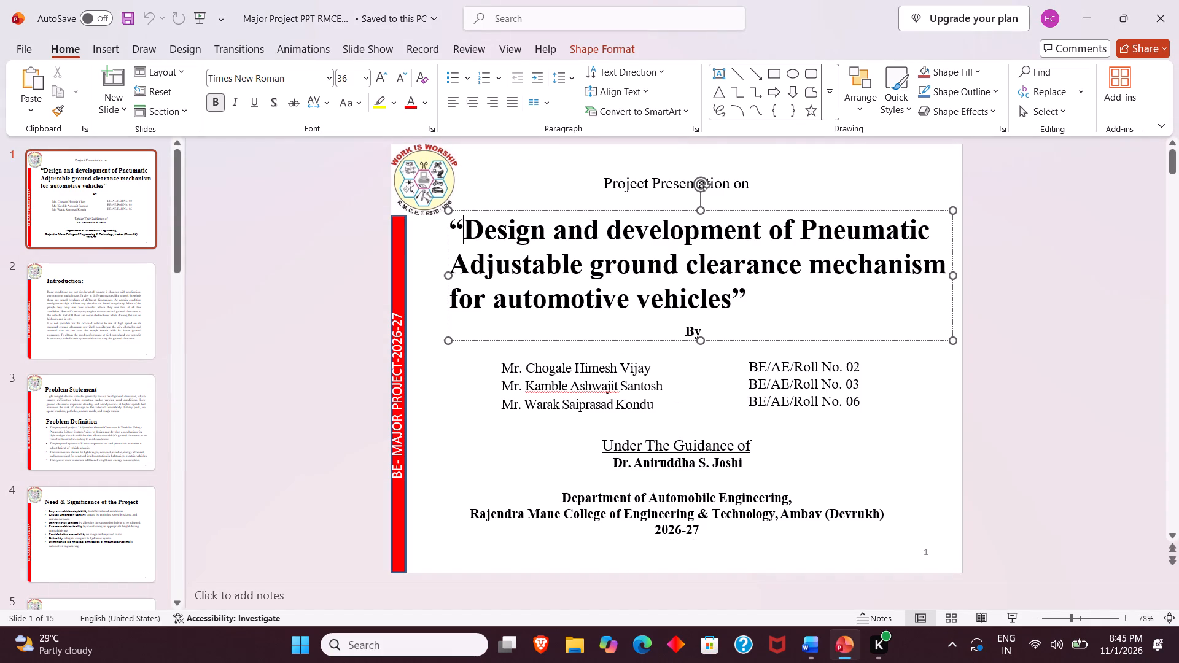
drag(467, 223, 679, 292)
key(ctrl+c)
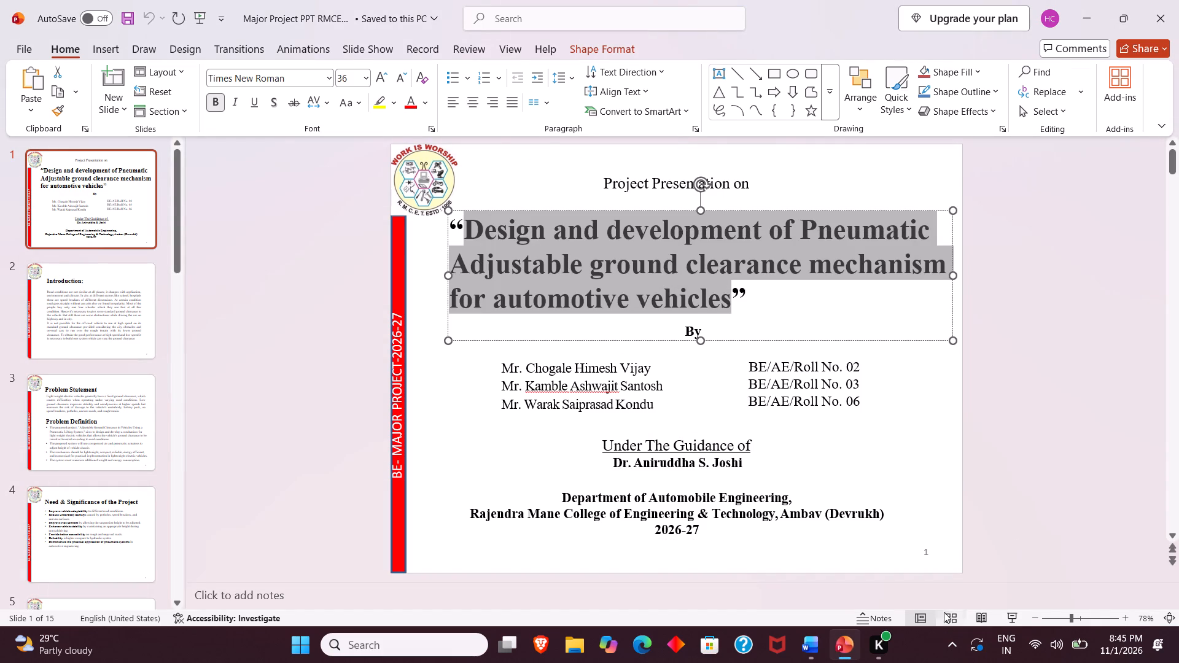
click(815, 642)
scroll(669, 503, down, 13)
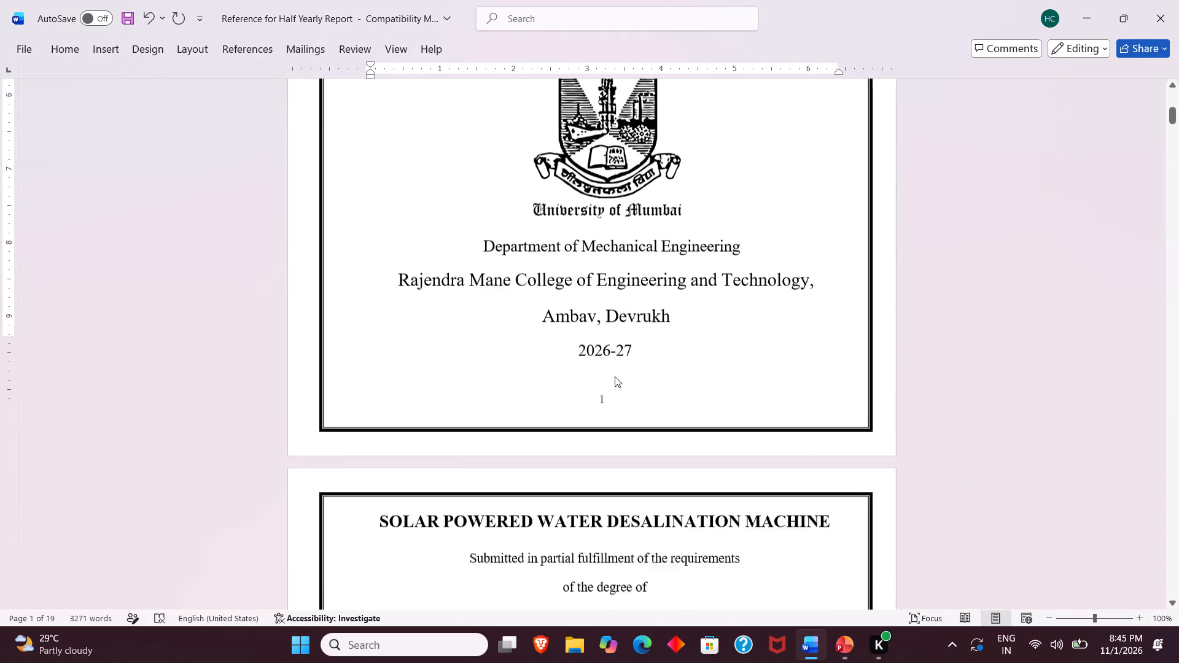
scroll(615, 376, down, 4)
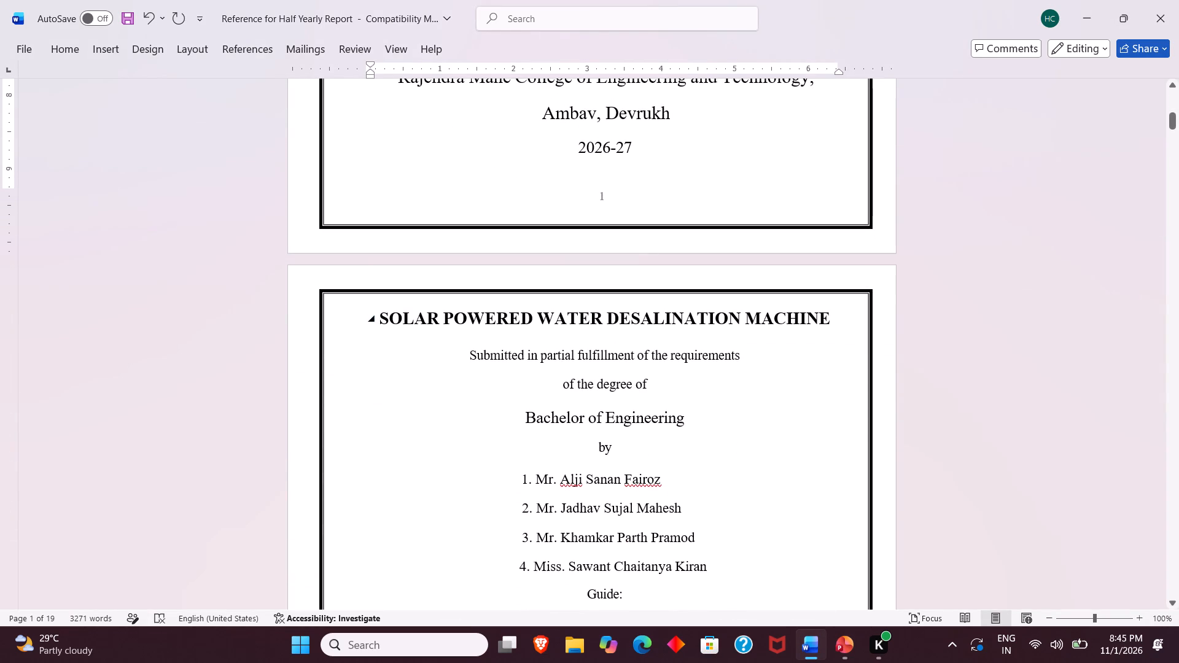
drag(379, 319, 819, 316)
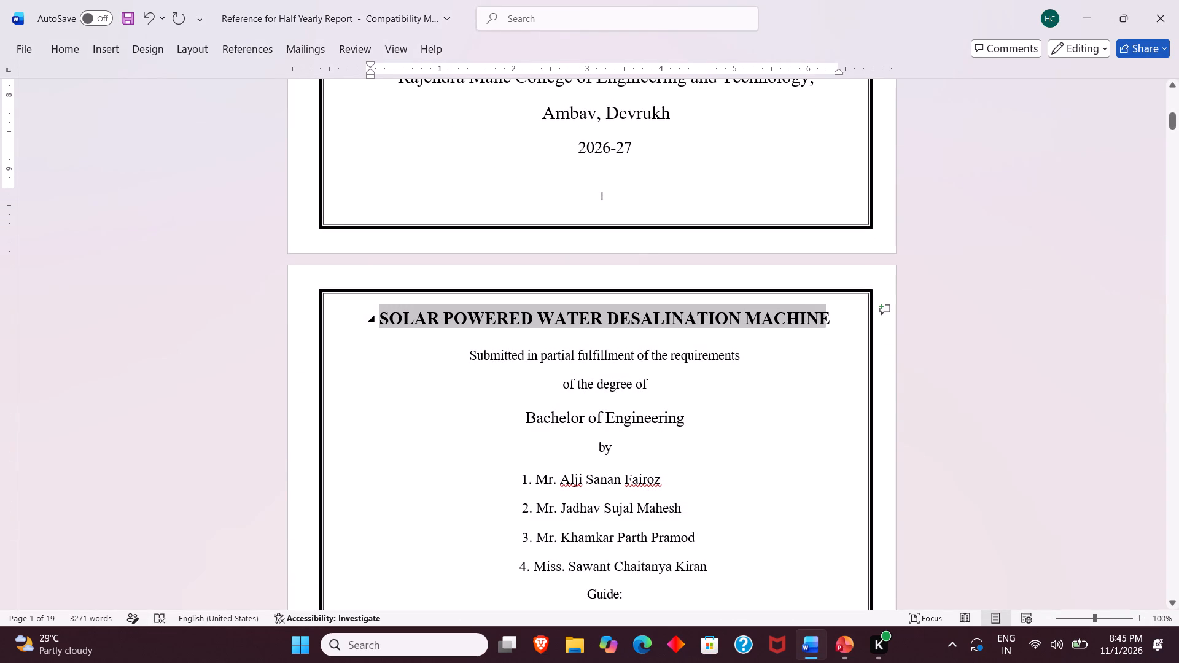
drag(819, 316, 831, 320)
key(ctrl+v)
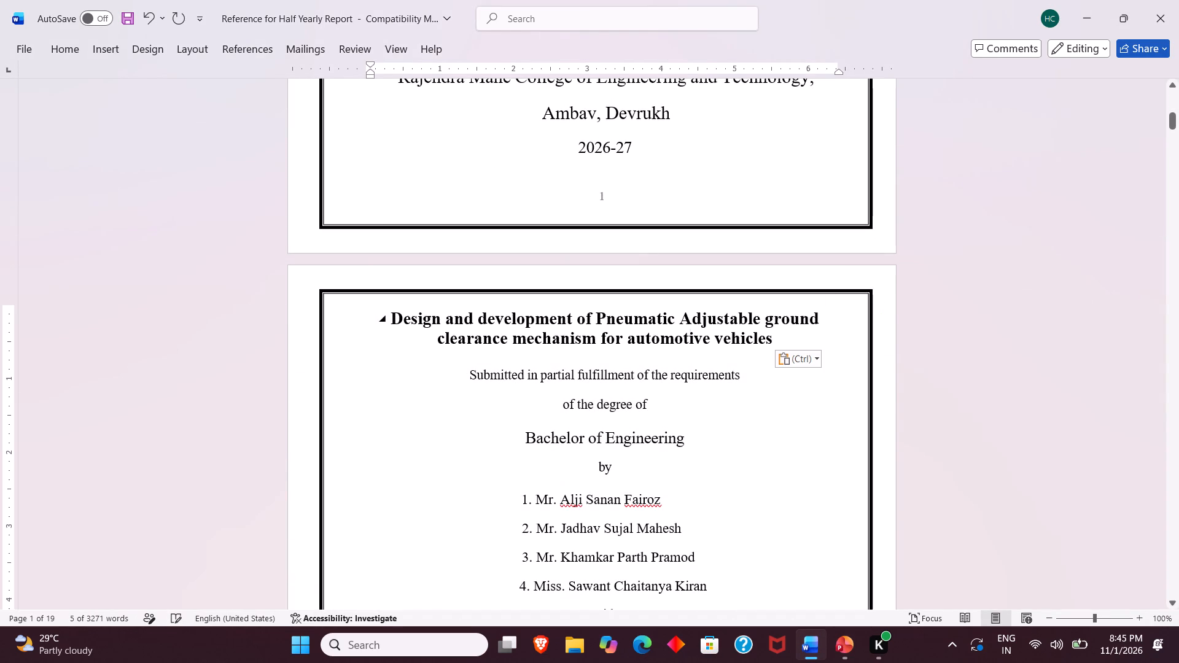
Replace the four student names on page 2 with the three numbered student names copied from the cover page.
scroll(714, 361, down, 4)
scroll(721, 344, up, 3)
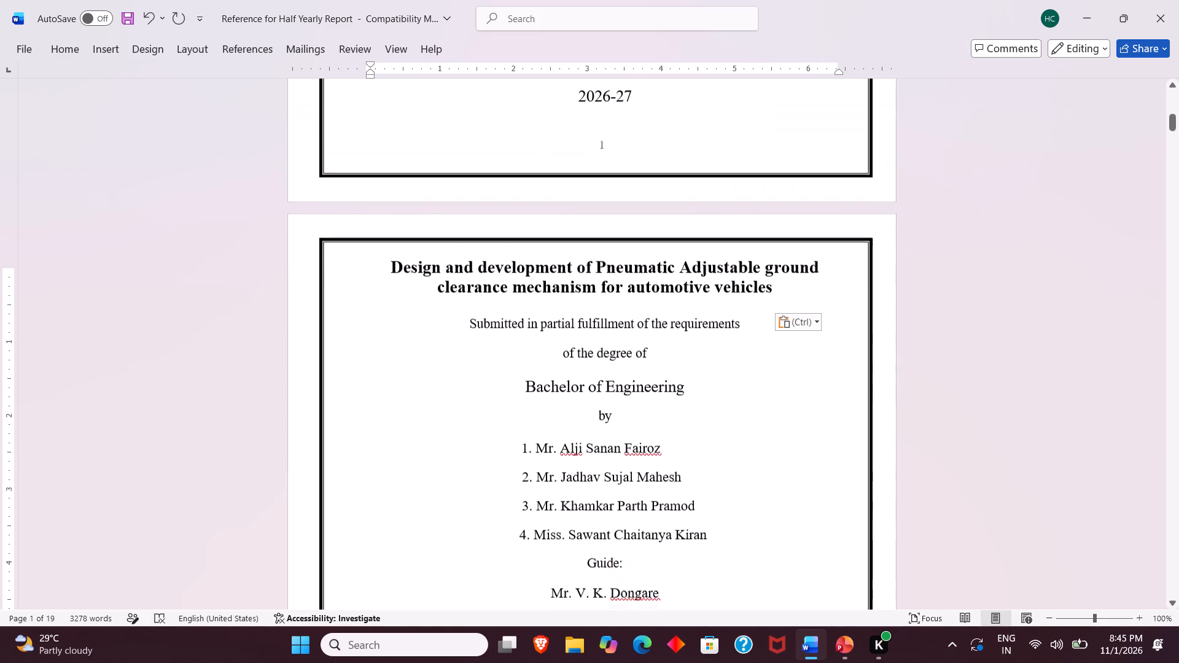
scroll(721, 344, up, 15)
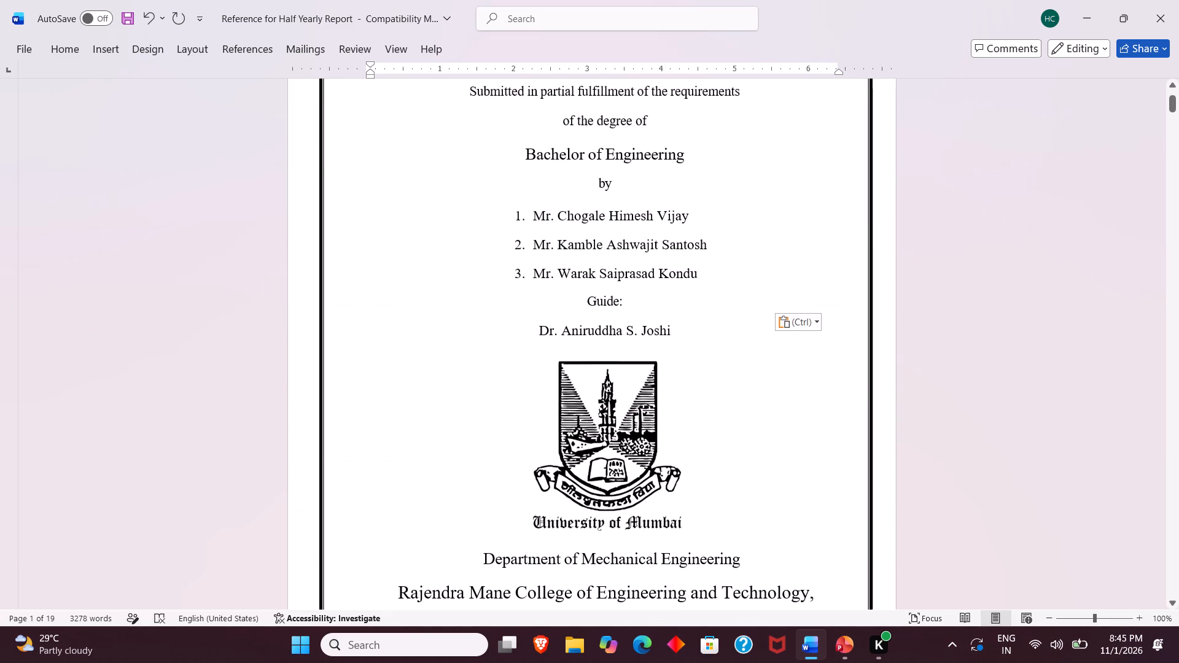
drag(709, 277, 505, 233)
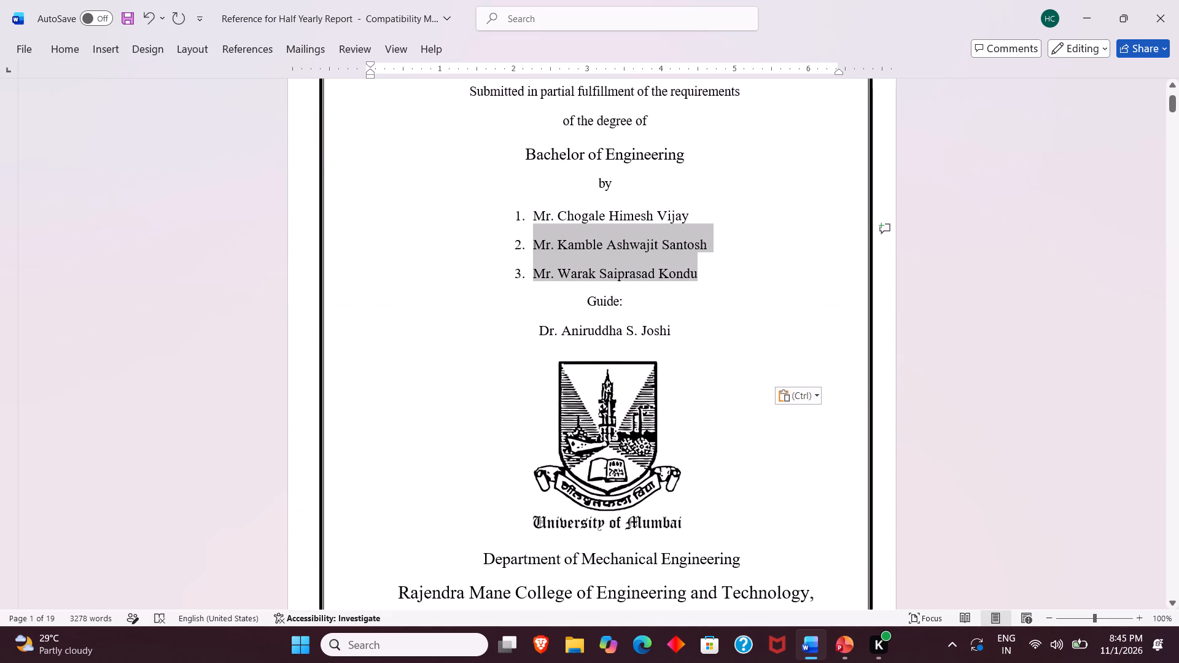
drag(505, 233, 522, 220)
key(ctrl+c)
scroll(633, 342, down, 7)
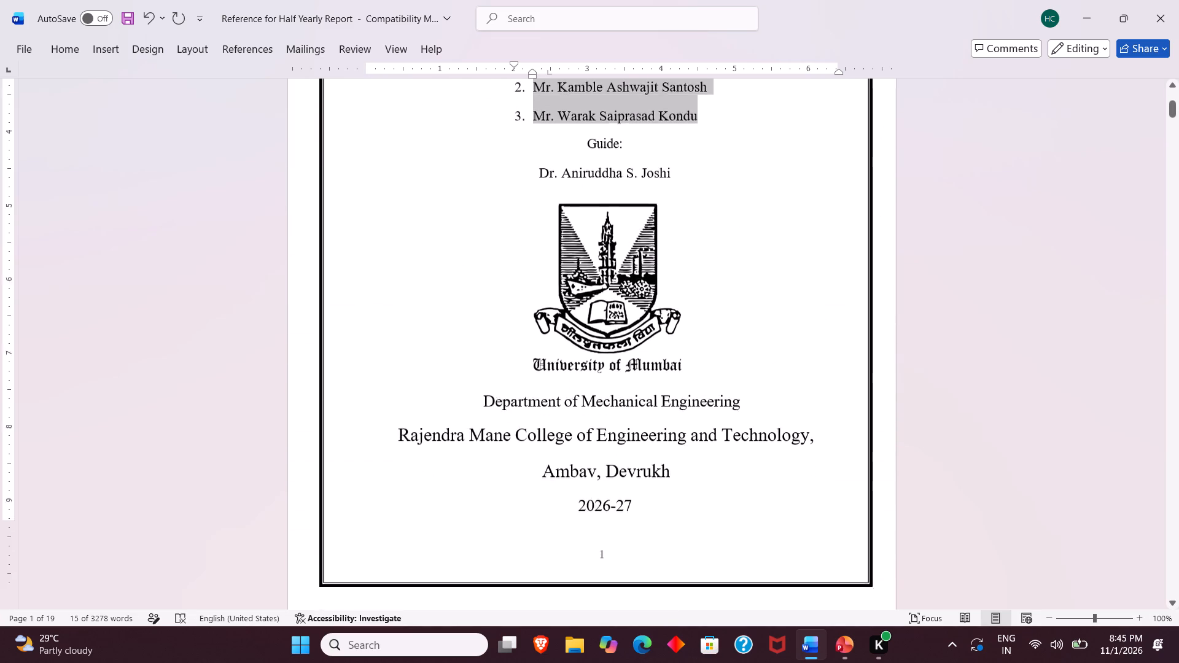
scroll(634, 345, down, 13)
drag(720, 368, 490, 291)
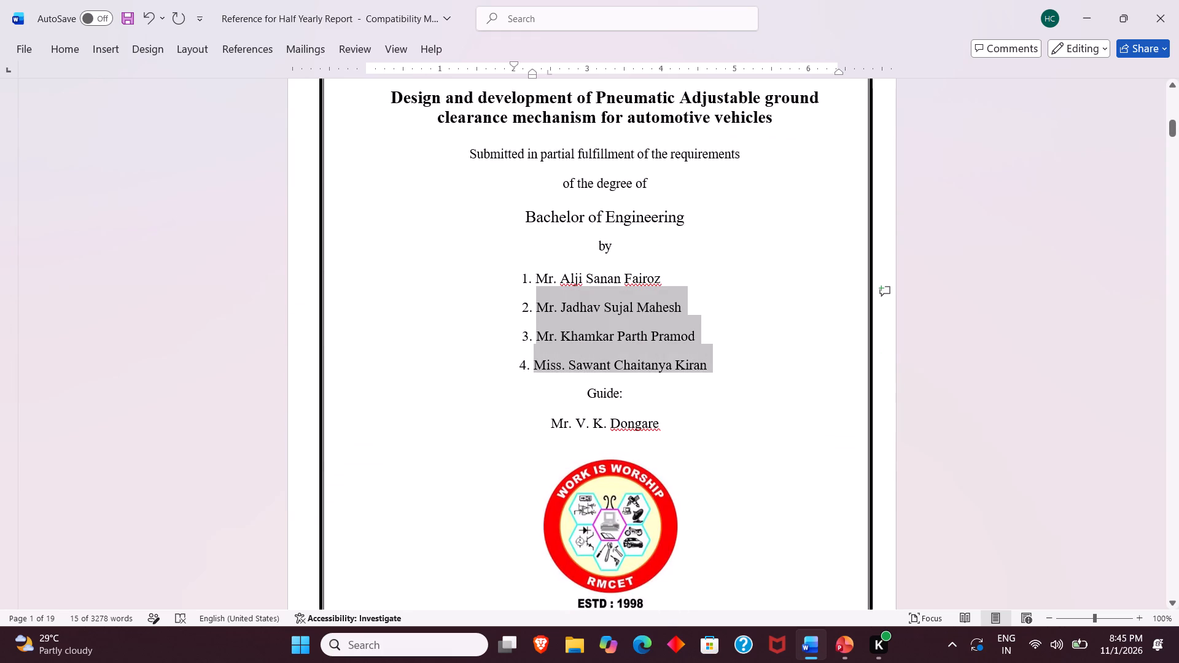
drag(490, 291, 503, 271)
key(BackSpace)
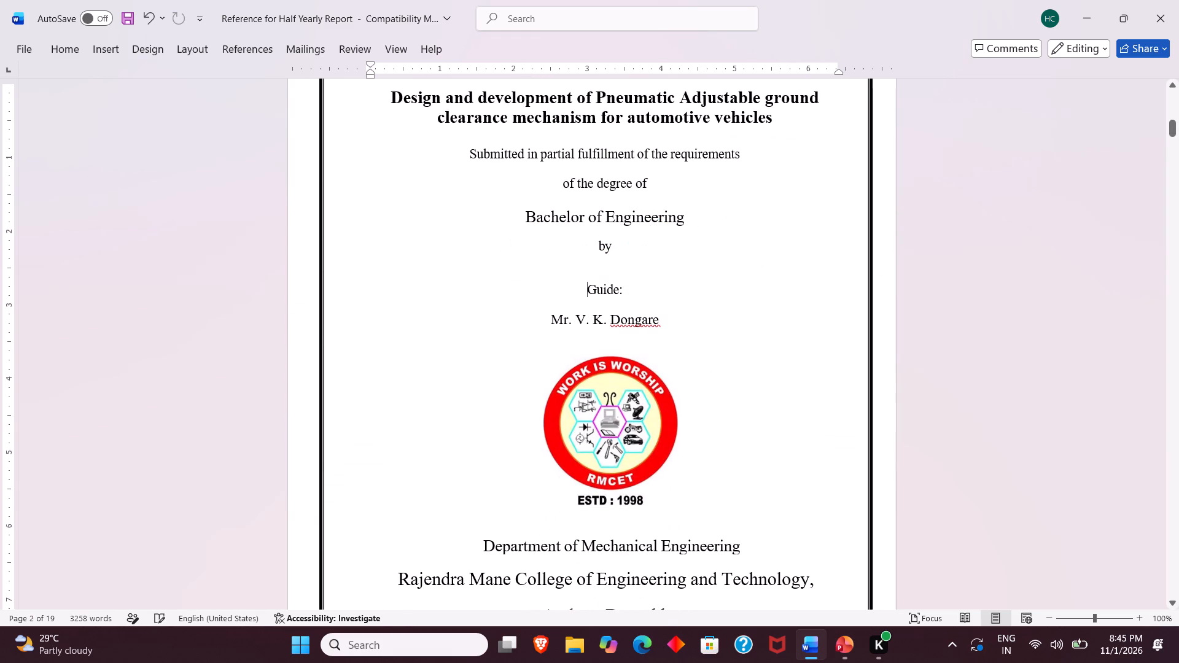
key(ctrl+v)
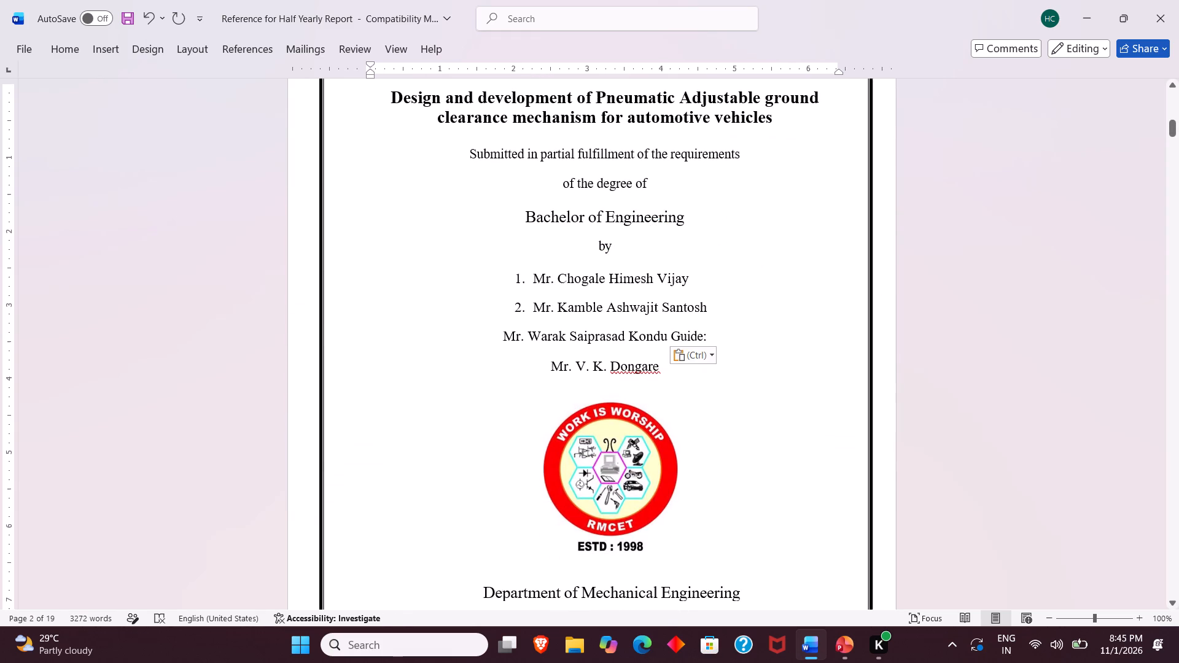
On page 2, put "Guide:" on its own line and make the third student name item 3 of the numbered list.
key(Return)
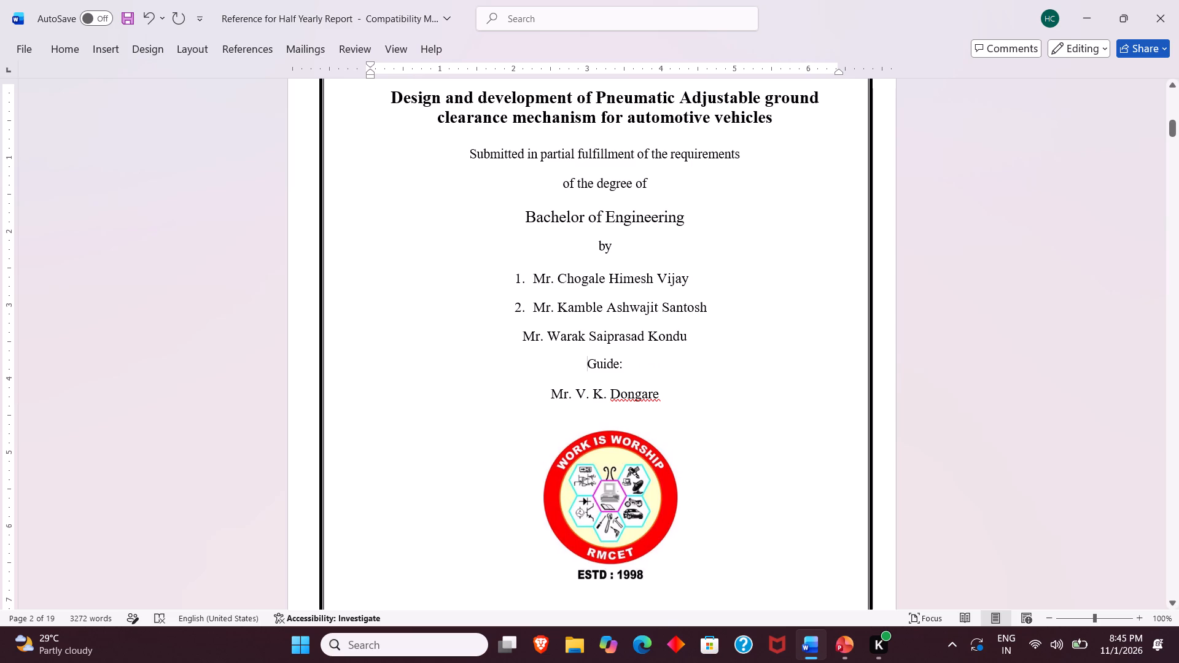
drag(515, 333, 523, 336)
key(BackSpace)
key(BackSpace)
key(BackSpace)
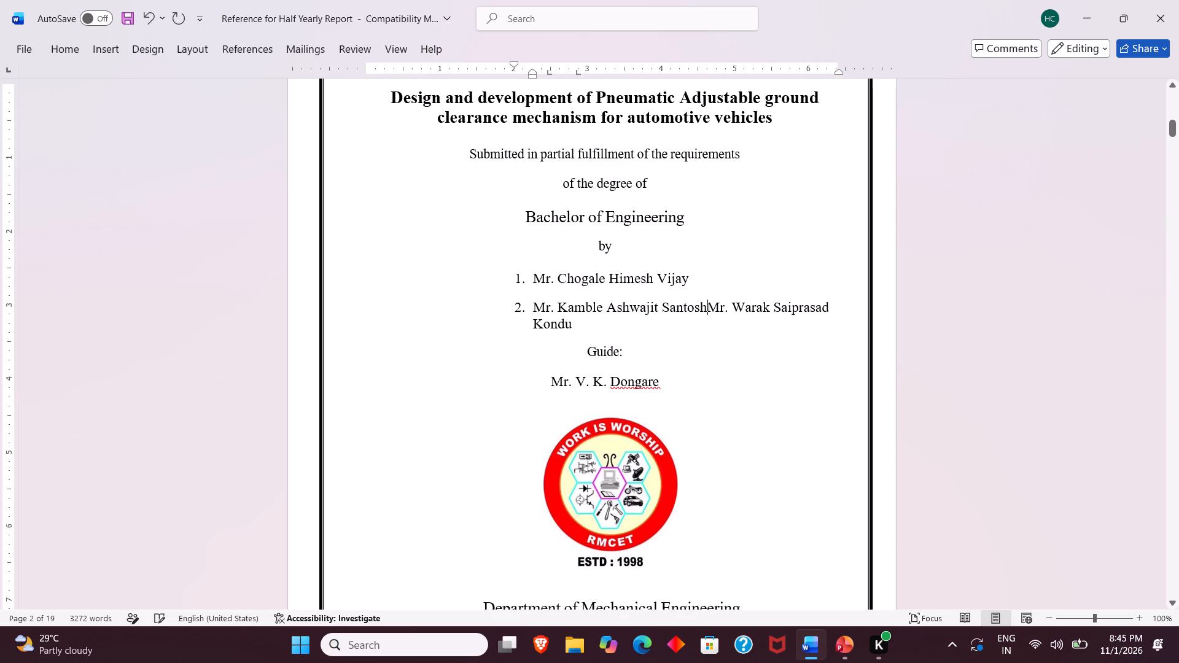
key(Return)
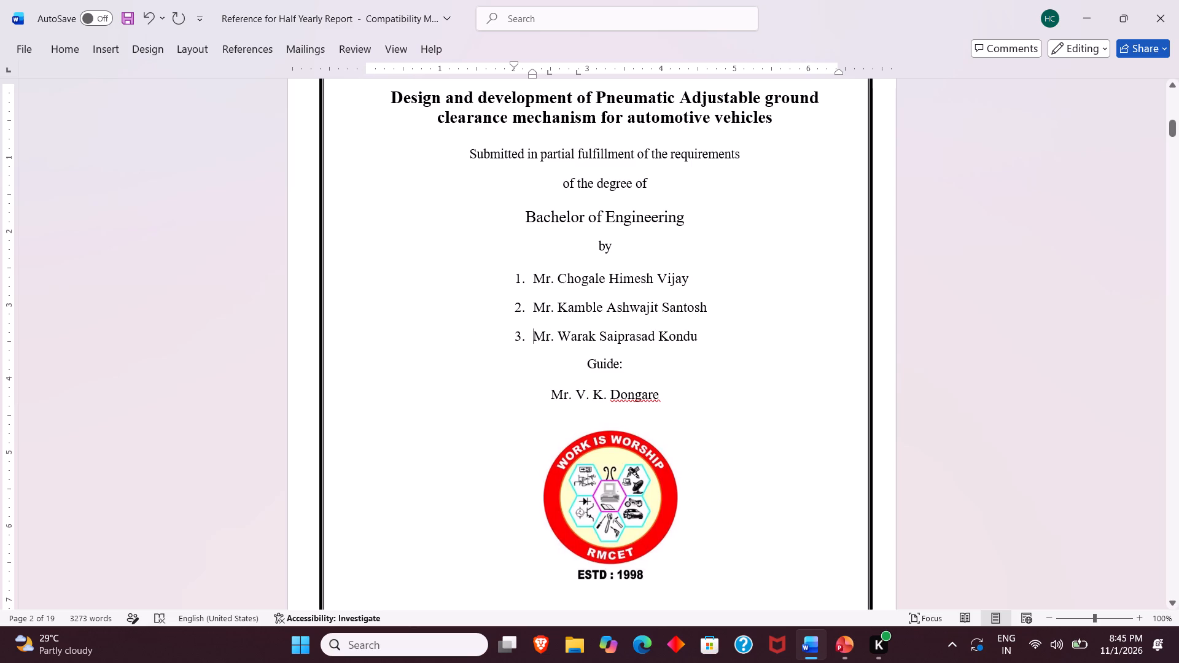
Replace the guide's name on page 2 with the guide's name copied from the cover page.
scroll(605, 359, down, 2)
scroll(611, 363, up, 11)
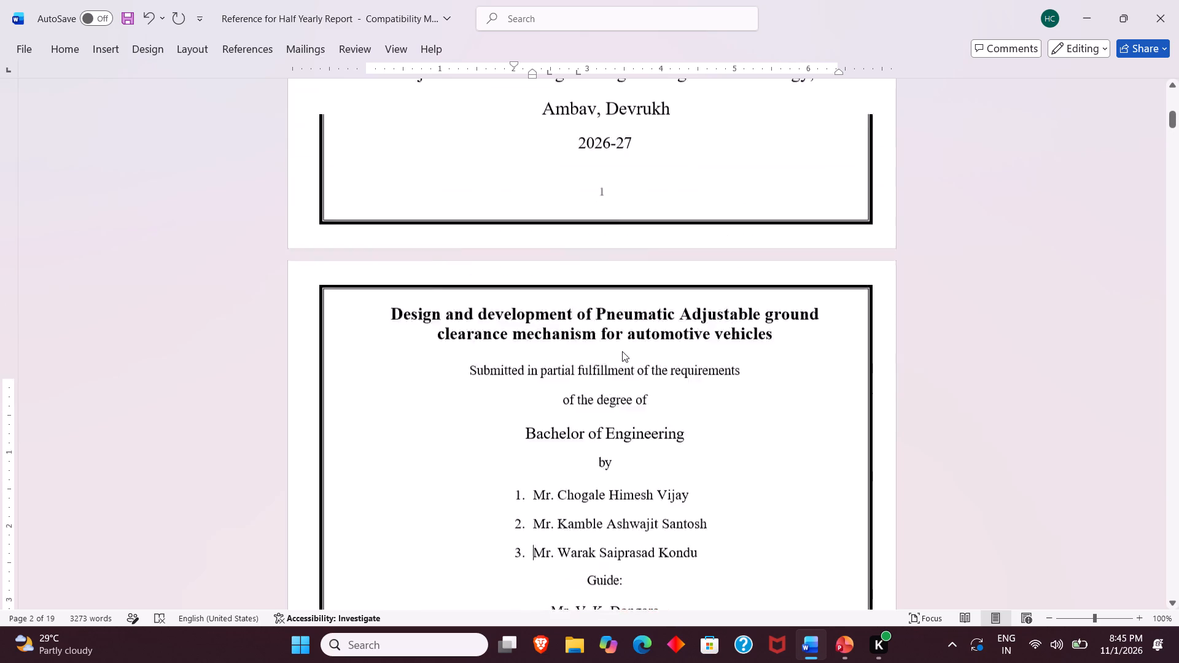
scroll(622, 351, down, 12)
scroll(630, 324, up, 9)
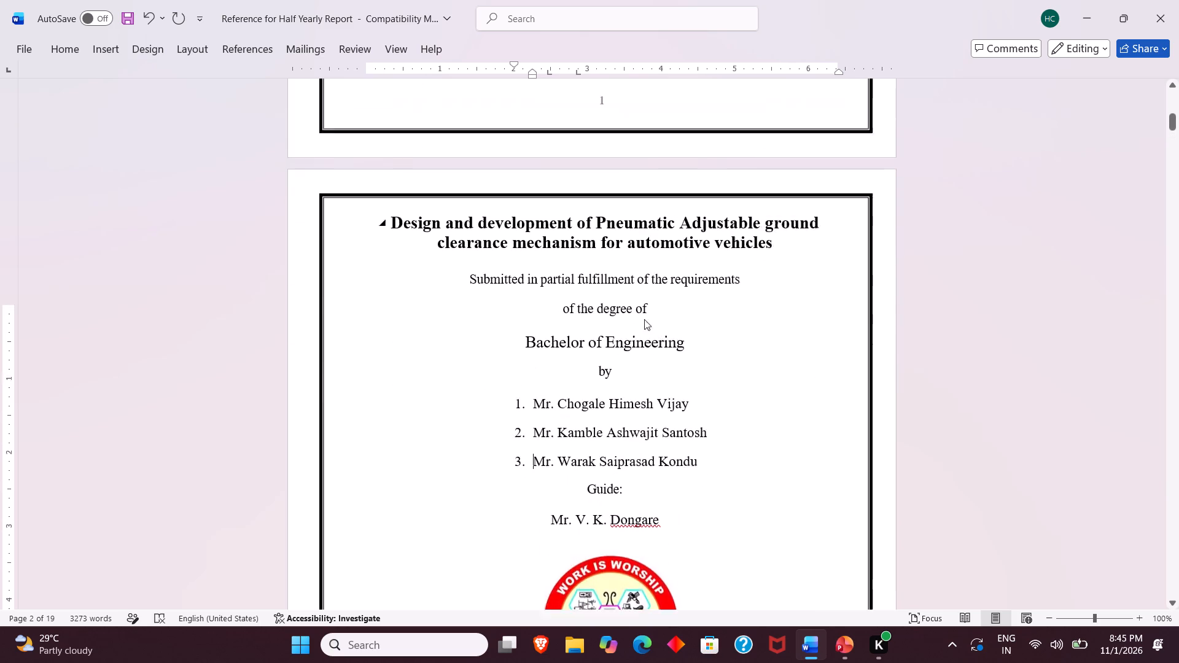
scroll(644, 319, up, 7)
scroll(613, 247, up, 5)
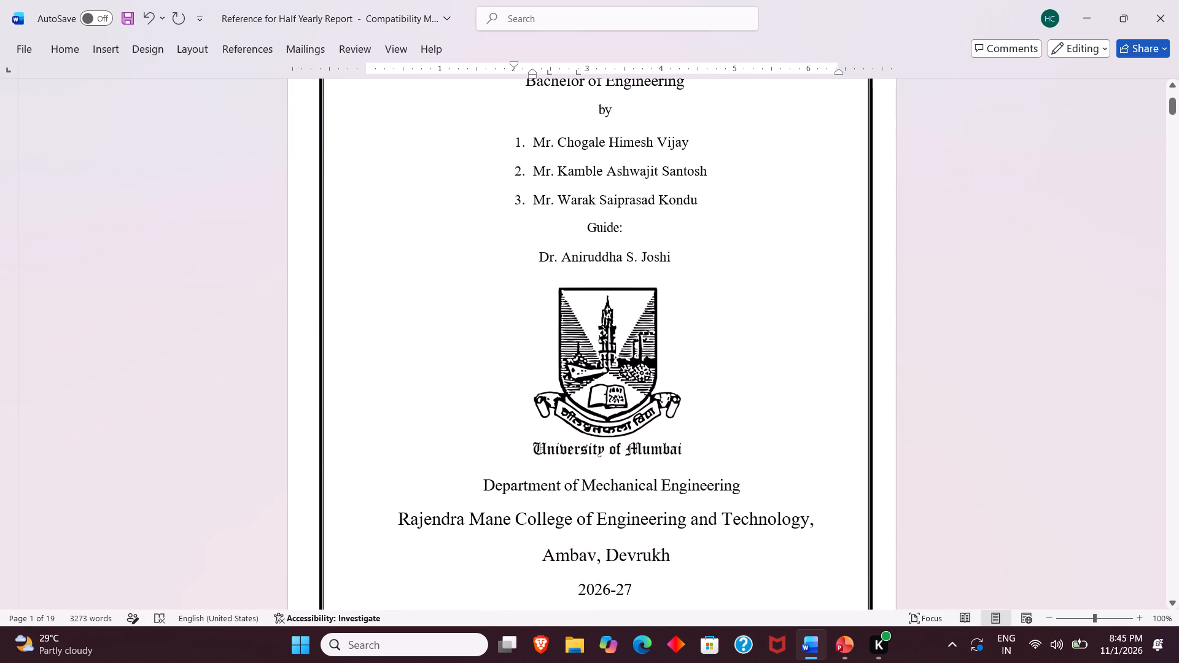
drag(672, 260, 537, 257)
key(ctrl+c)
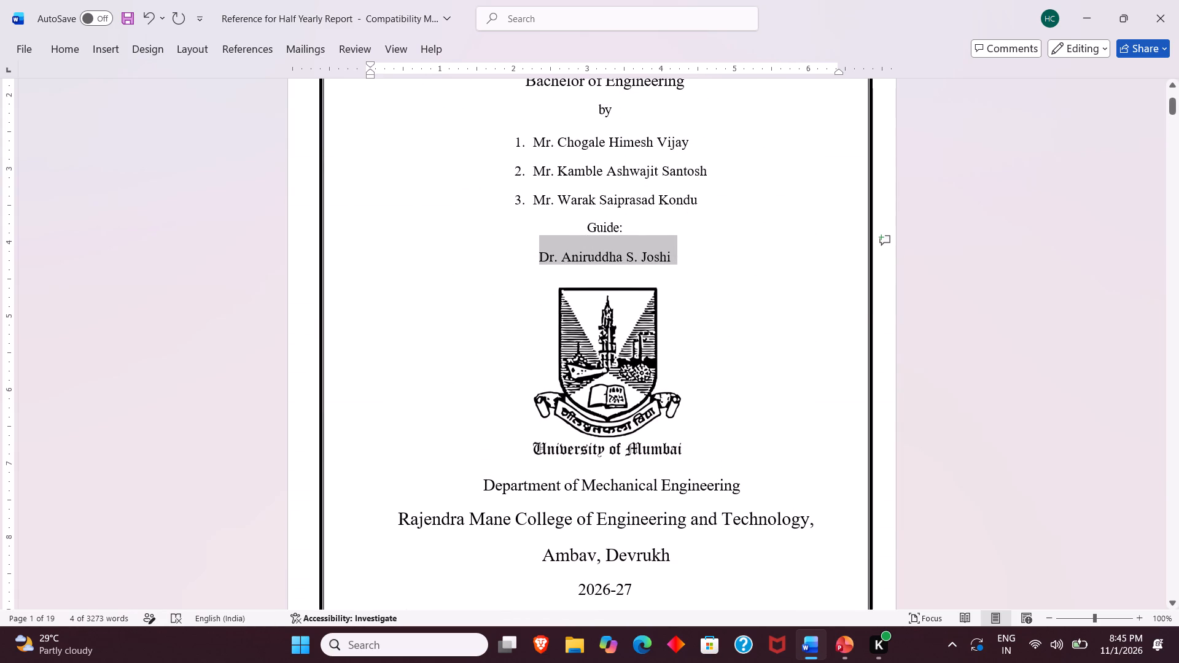
scroll(625, 419, down, 19)
drag(650, 363, 660, 357)
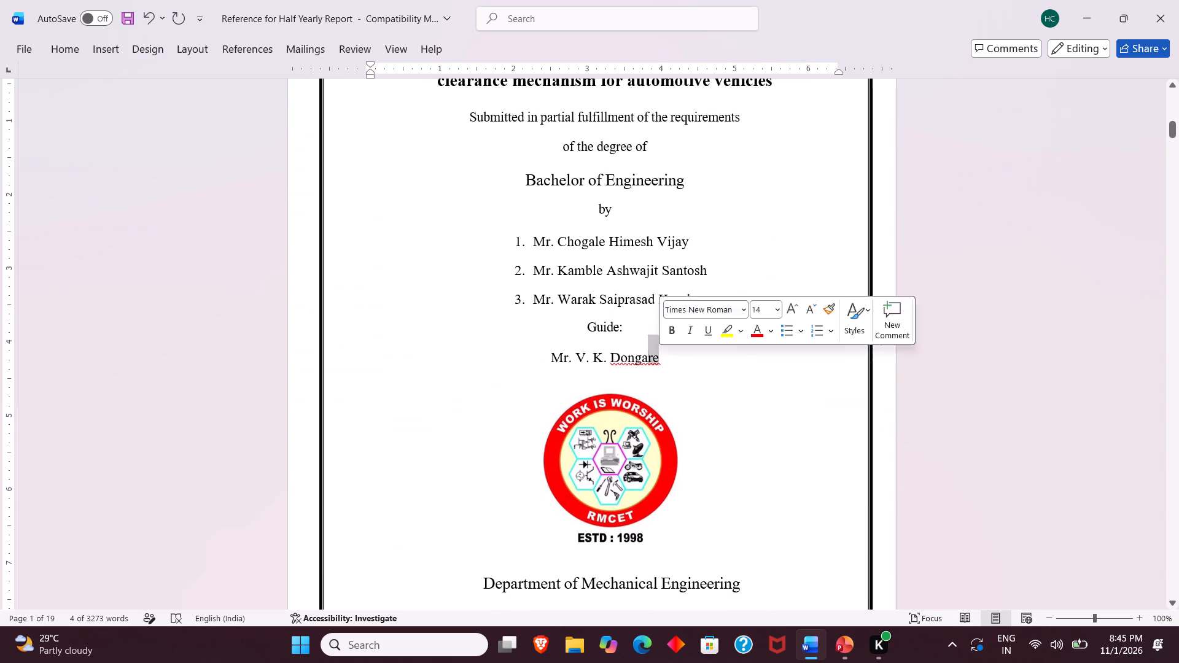
drag(662, 355, 550, 354)
key(ctrl+v)
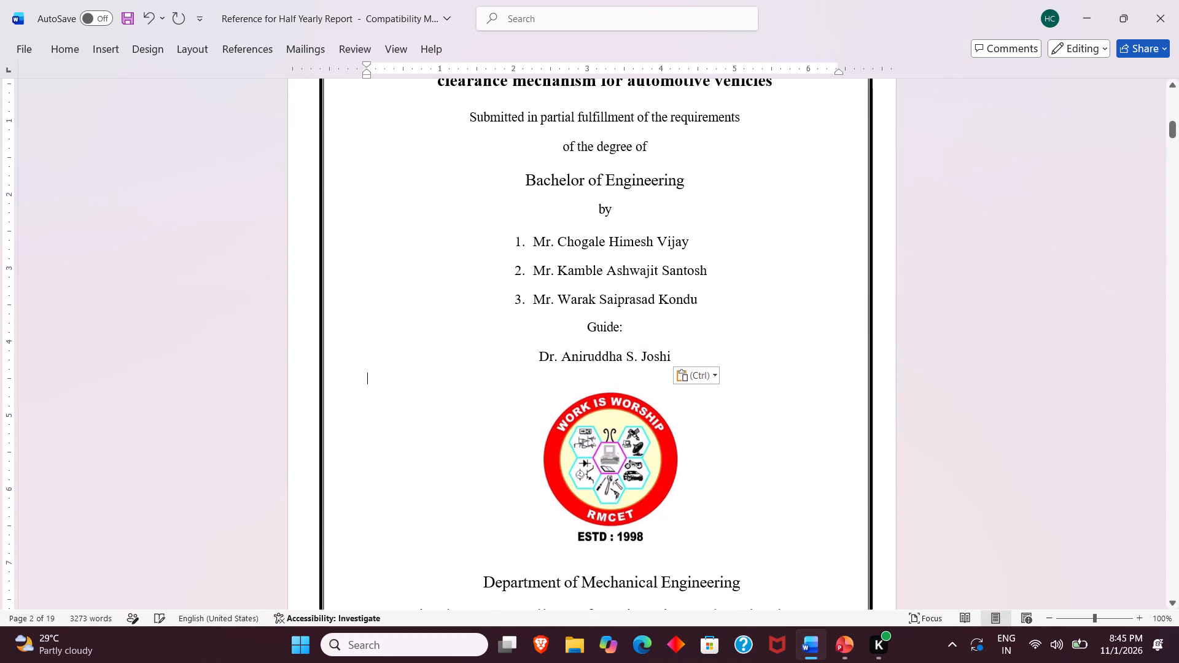
Change the academic year at the bottom of page 2 to 2026-27.
scroll(602, 378, down, 6)
scroll(640, 352, up, 1)
scroll(648, 351, down, 3)
click(608, 392)
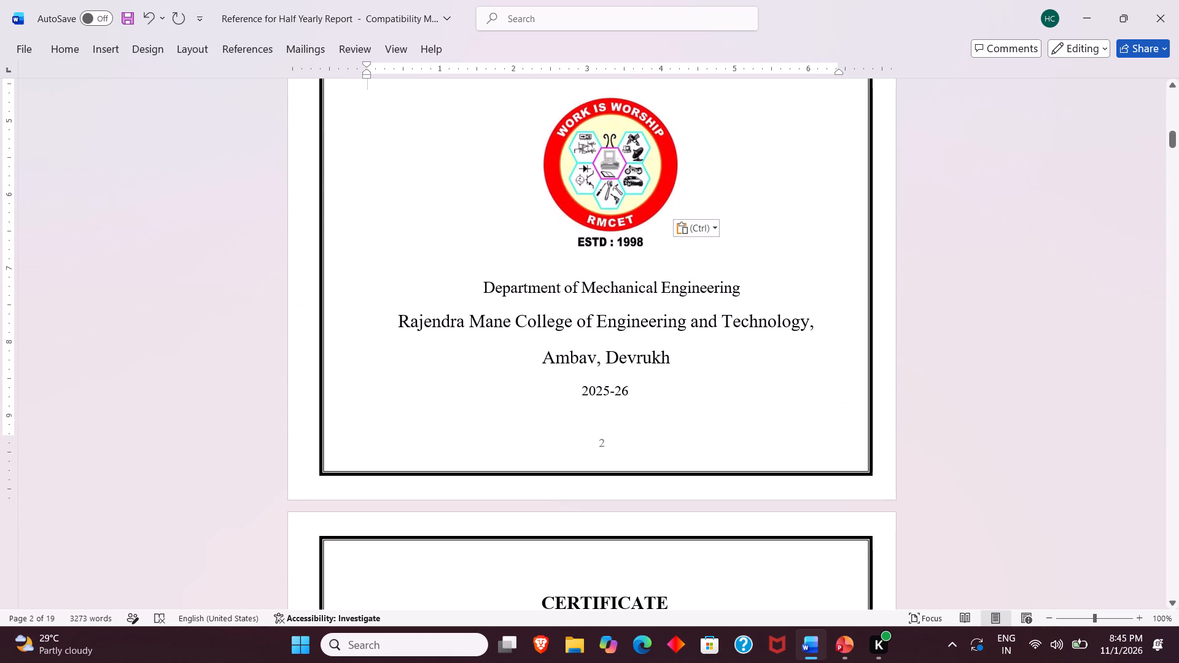
key(BackSpace)
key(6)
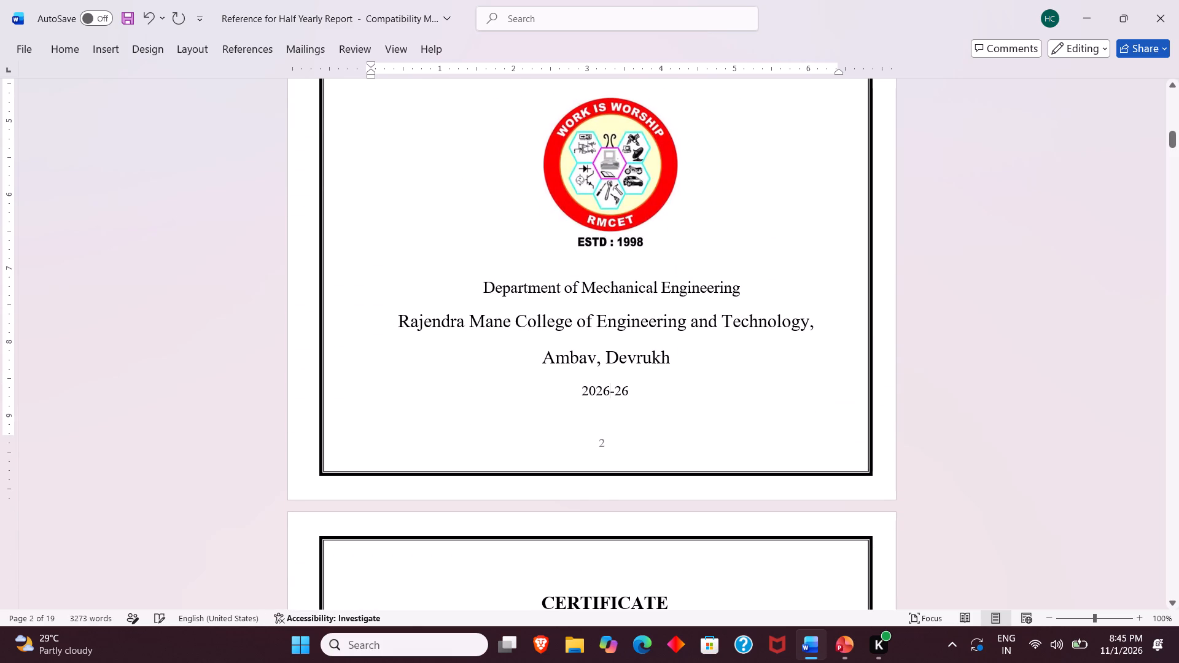
click(657, 389)
key(BackSpace)
key(BackSpace)
key(BackSpace)
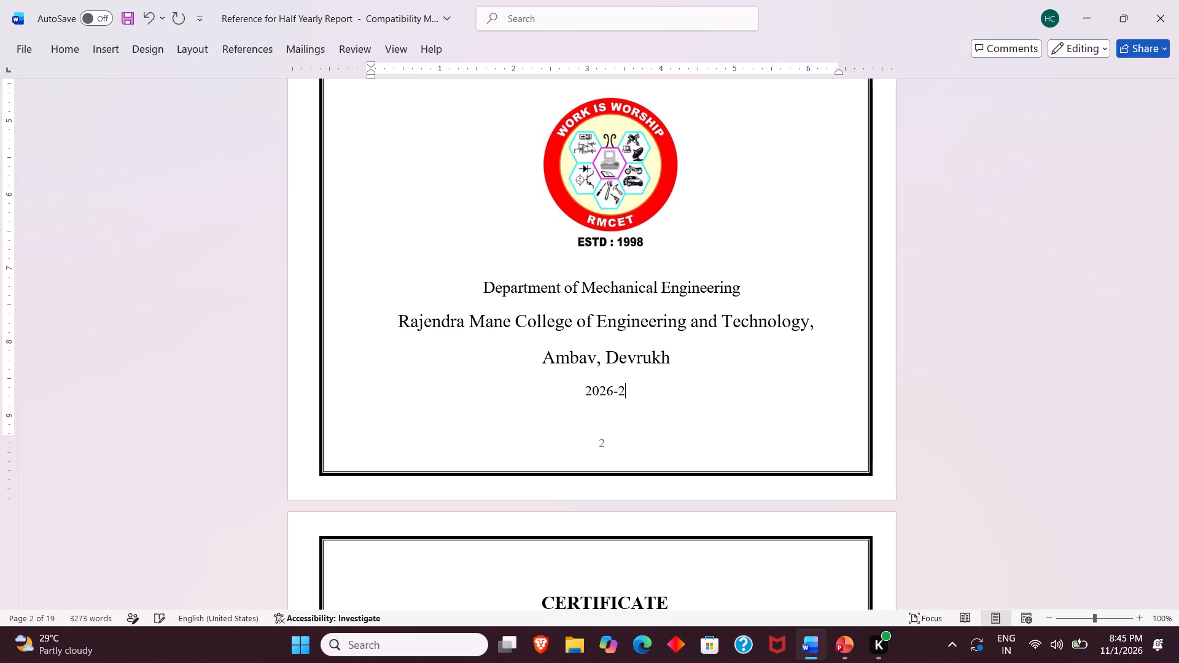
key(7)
scroll(664, 395, up, 1)
scroll(665, 395, down, 6)
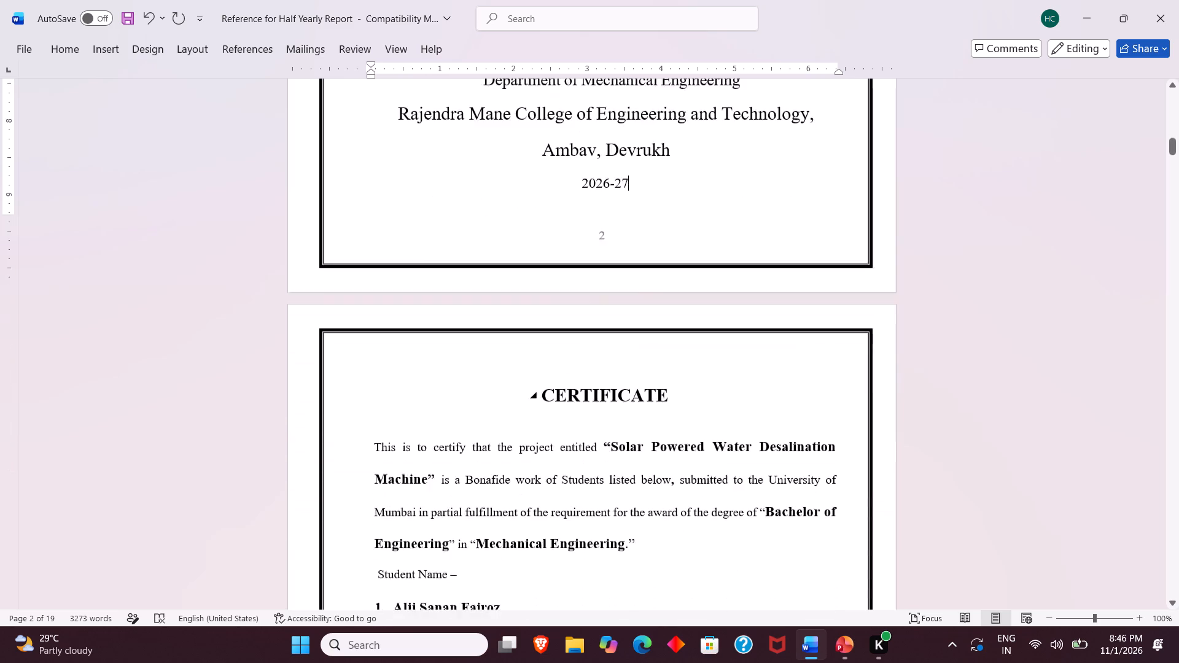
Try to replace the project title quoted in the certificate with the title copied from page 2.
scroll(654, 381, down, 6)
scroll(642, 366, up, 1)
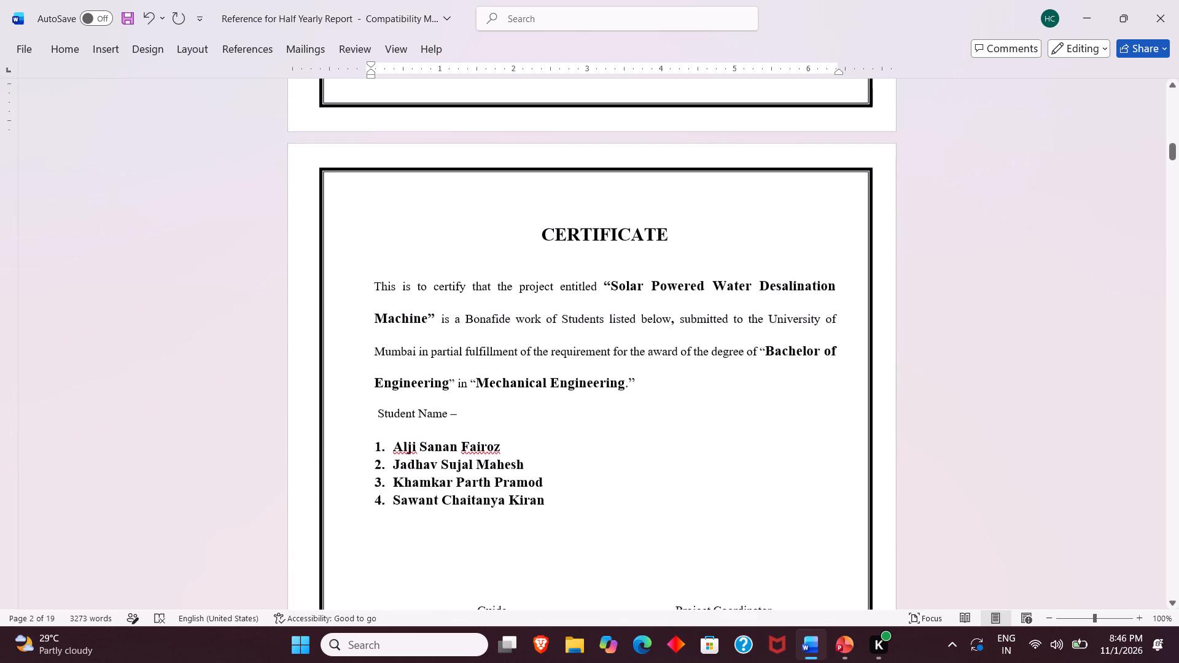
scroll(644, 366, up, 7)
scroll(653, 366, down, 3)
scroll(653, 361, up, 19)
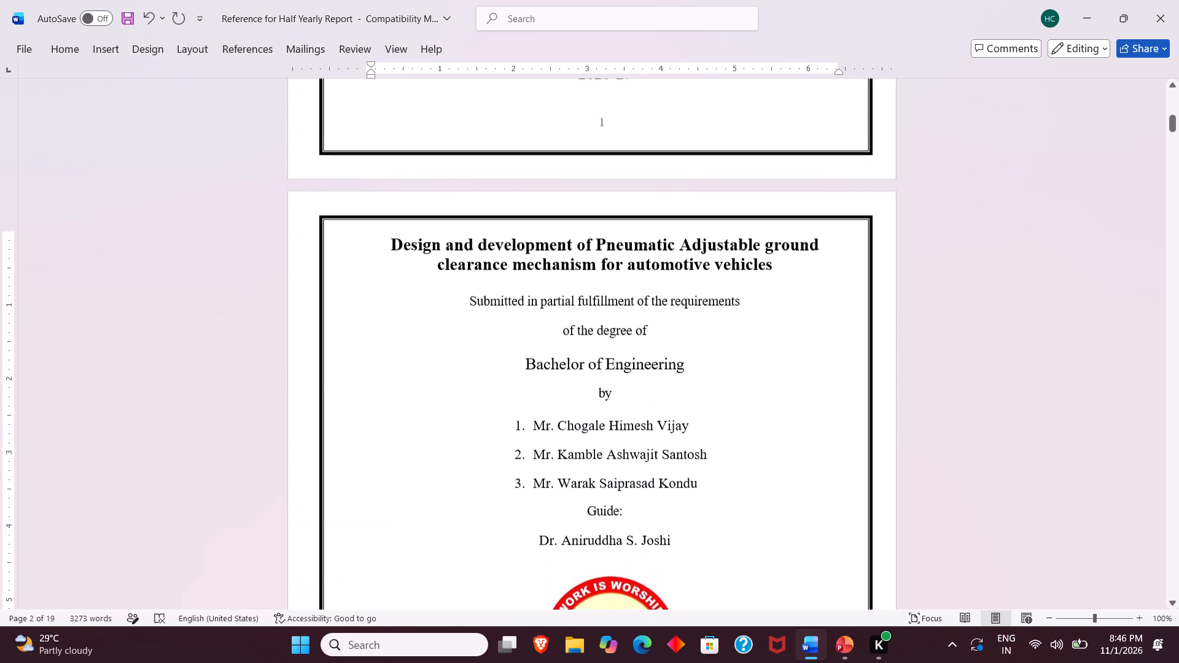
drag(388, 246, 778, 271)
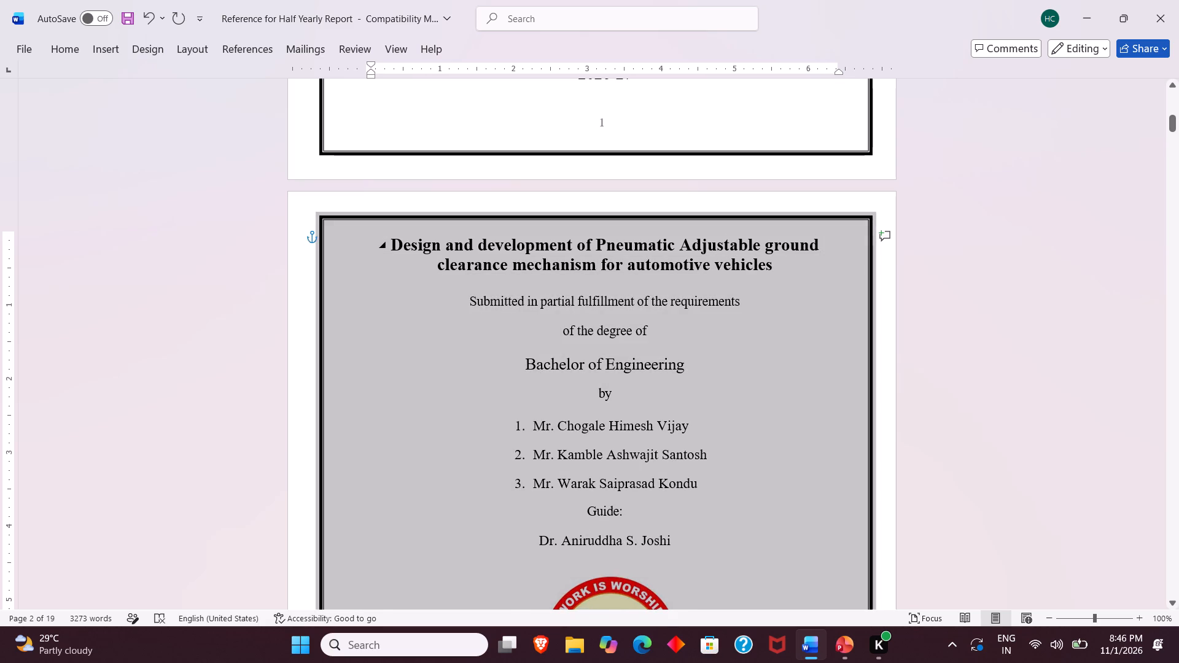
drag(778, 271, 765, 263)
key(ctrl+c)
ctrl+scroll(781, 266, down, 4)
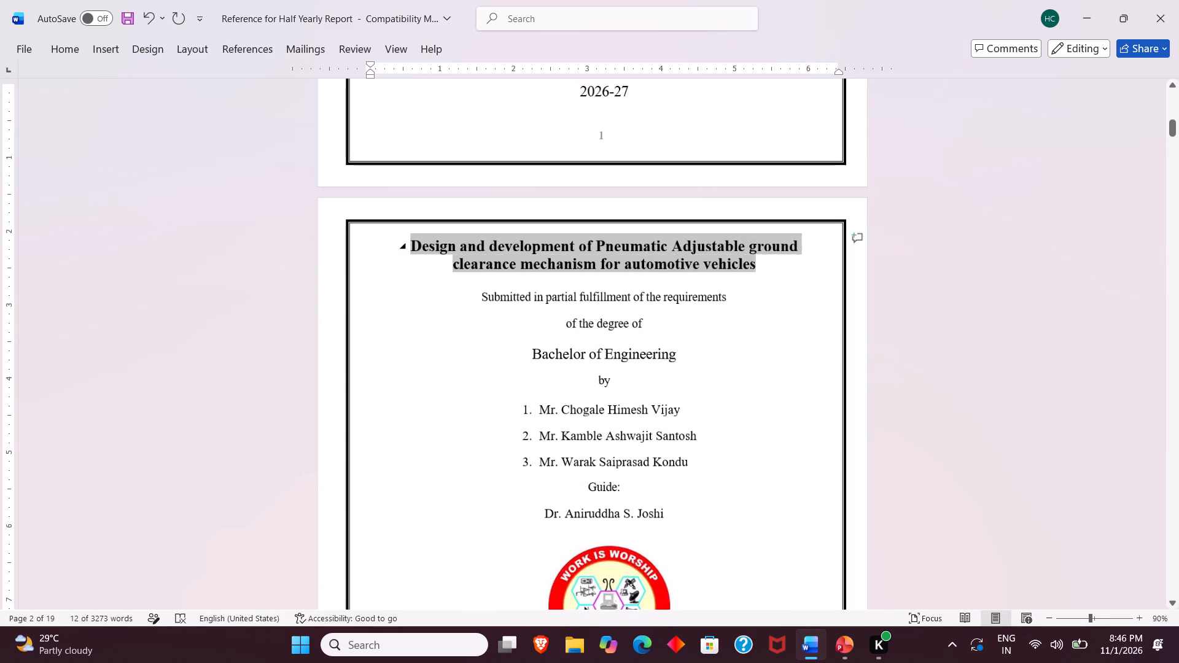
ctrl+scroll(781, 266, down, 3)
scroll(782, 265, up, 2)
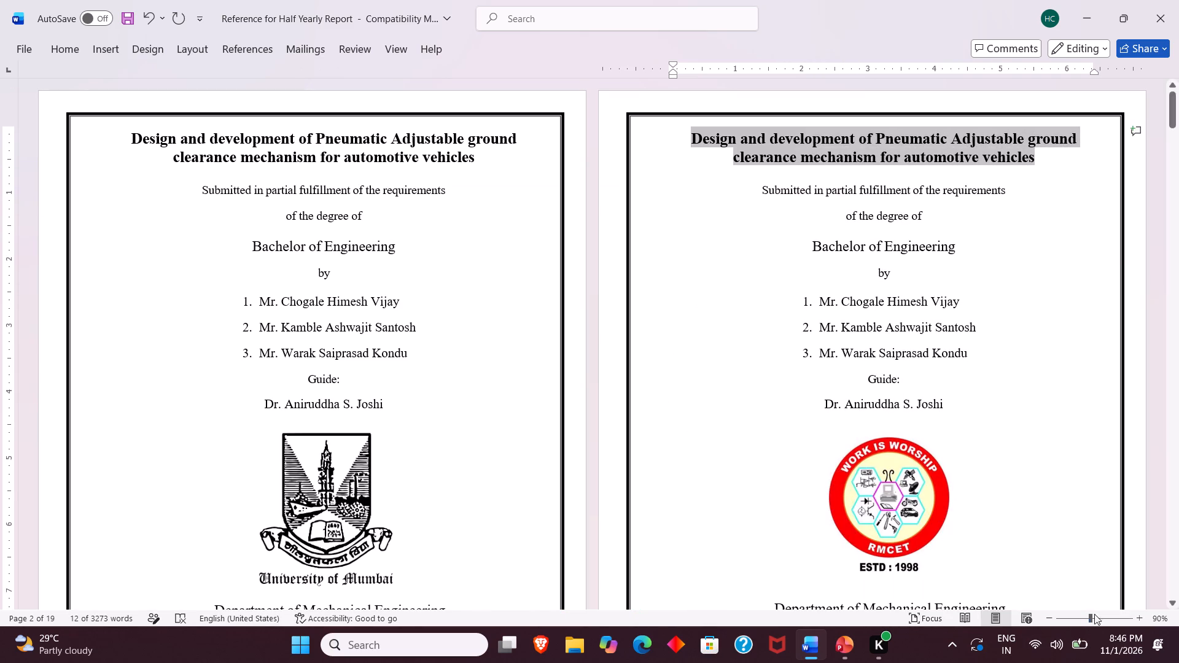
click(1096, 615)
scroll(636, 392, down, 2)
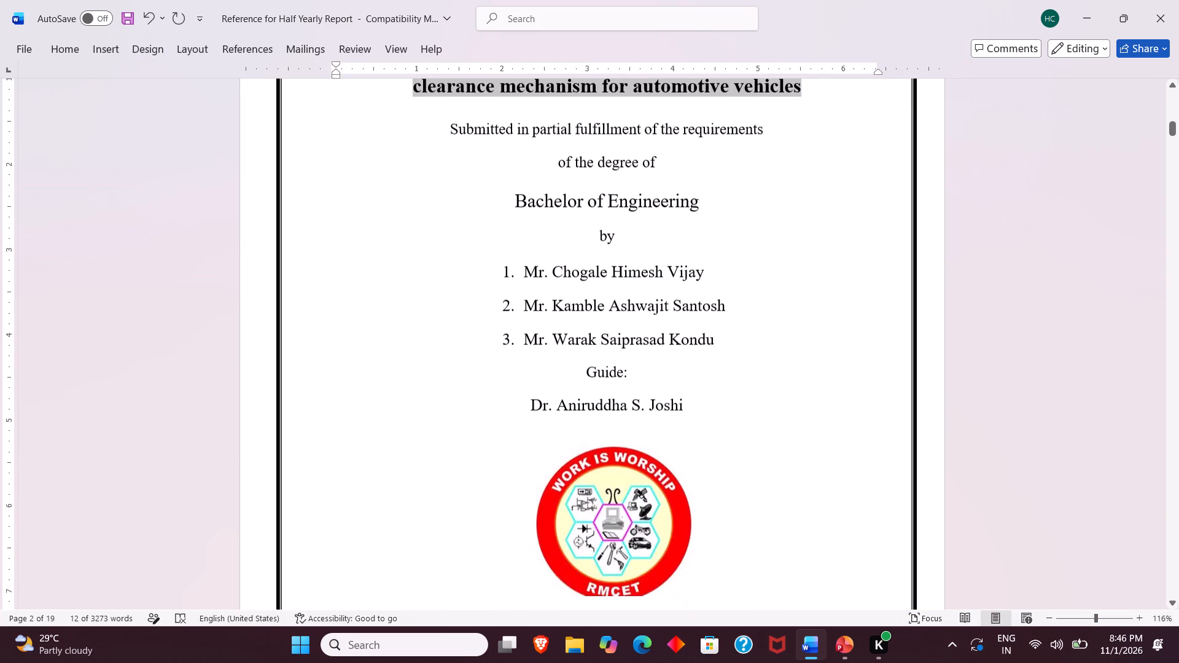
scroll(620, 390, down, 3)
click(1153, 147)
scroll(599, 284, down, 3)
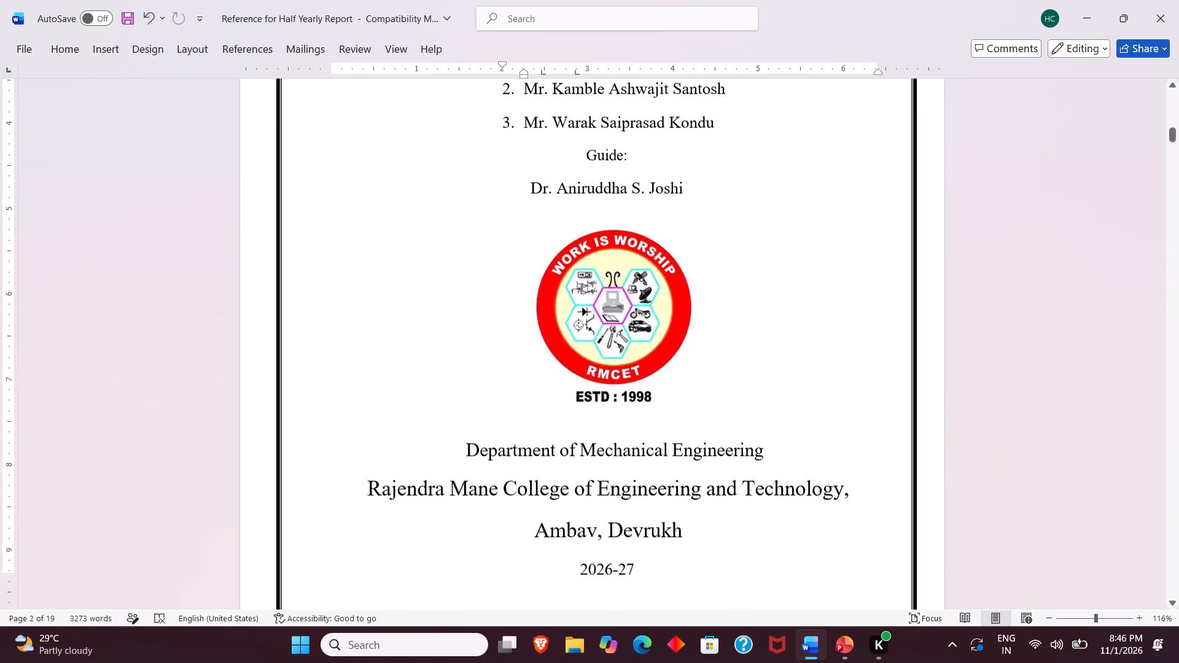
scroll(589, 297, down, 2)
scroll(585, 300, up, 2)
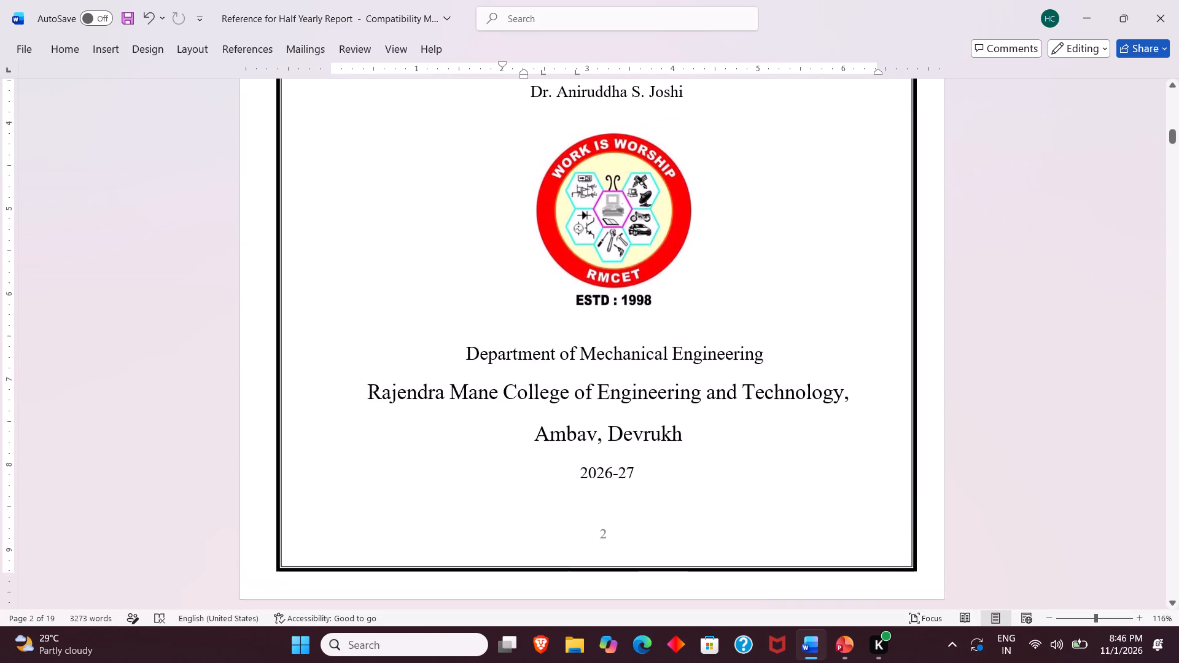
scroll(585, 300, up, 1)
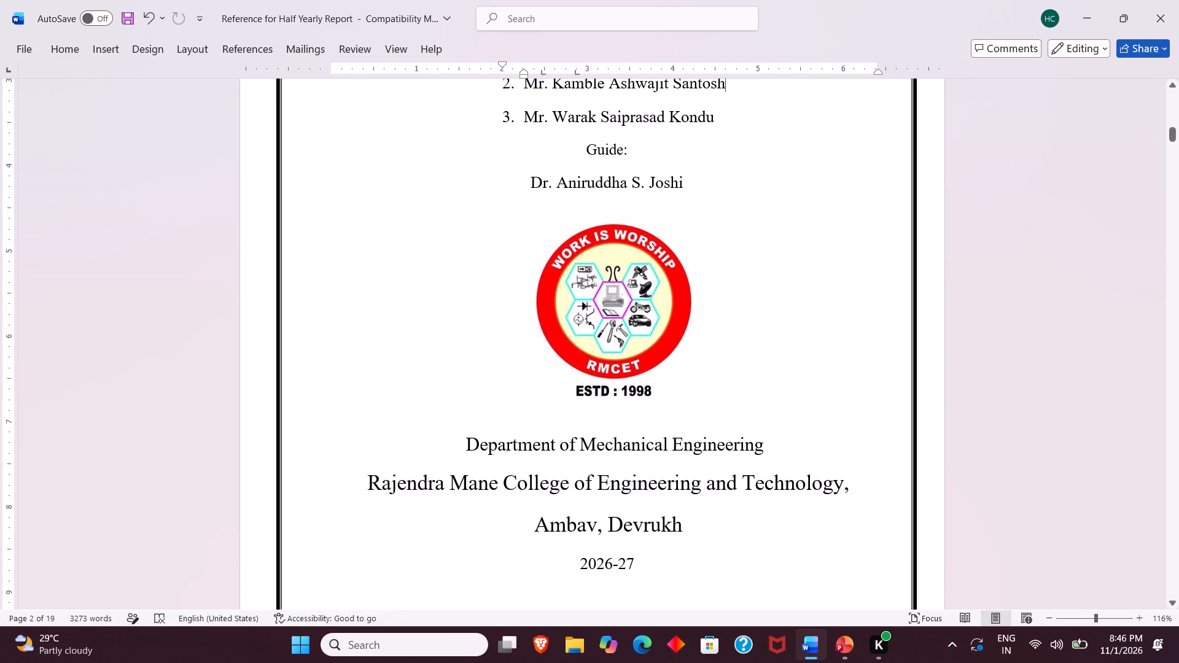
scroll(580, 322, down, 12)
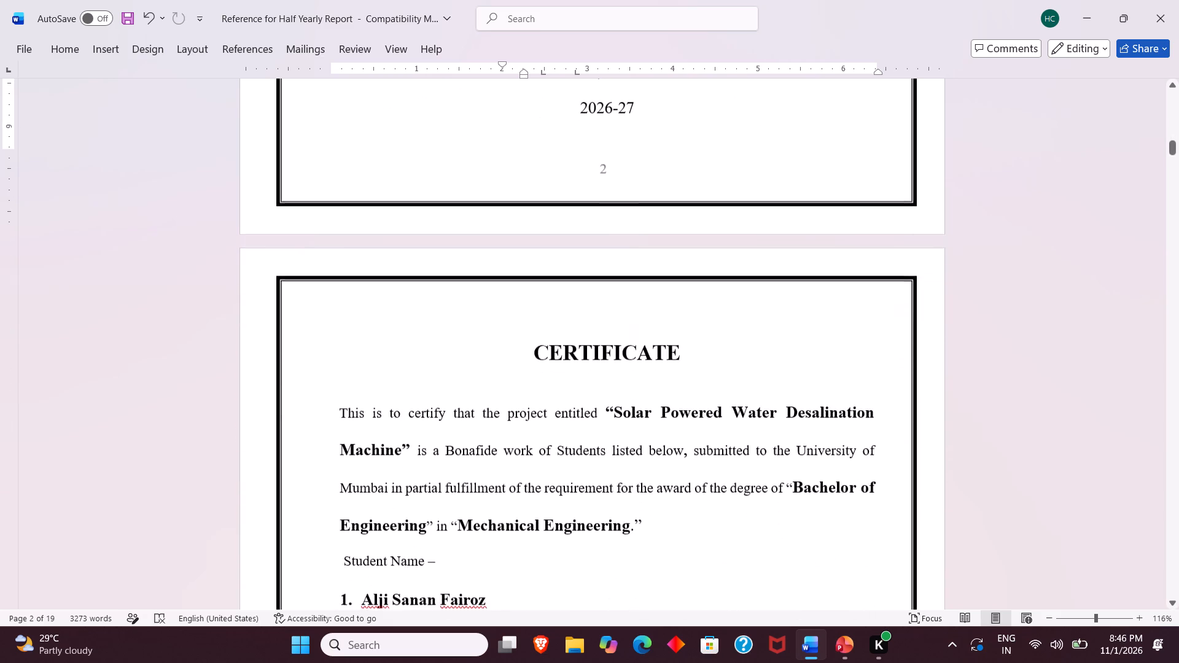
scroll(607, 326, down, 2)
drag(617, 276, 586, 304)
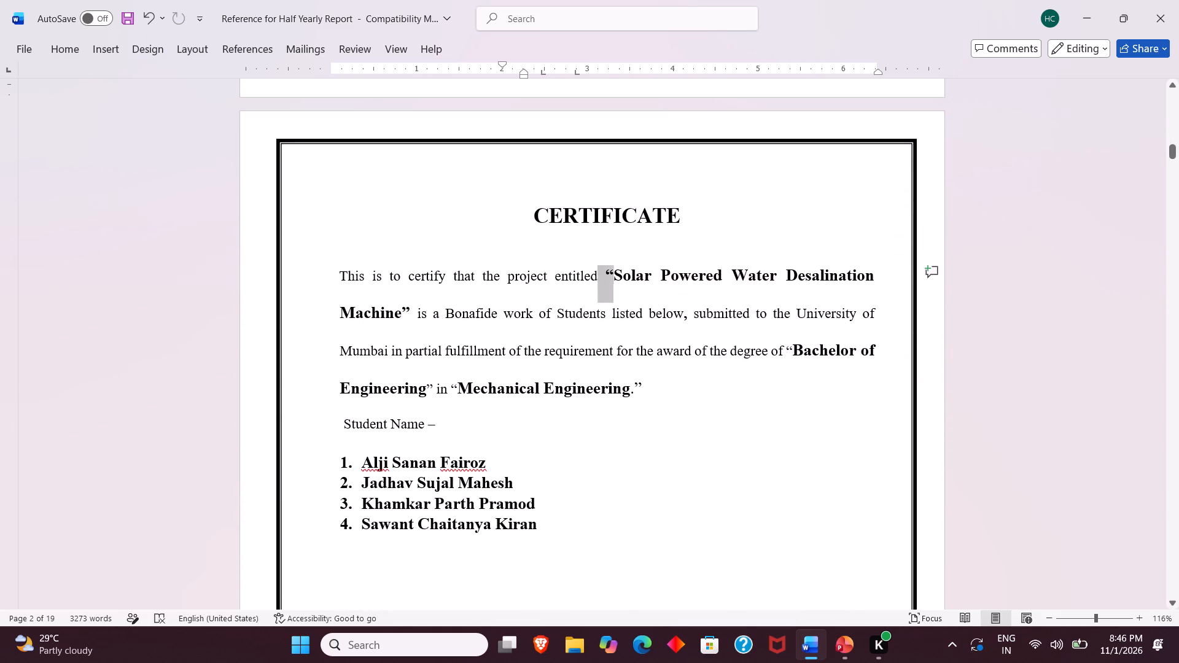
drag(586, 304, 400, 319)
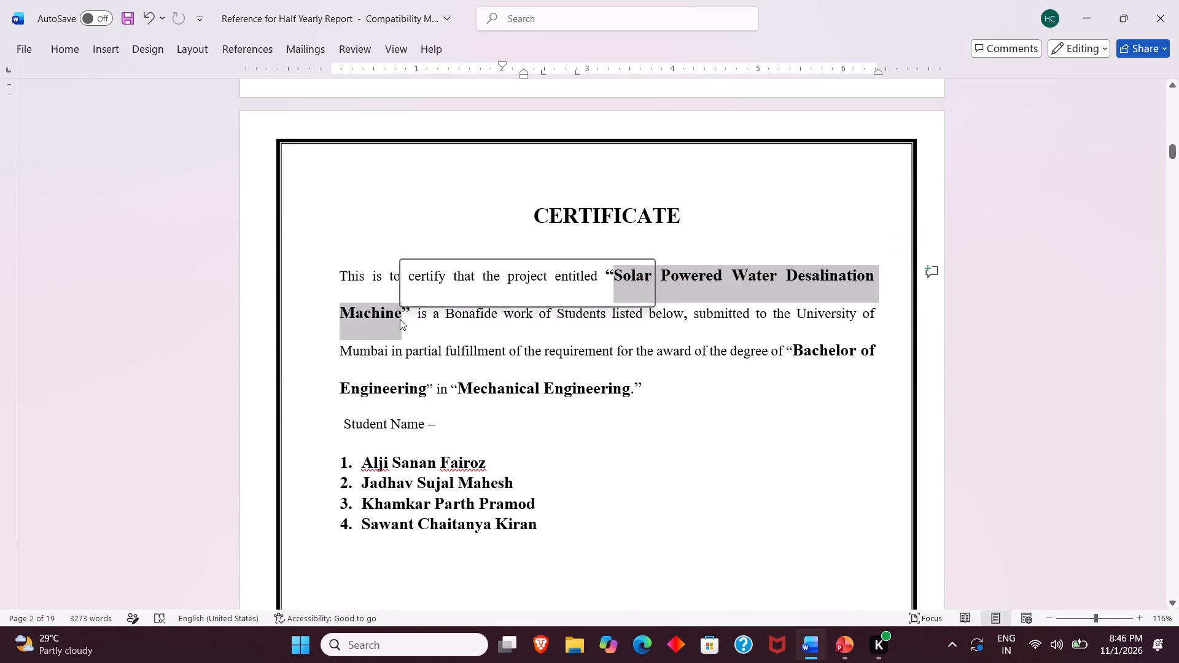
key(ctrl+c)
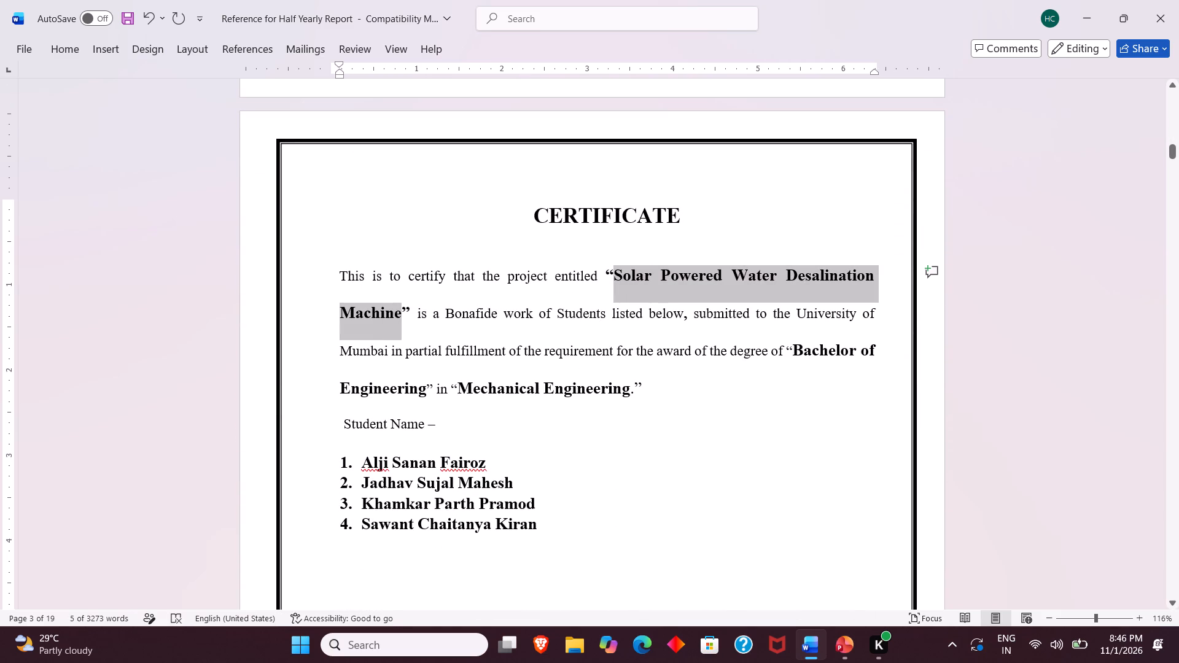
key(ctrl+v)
Replace "Solar Powered Water Desalination Machine" in the certificate with "Design and development of Pneumatic Adjustable ground clearance mechanism for automotive vehicles", copied from page 2.
scroll(478, 312, up, 12)
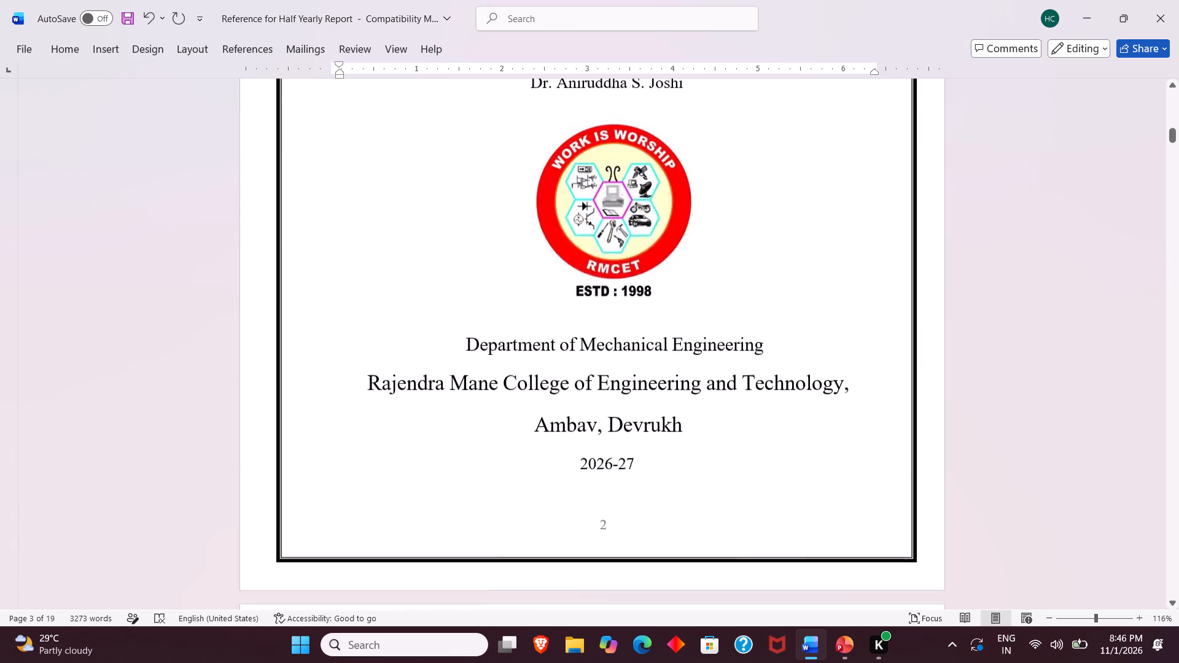
scroll(470, 297, up, 9)
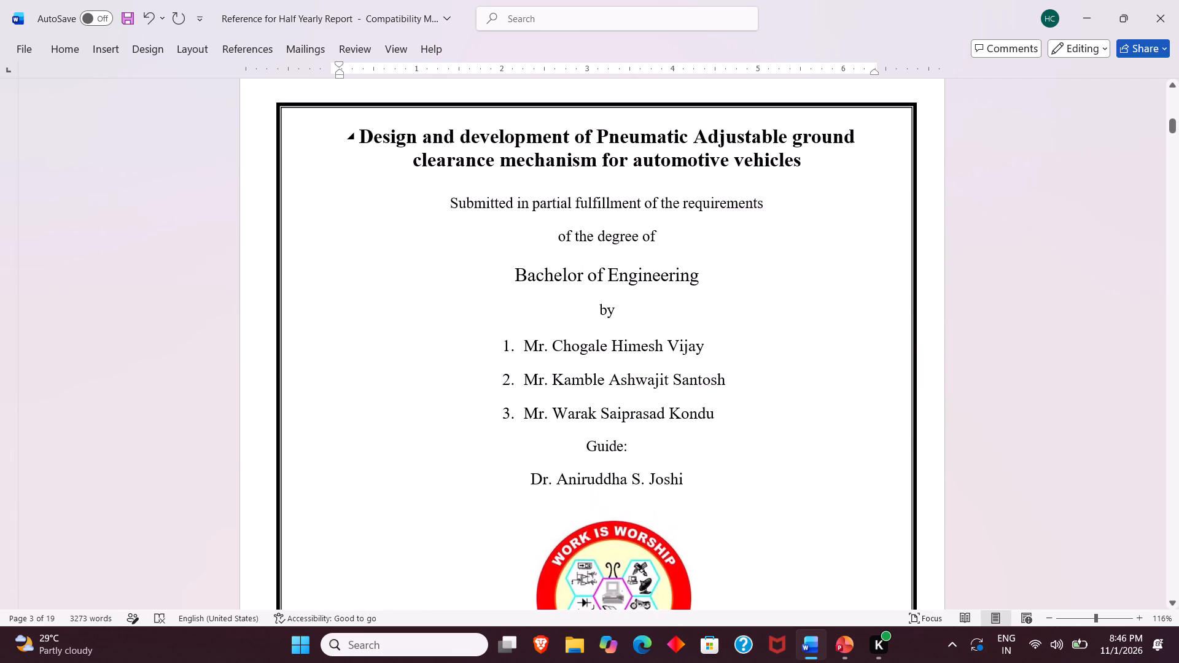
drag(367, 138, 806, 158)
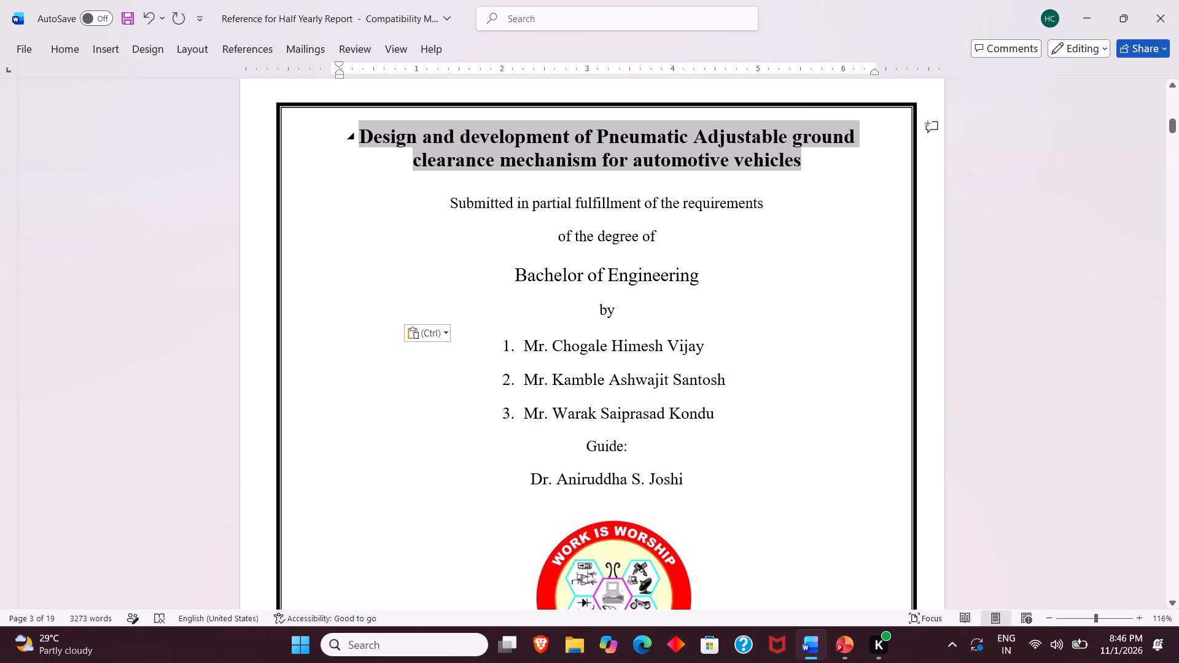
drag(806, 158, 806, 160)
key(ctrl+c)
ctrl+scroll(739, 261, down, 8)
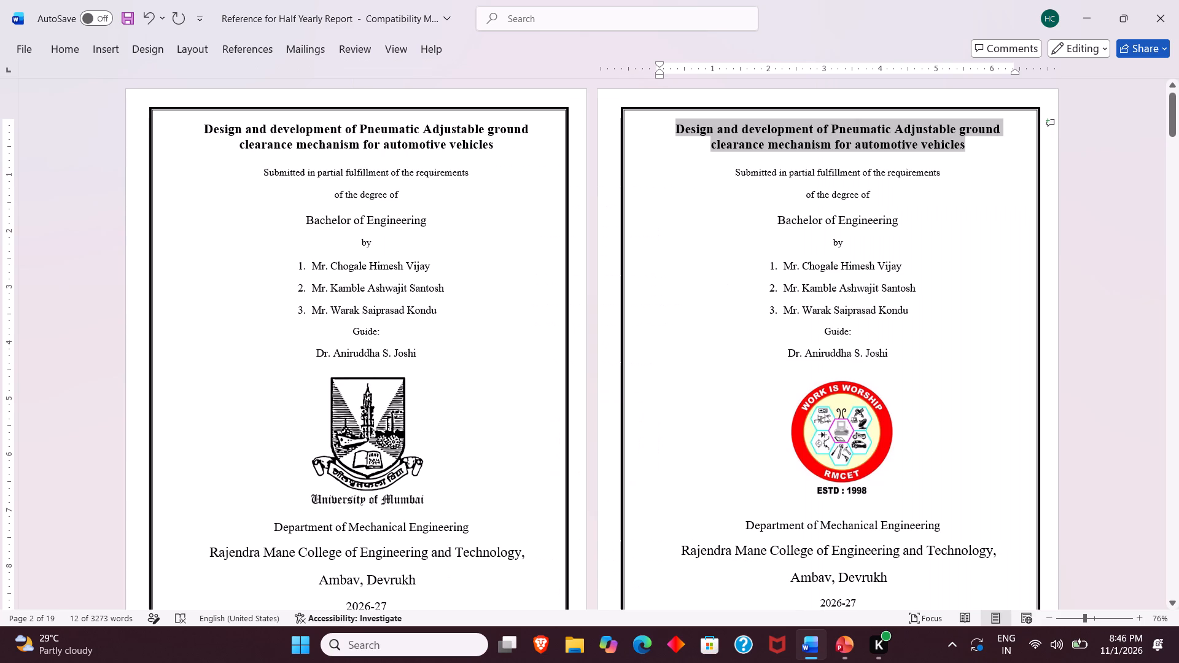
scroll(729, 279, up, 7)
ctrl+scroll(740, 285, up, 2)
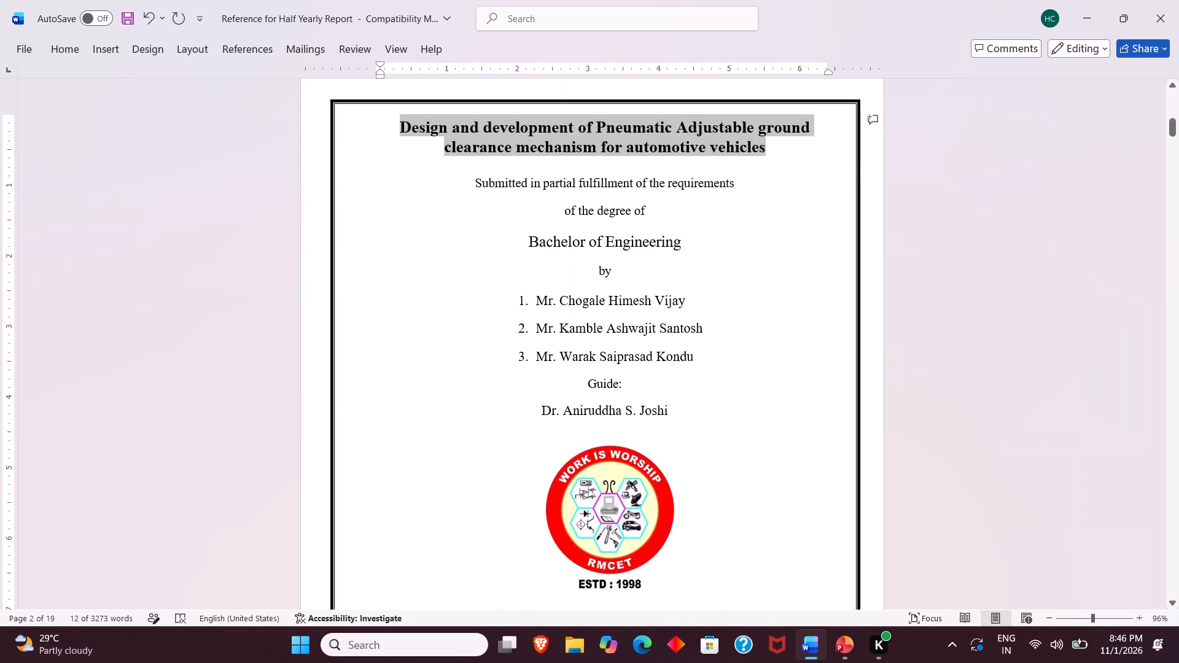
scroll(668, 494, up, 2)
scroll(668, 493, down, 16)
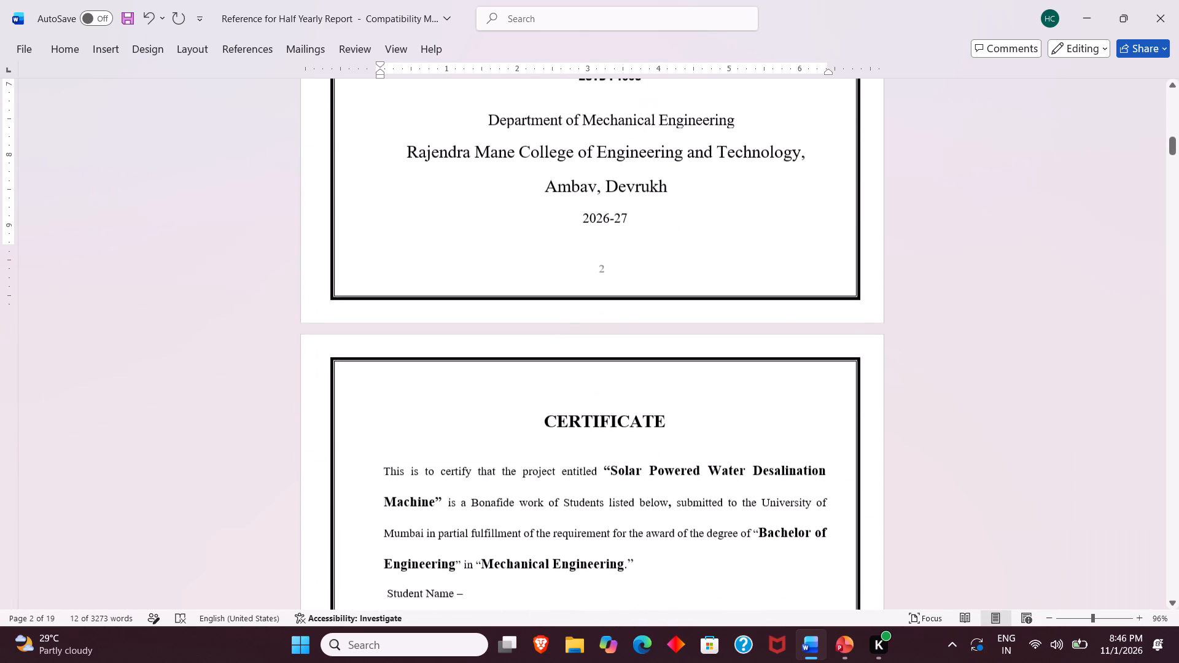
scroll(625, 457, down, 4)
ctrl+scroll(593, 431, up, 2)
scroll(593, 431, down, 1)
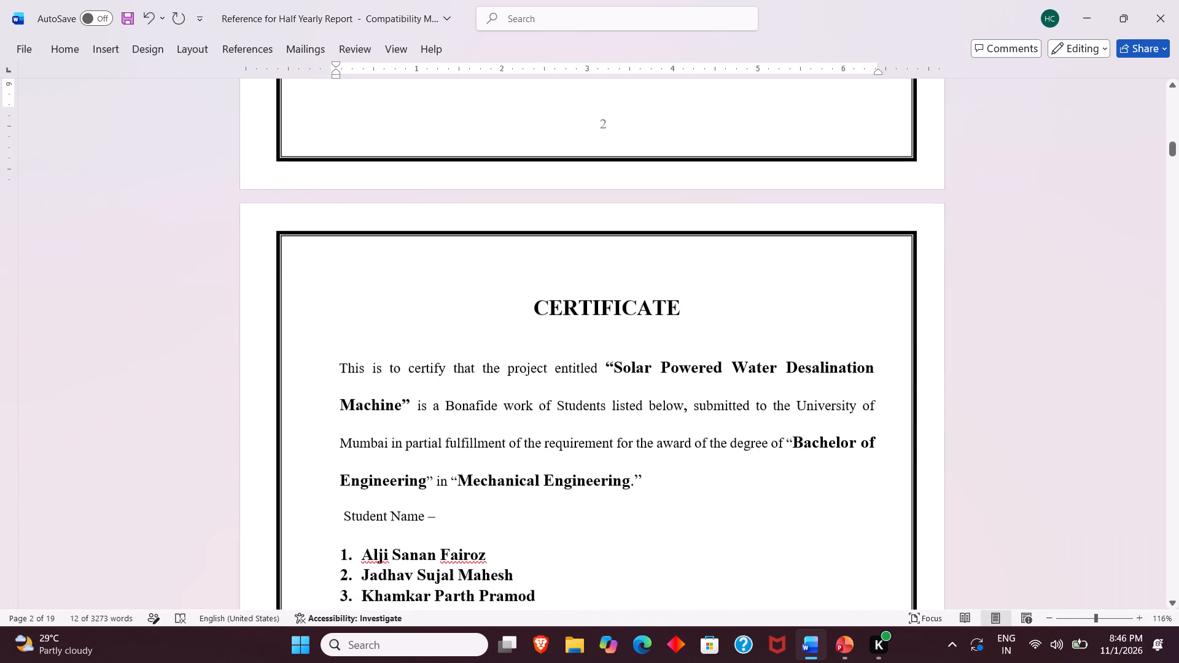
scroll(593, 431, down, 3)
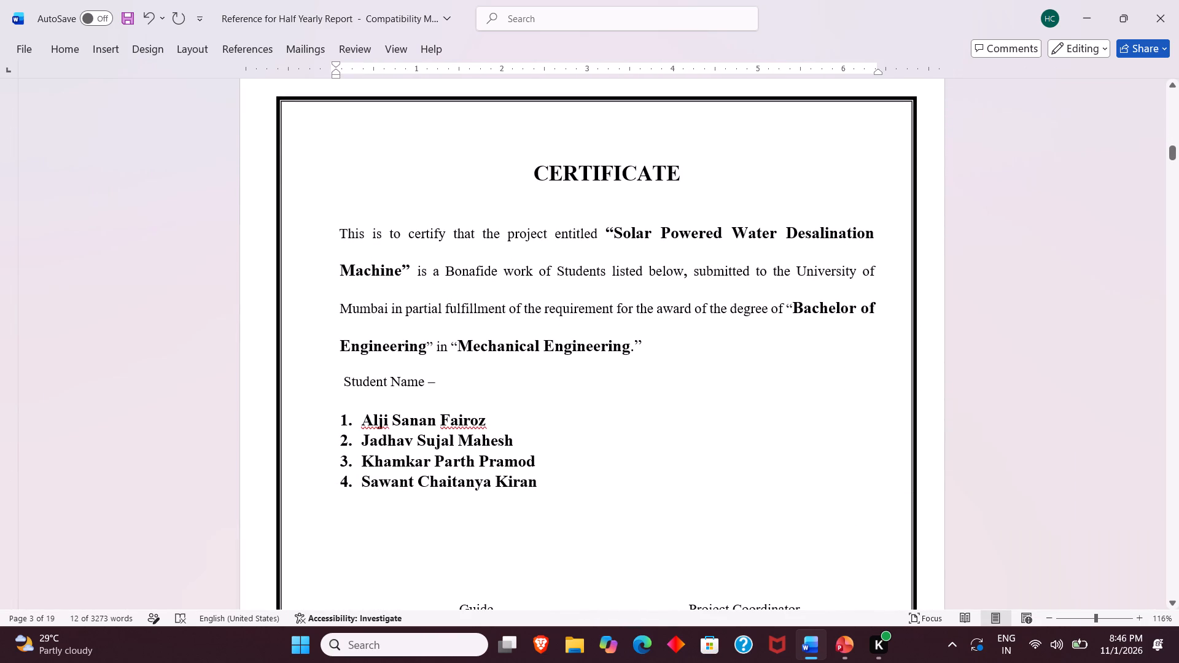
ctrl+scroll(634, 252, down, 1)
ctrl+scroll(634, 252, up, 1)
ctrl+scroll(634, 252, down, 2)
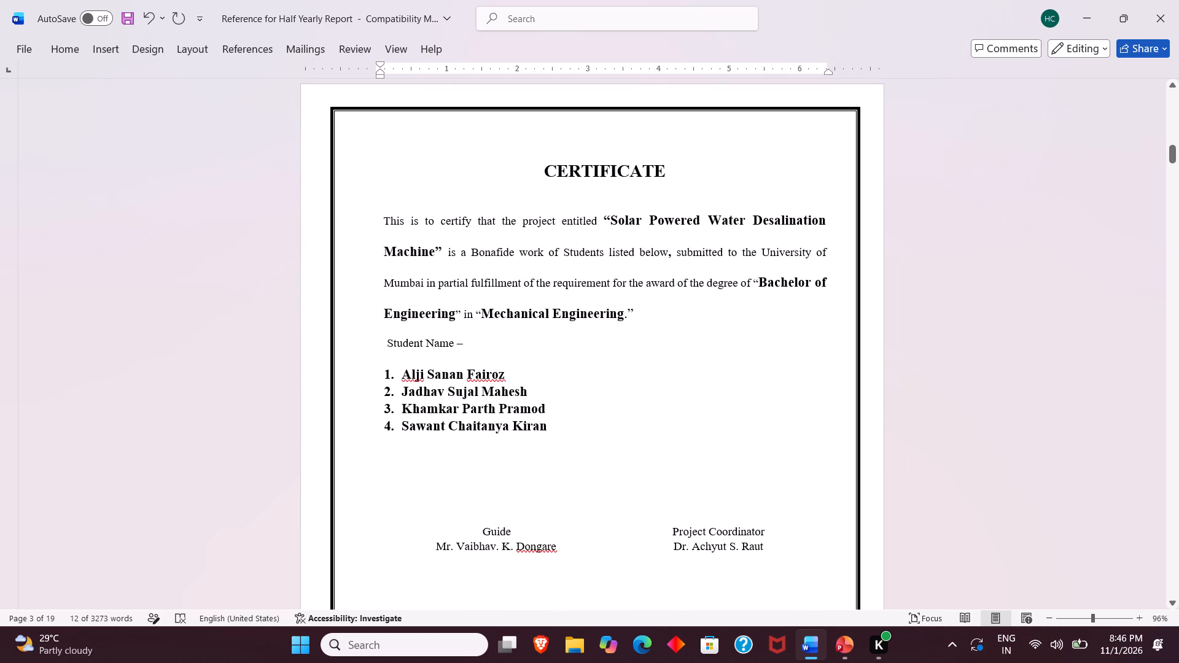
drag(612, 217, 407, 264)
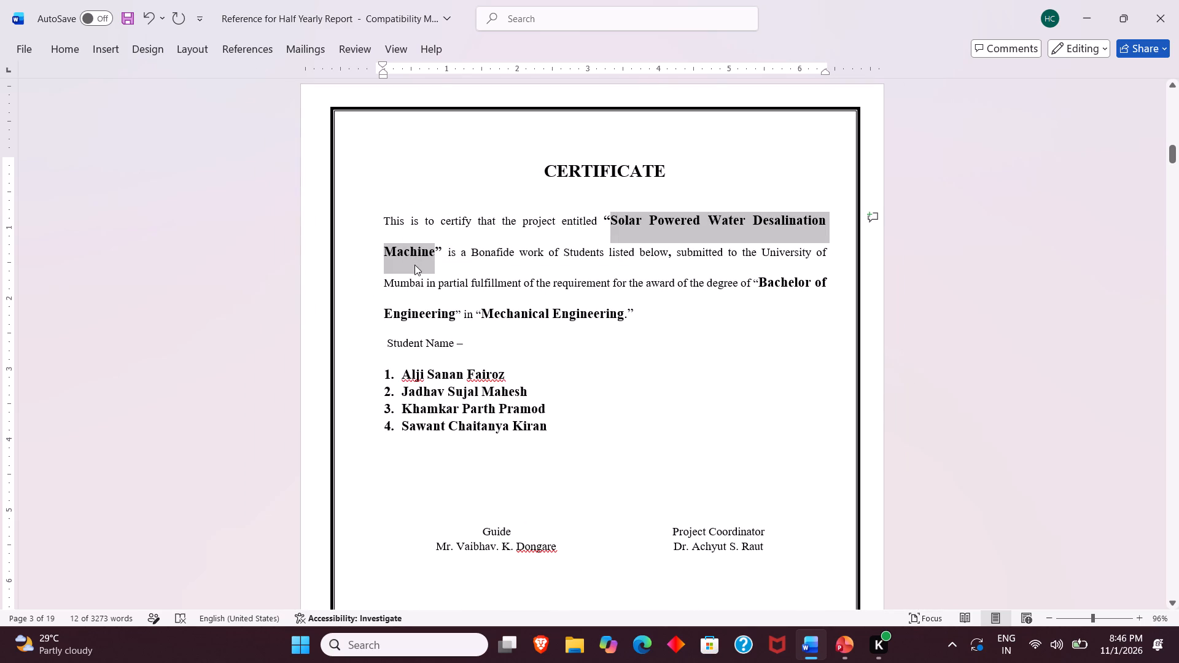
key(ctrl+v)
Make the newly inserted project title in the certificate paragraph bold, keeping its surrounding quotation marks.
scroll(438, 271, up, 2)
scroll(443, 275, down, 1)
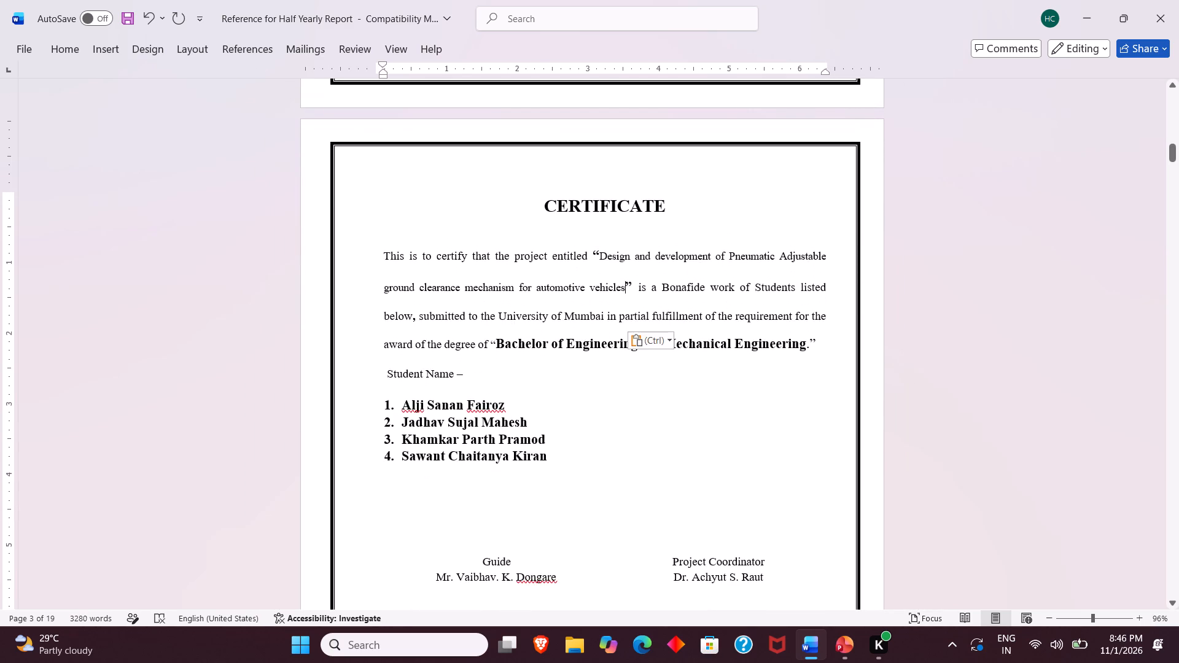
ctrl+scroll(451, 277, down, 1)
ctrl+scroll(451, 277, up, 1)
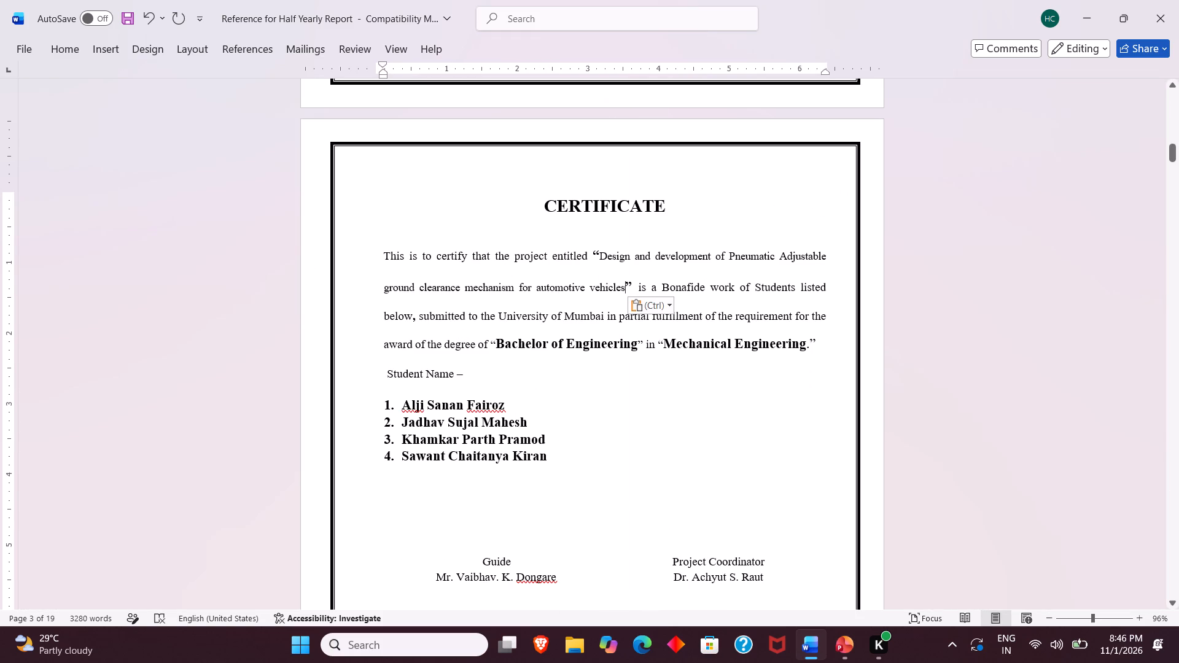
drag(625, 293, 601, 253)
click(611, 231)
click(189, 361)
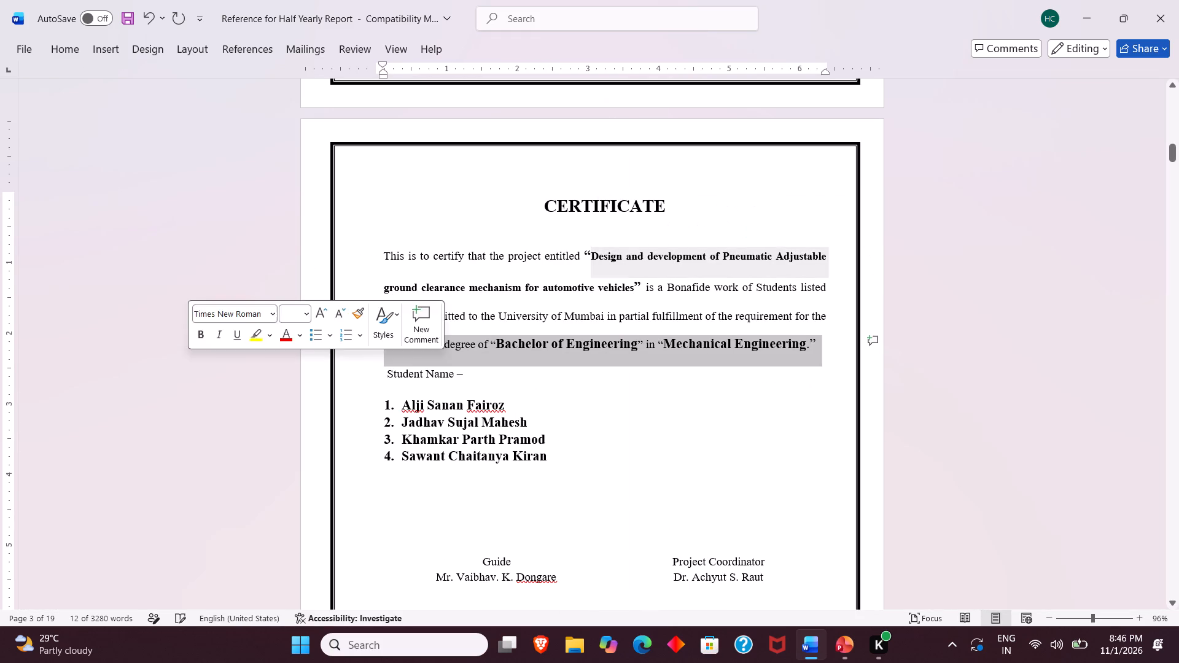
click(666, 460)
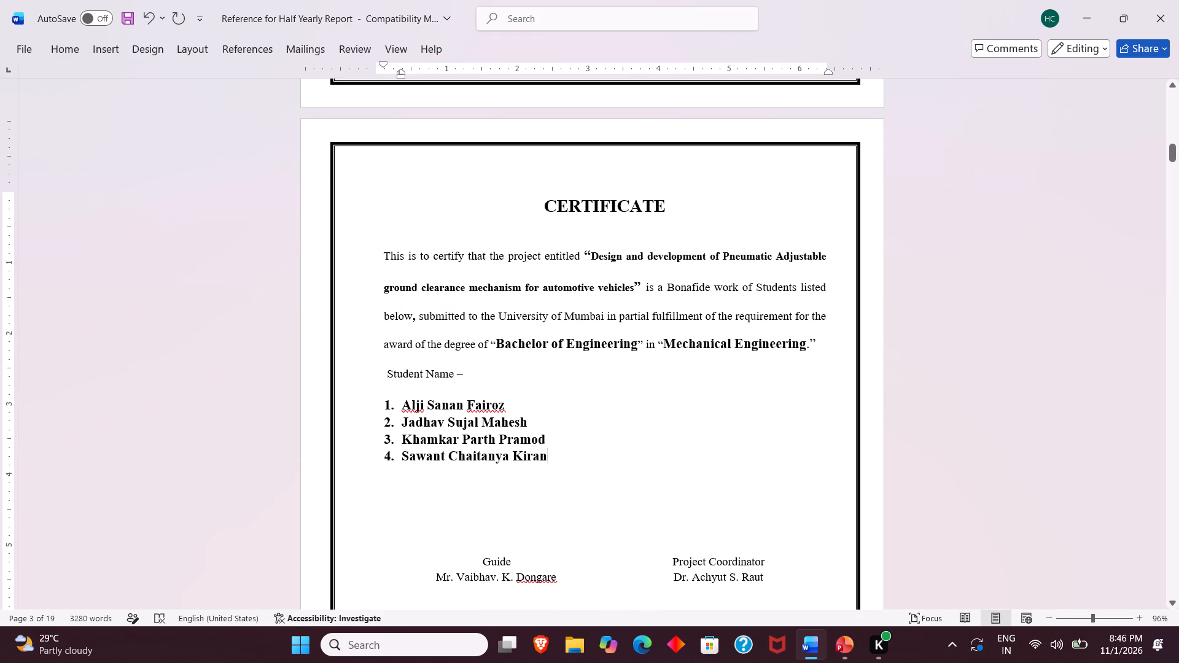
scroll(661, 343, up, 20)
scroll(661, 343, up, 7)
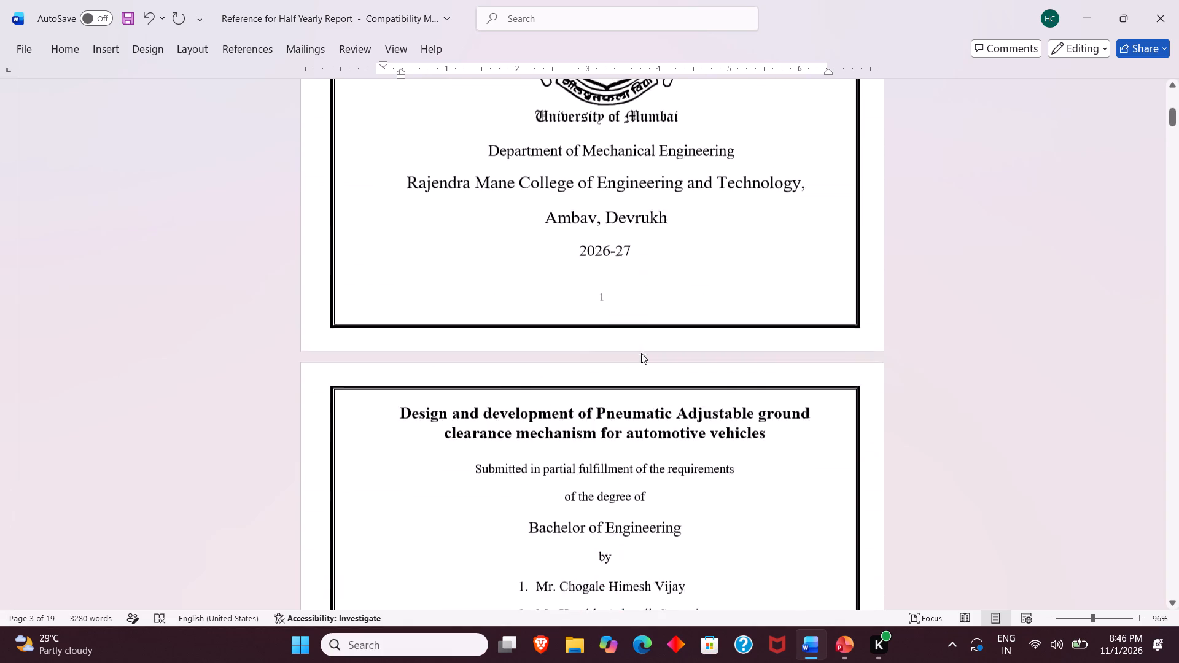
Replace "Mechanical" with "Automobile" in the department line on the cover page.
scroll(641, 353, up, 20)
scroll(641, 353, up, 10)
scroll(819, 228, down, 2)
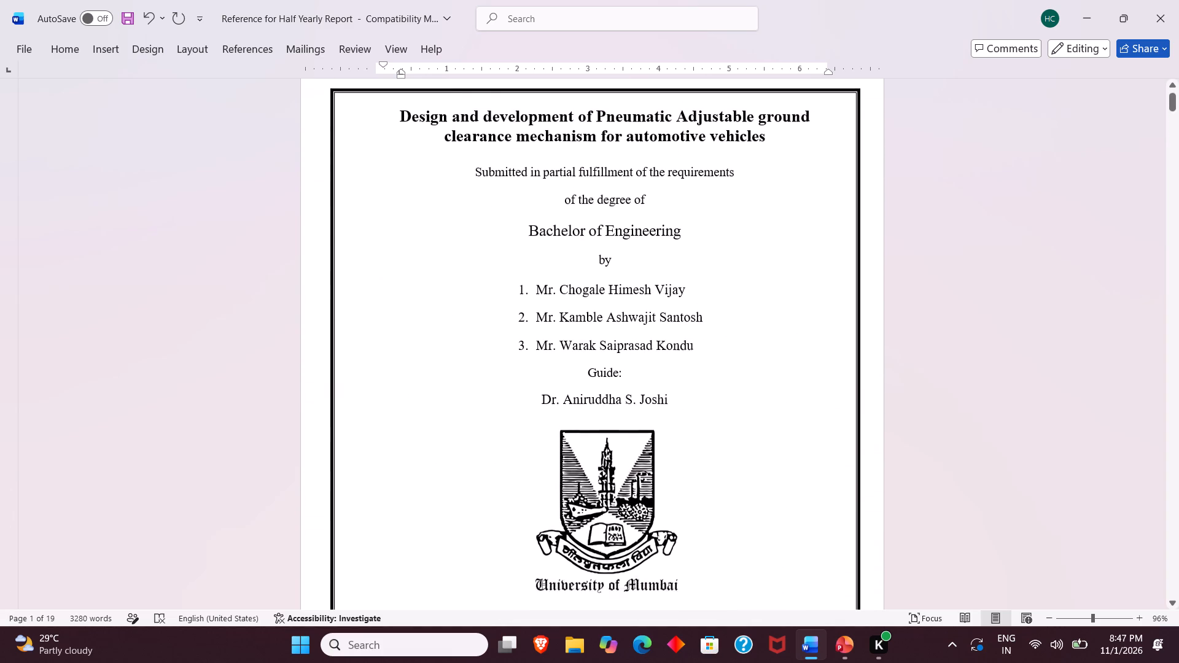
scroll(819, 254, down, 7)
drag(655, 330, 611, 323)
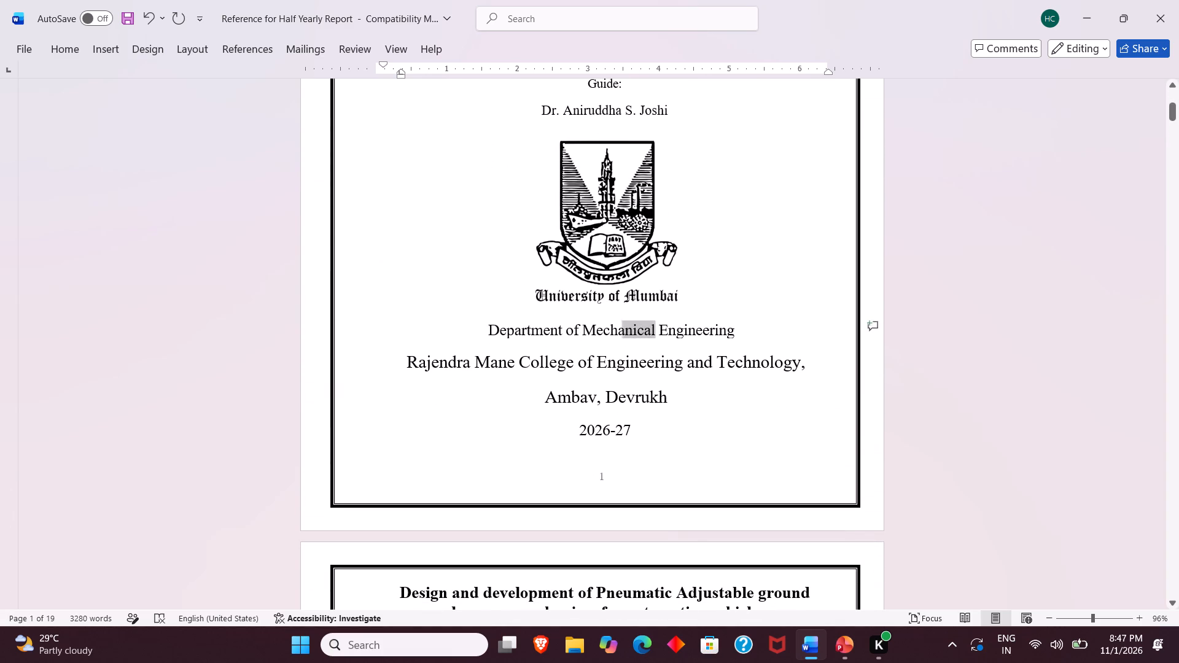
drag(611, 323, 586, 328)
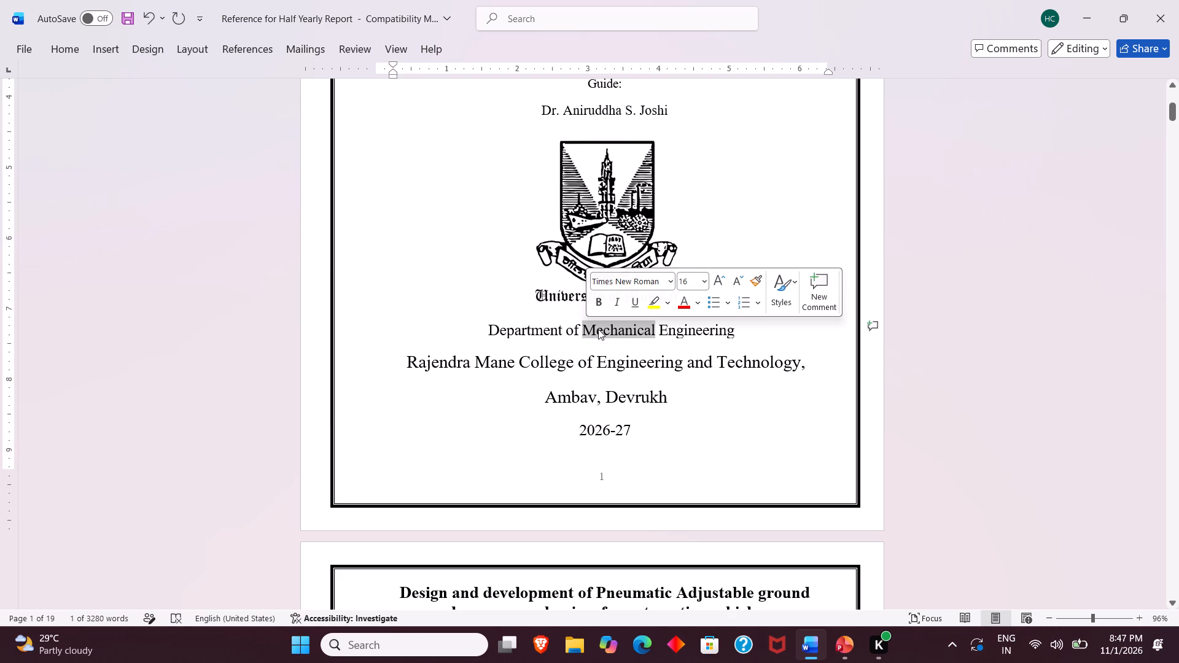
key(BackSpace)
key(shift+a)
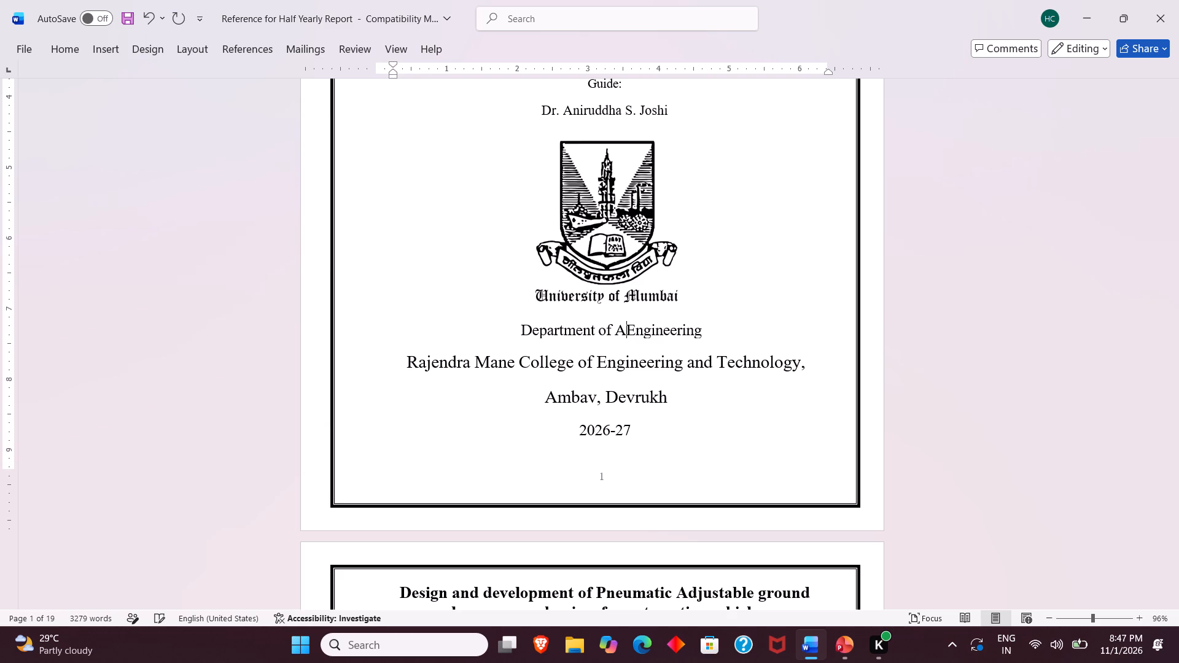
text(utomi)
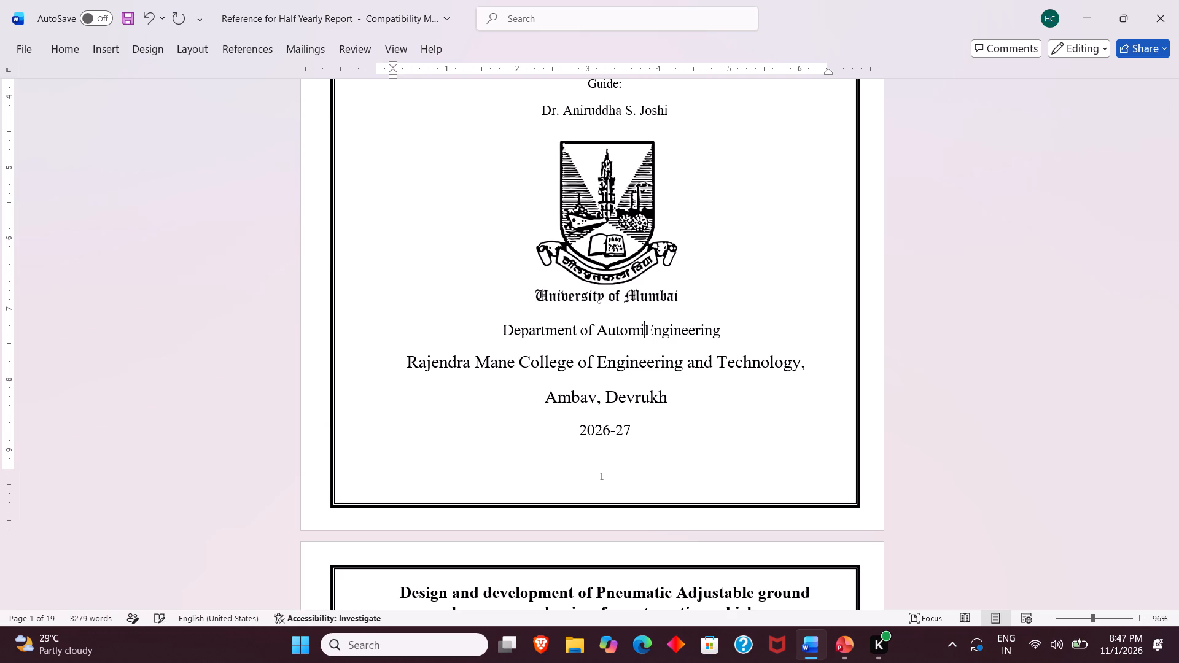
key(BackSpace)
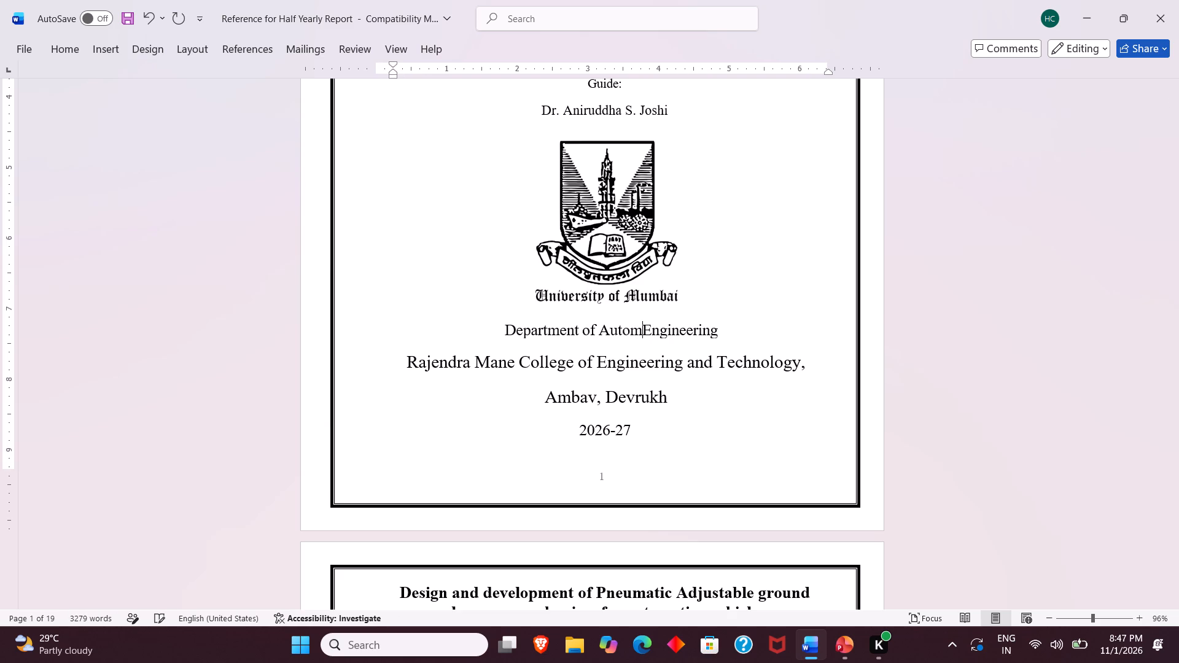
text(on)
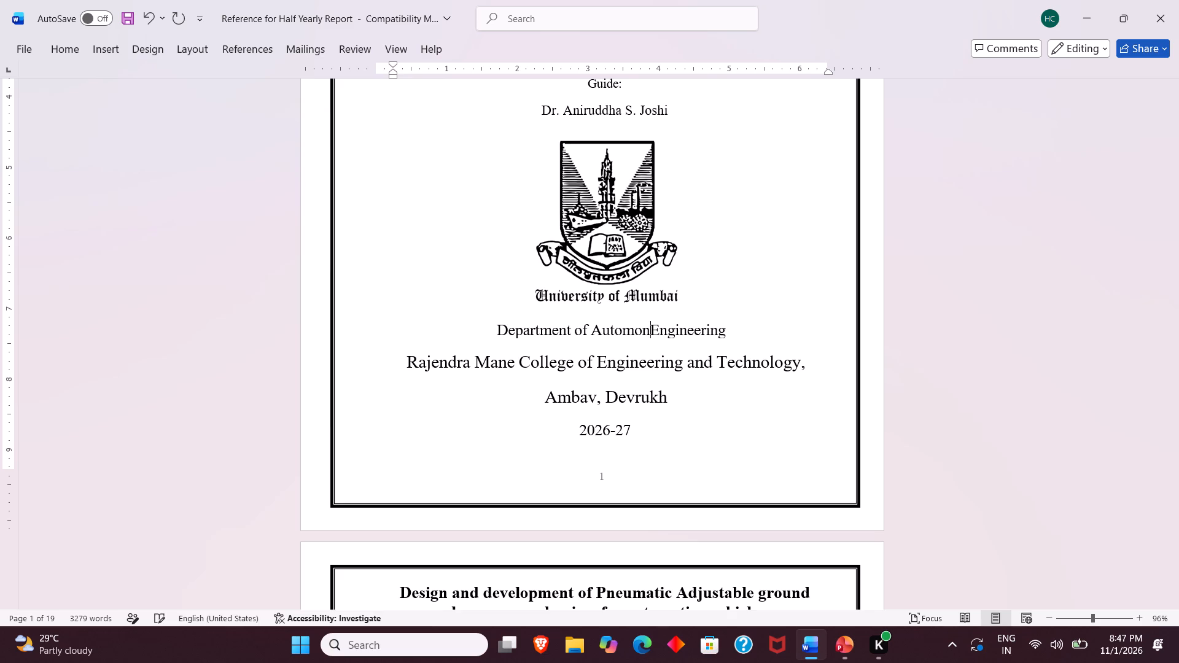
key(BackSpace)
text(bile)
key(space)
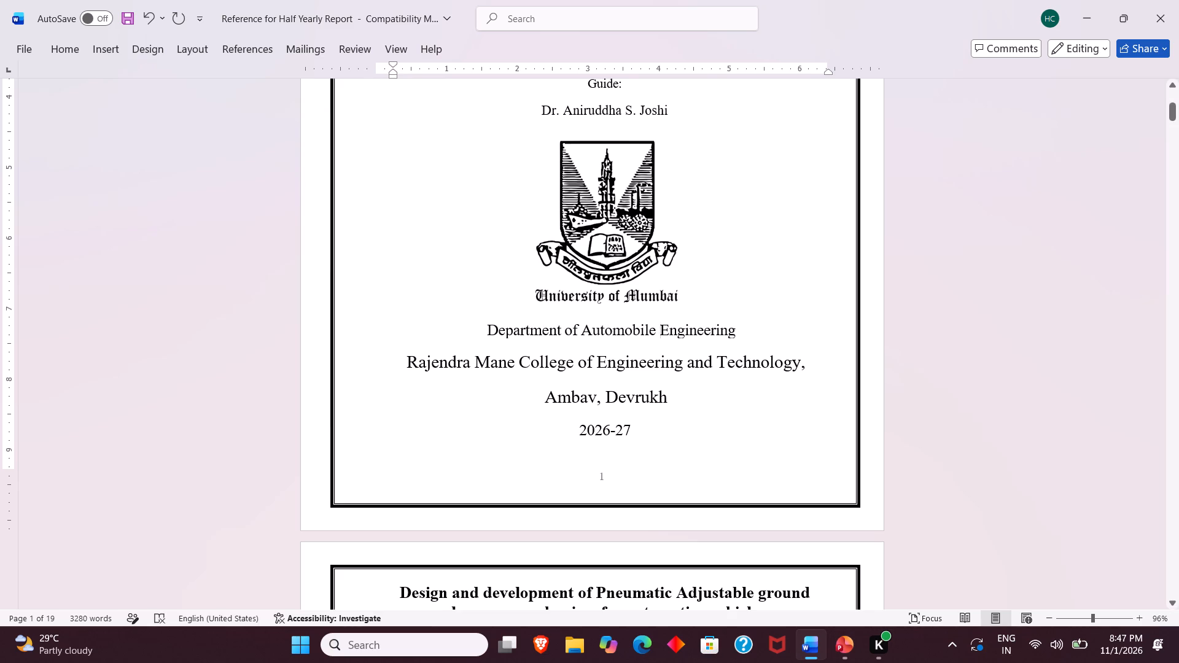
Replace "Mechanical" in the page 2 department line with "Automobile", copied from the cover page.
drag(655, 330, 580, 330)
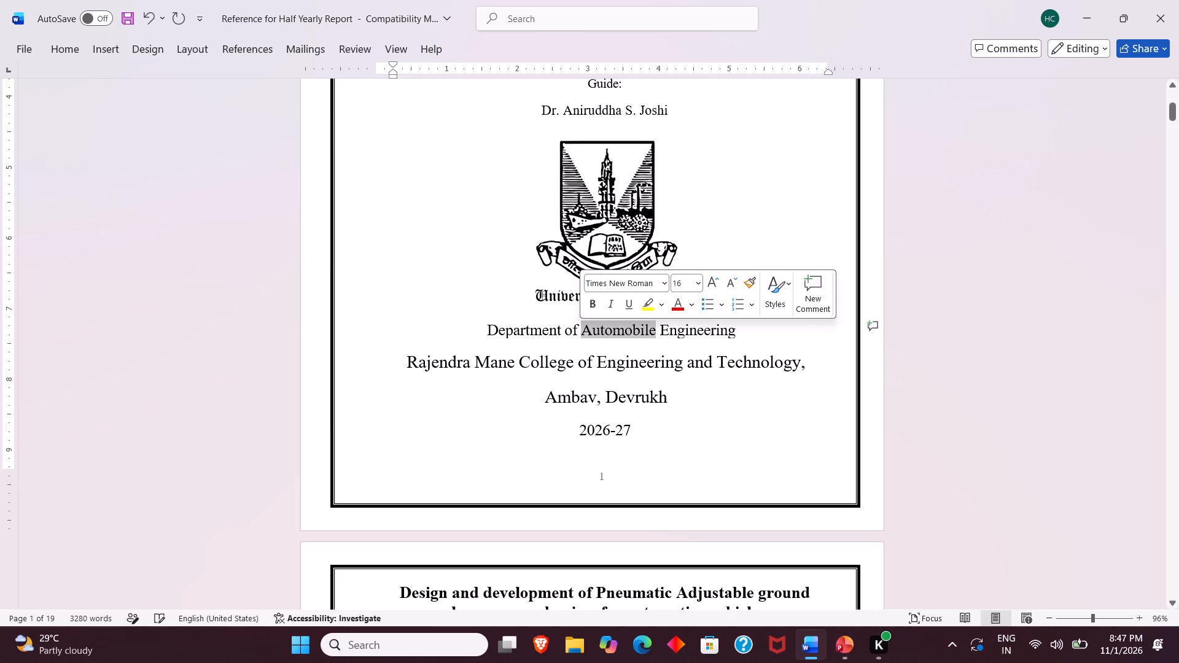
key(ctrl+c)
scroll(607, 323, down, 7)
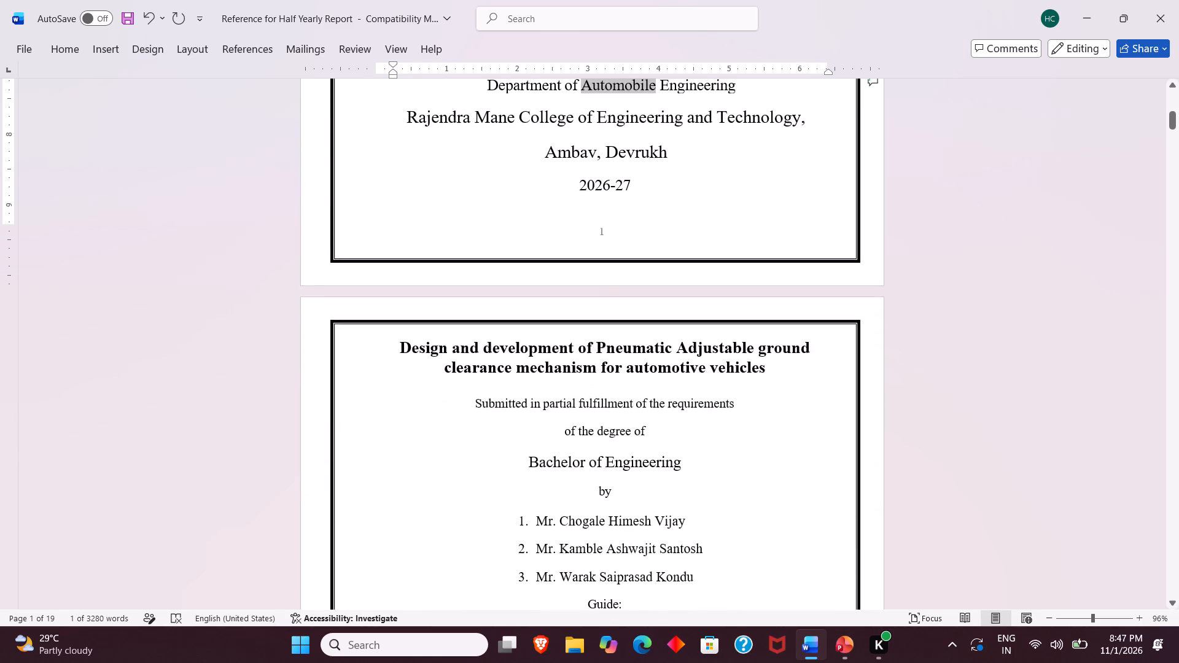
scroll(574, 292, down, 14)
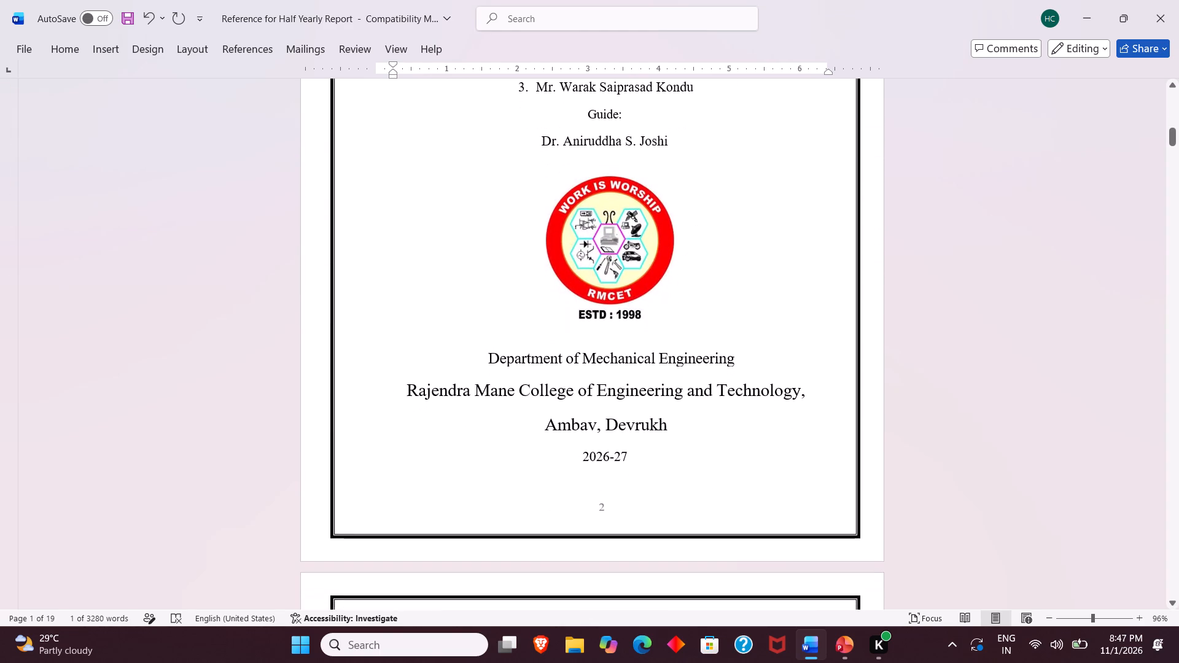
drag(589, 357, 658, 357)
ctrl+click(659, 355)
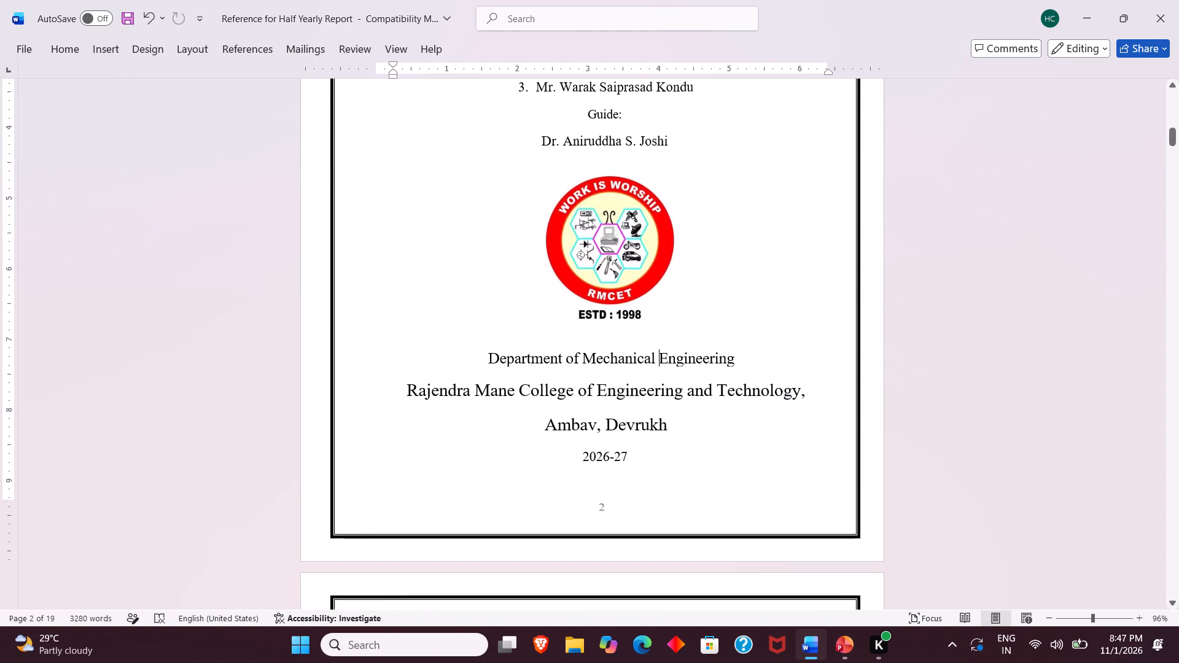
drag(654, 359, 584, 354)
key(ctrl+v)
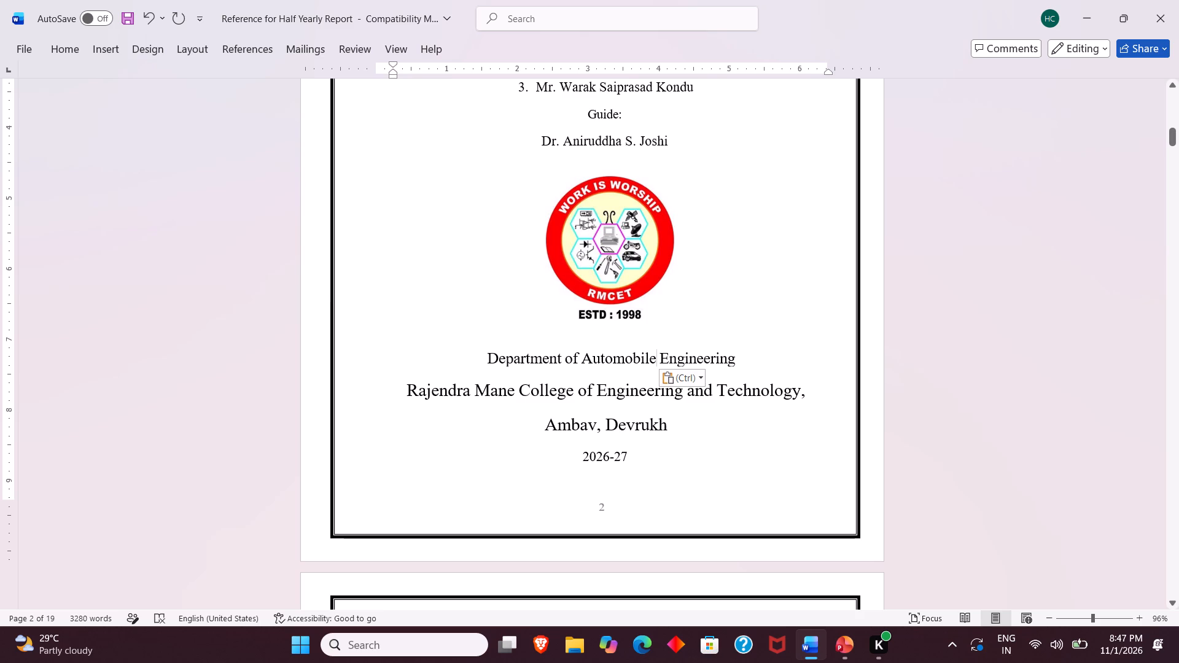
Increase the font size of the quoted project title in the certificate paragraph to 12.
scroll(600, 349, down, 5)
scroll(616, 417, down, 2)
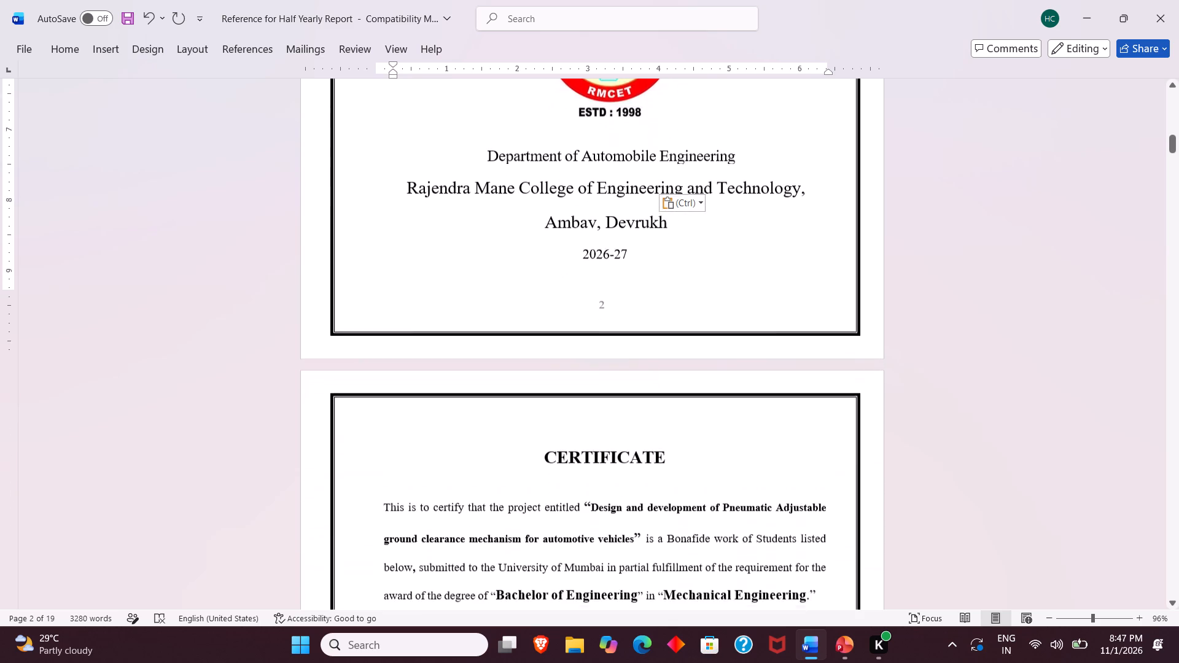
scroll(632, 424, down, 3)
scroll(588, 467, down, 2)
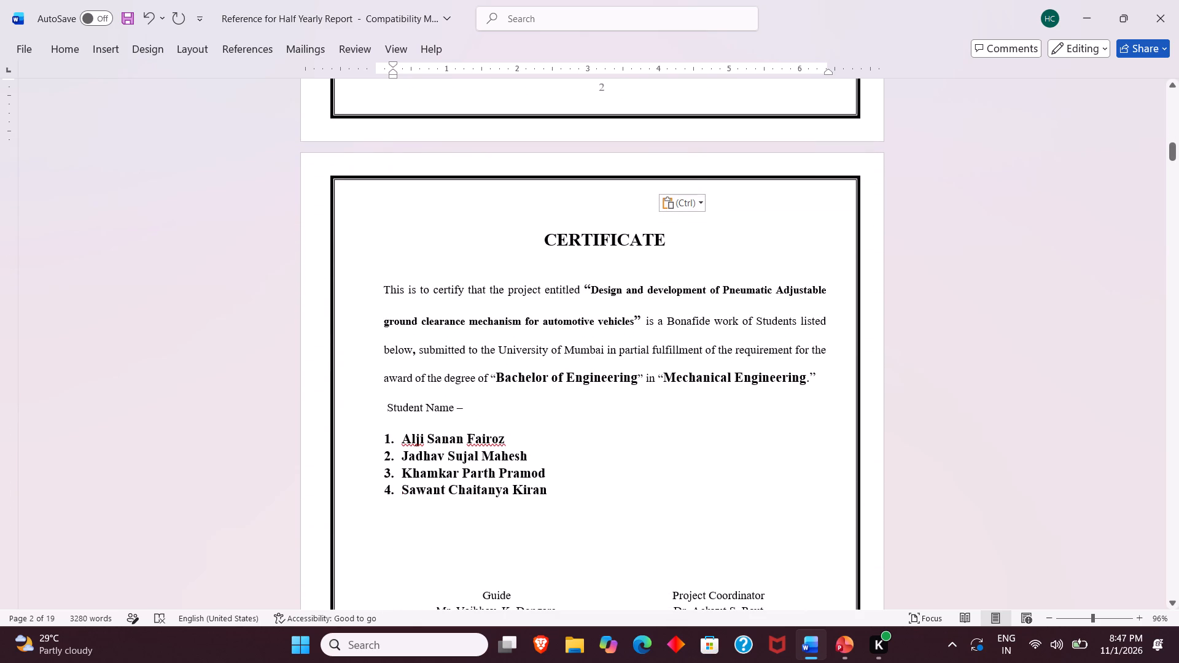
drag(700, 318, 752, 323)
click(739, 321)
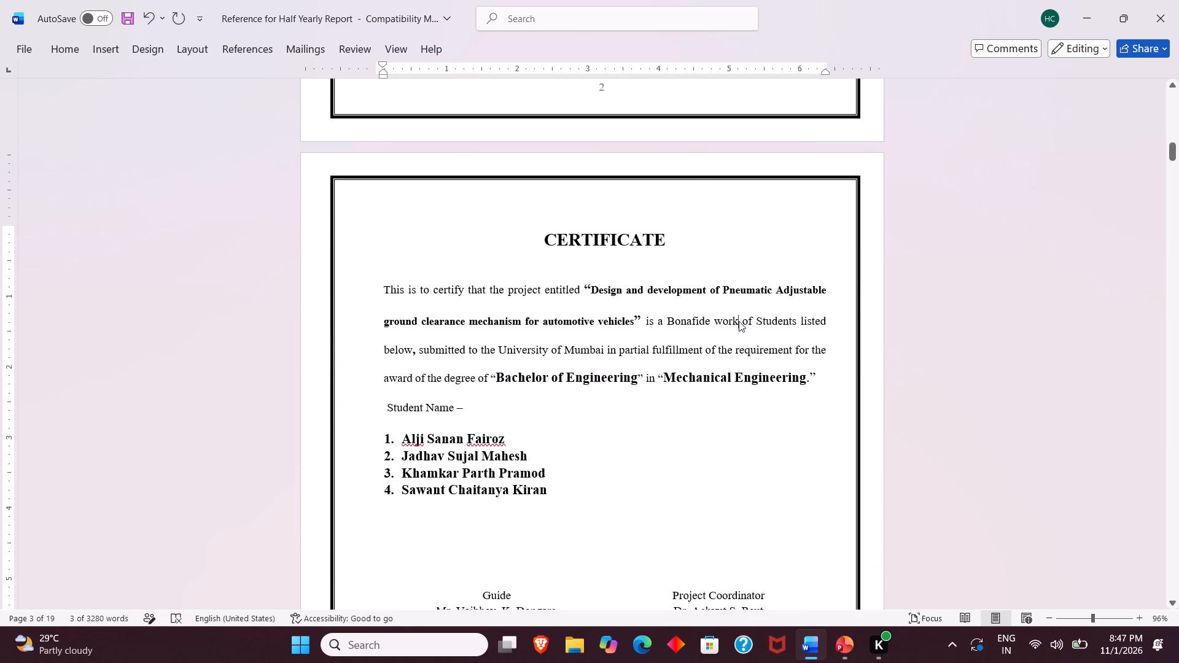
click(739, 319)
double_click(730, 319)
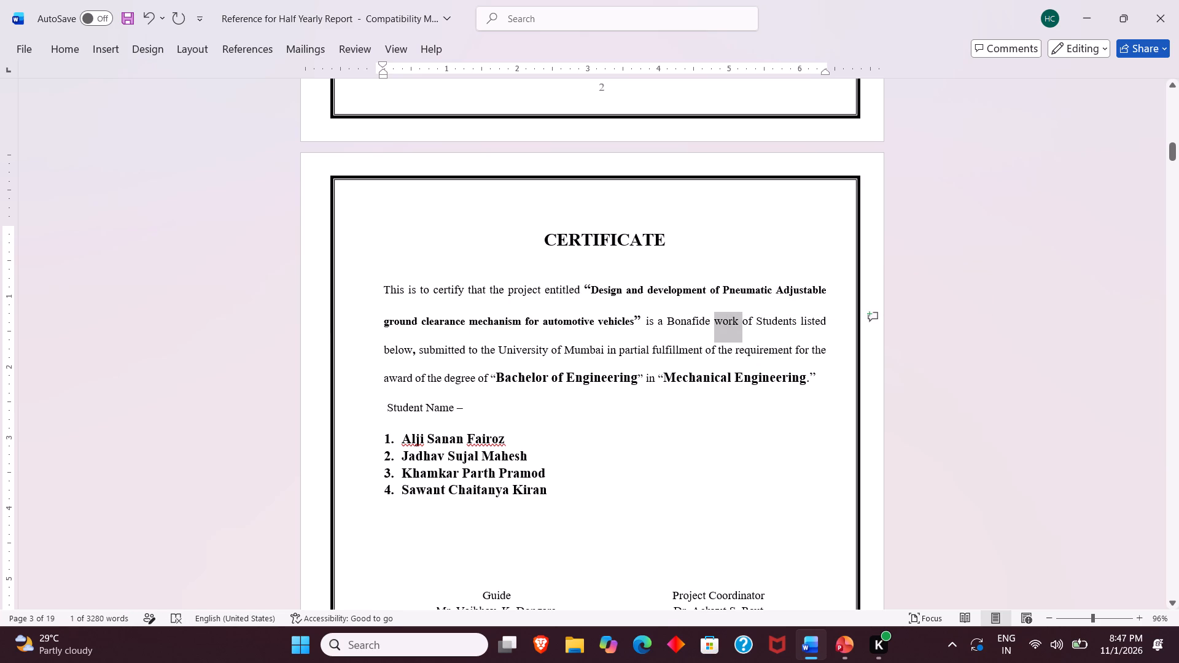
drag(631, 322, 593, 287)
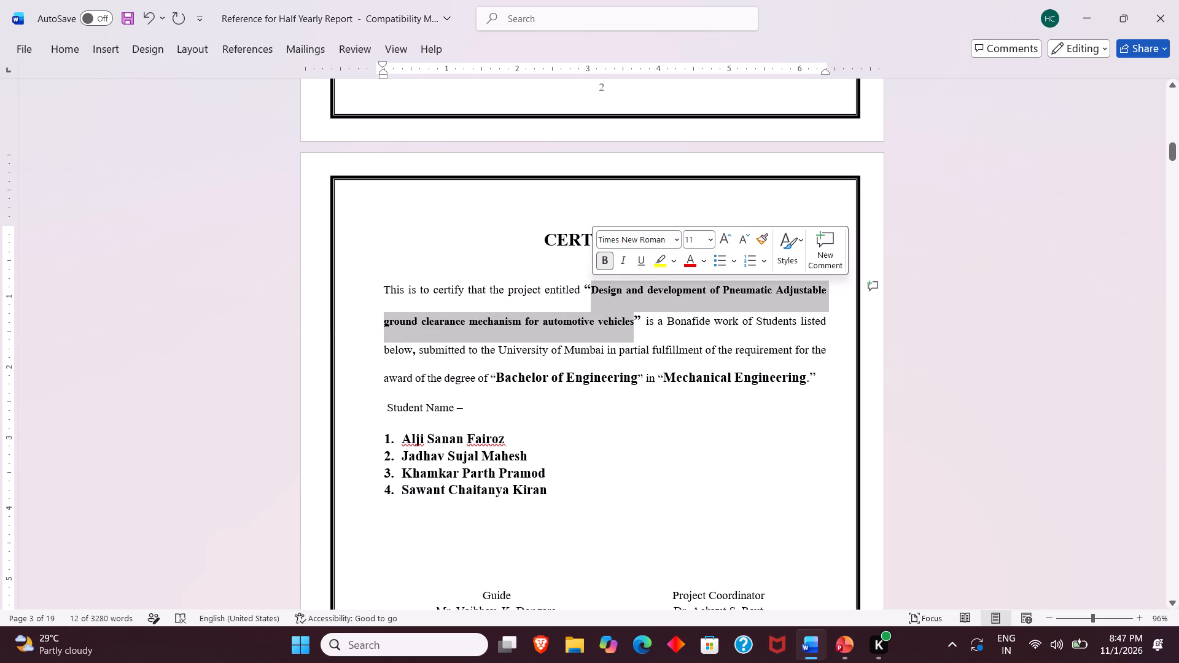
click(730, 241)
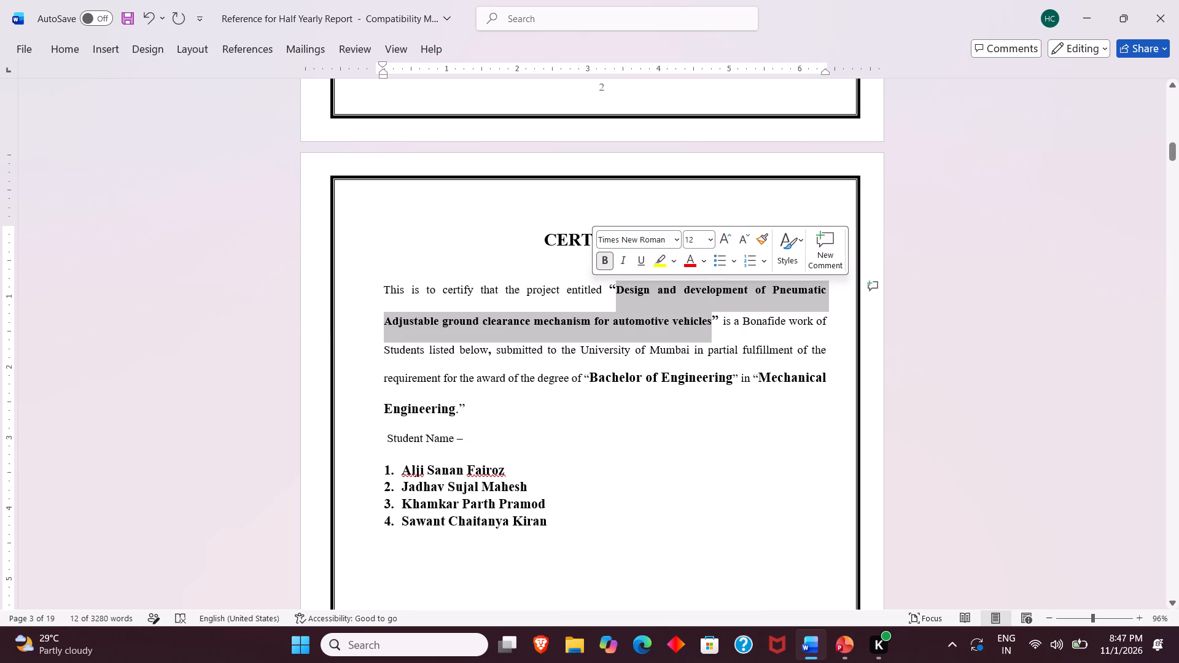
click(677, 447)
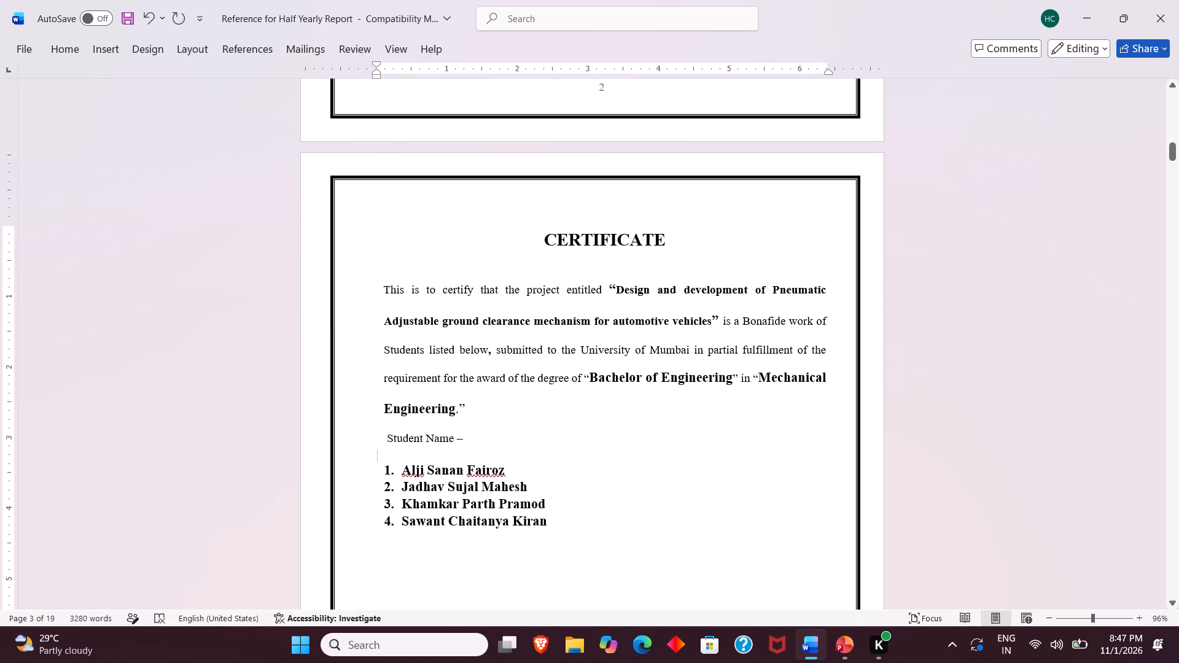
Replace "Mechanical" in the certificate's branch name with the copied "Automobile" and make it bold.
drag(758, 374, 824, 377)
key(ctrl+v)
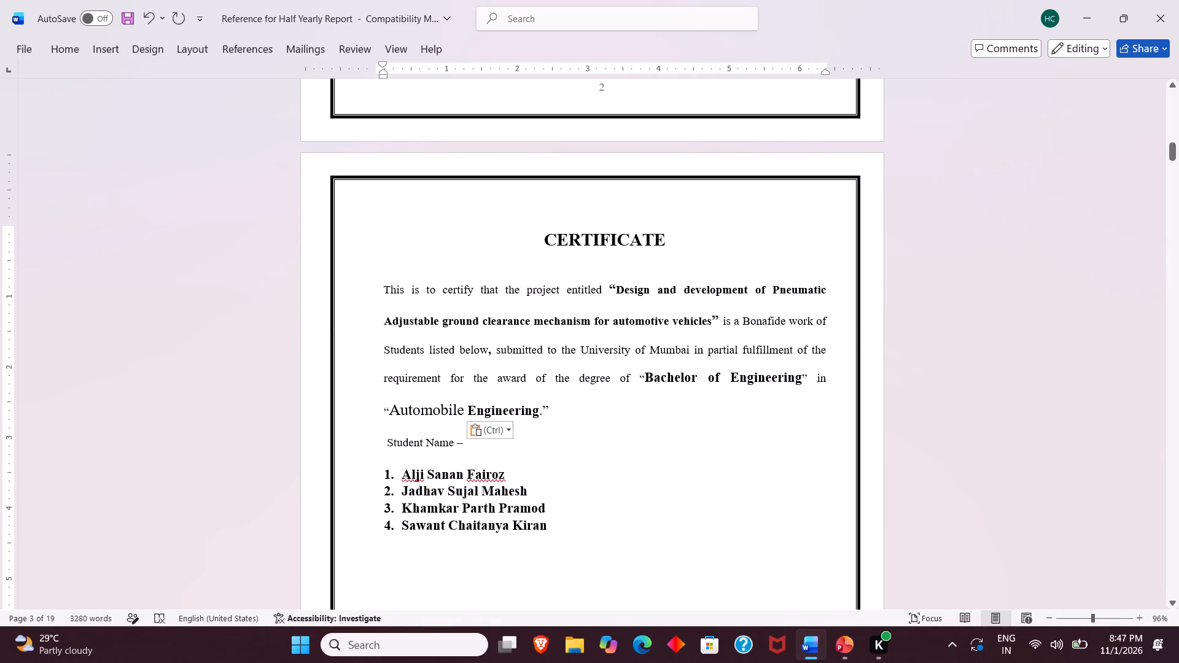
drag(464, 410, 421, 408)
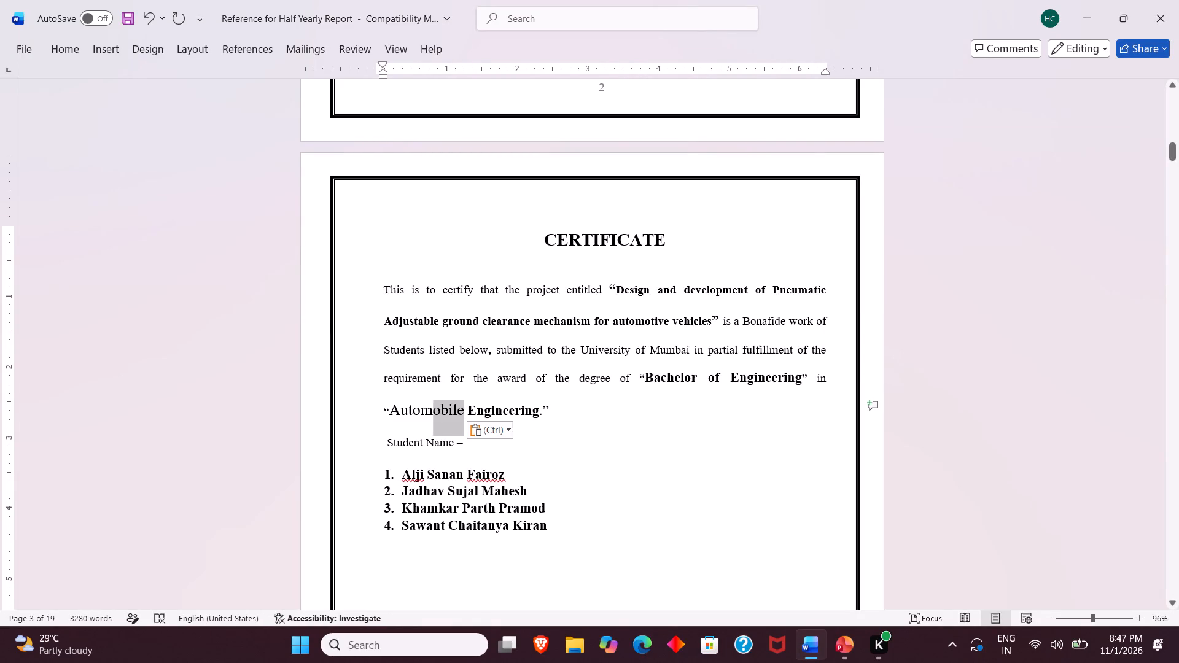
drag(421, 408, 389, 401)
click(392, 369)
click(398, 375)
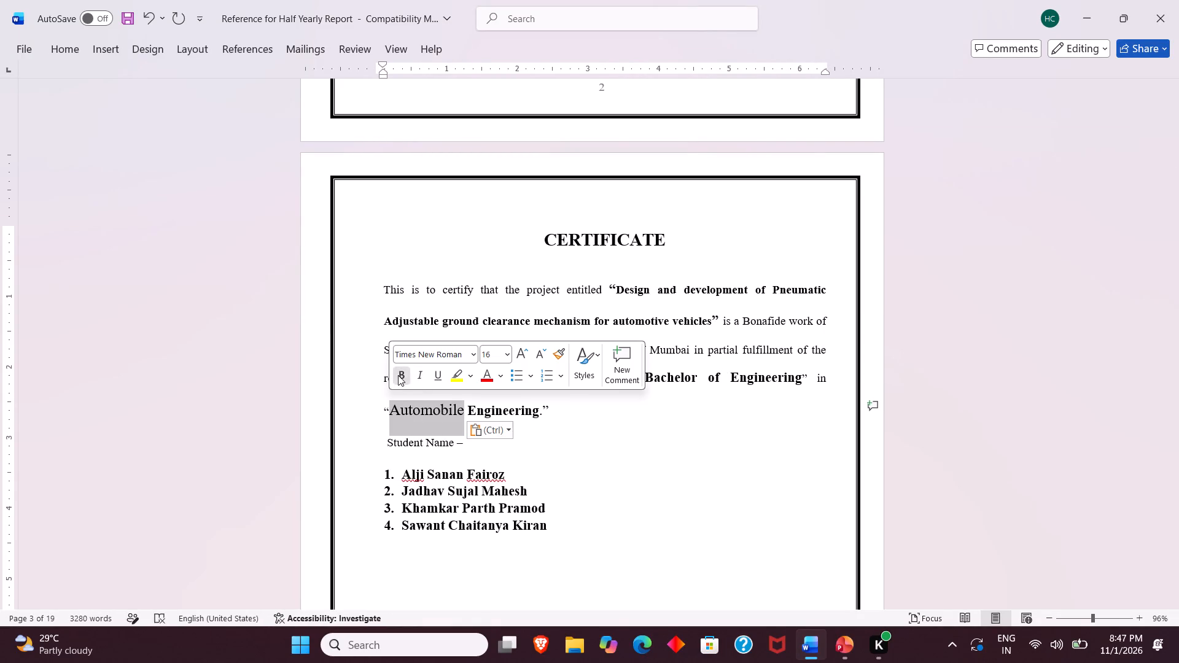
click(623, 451)
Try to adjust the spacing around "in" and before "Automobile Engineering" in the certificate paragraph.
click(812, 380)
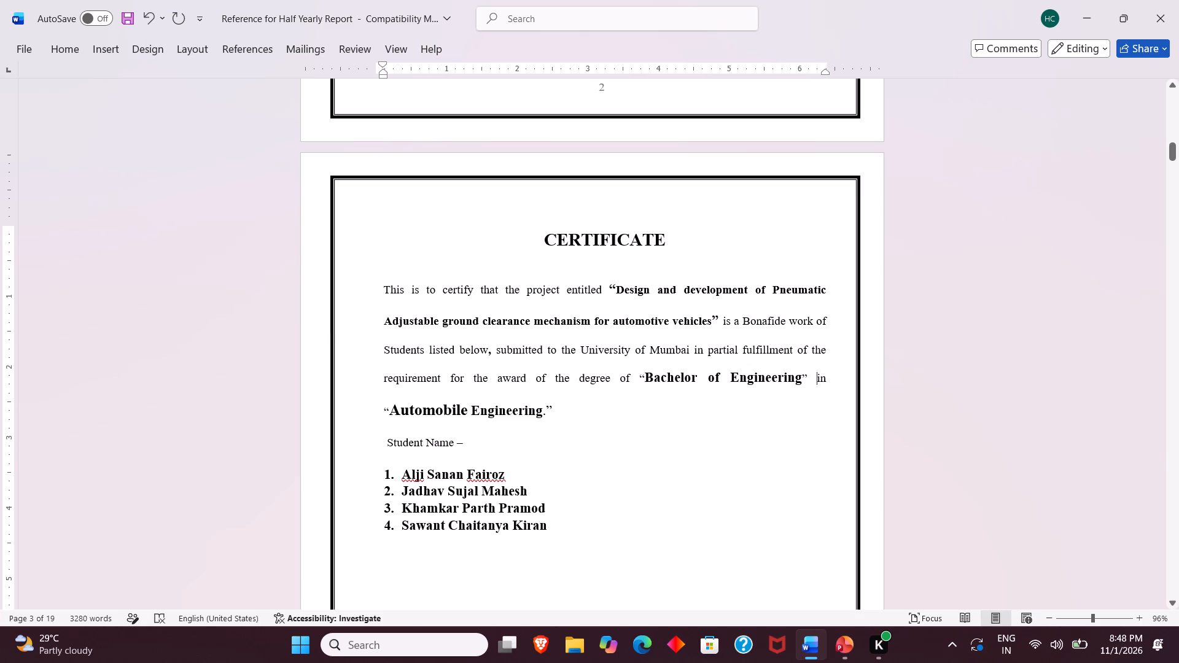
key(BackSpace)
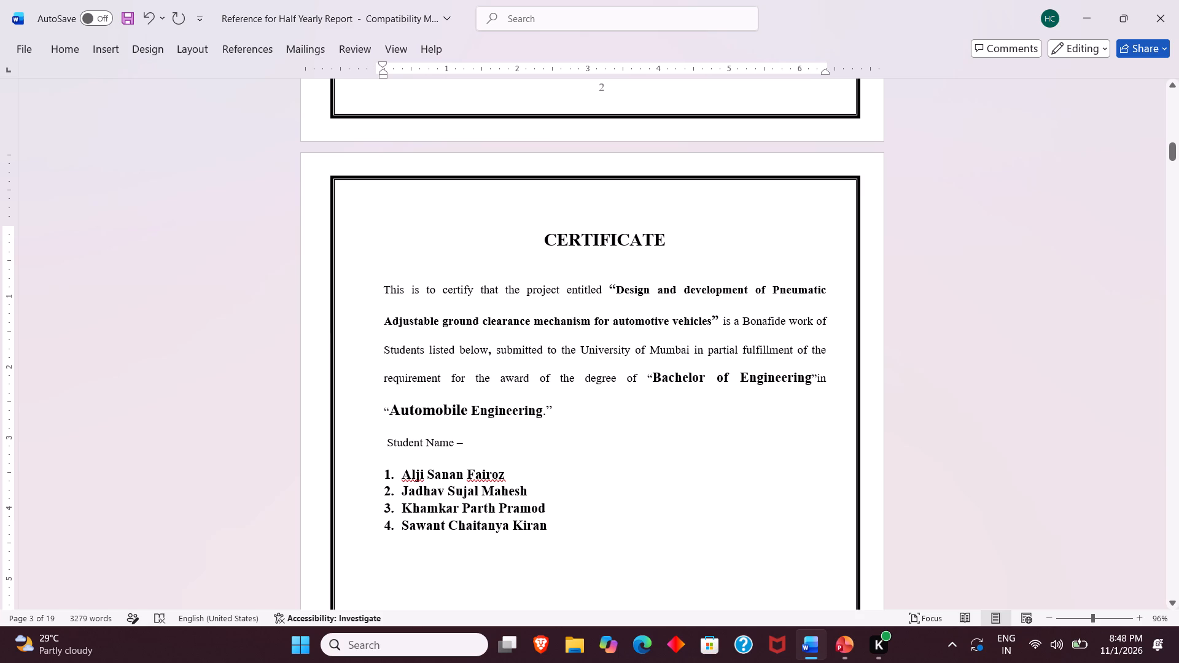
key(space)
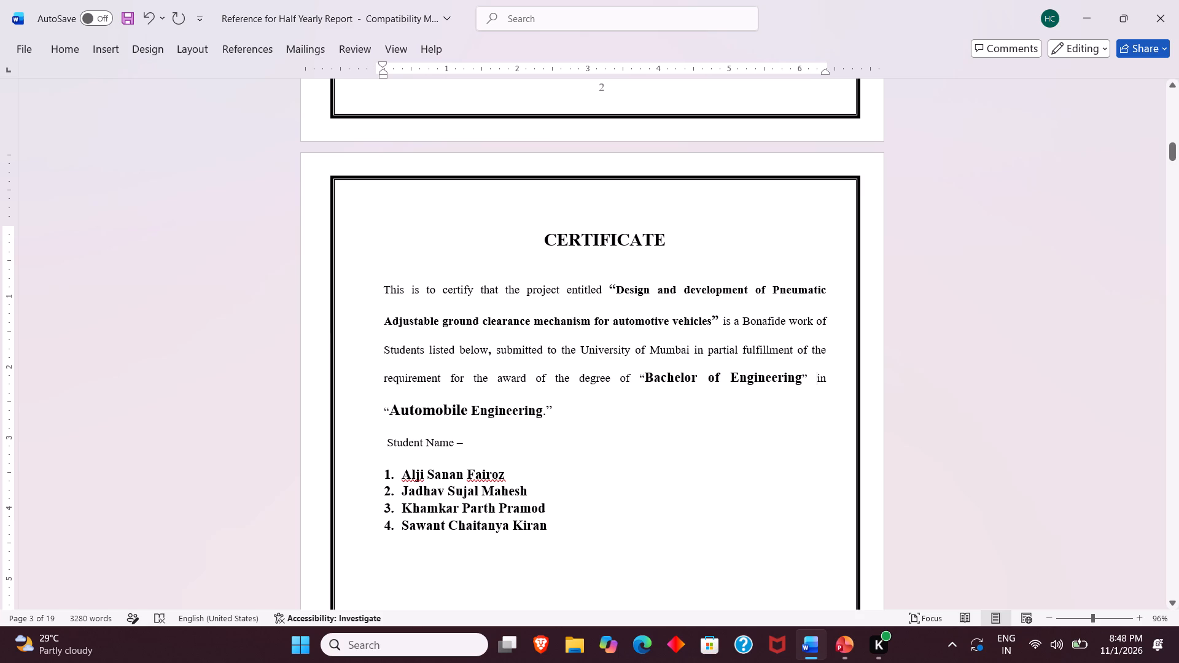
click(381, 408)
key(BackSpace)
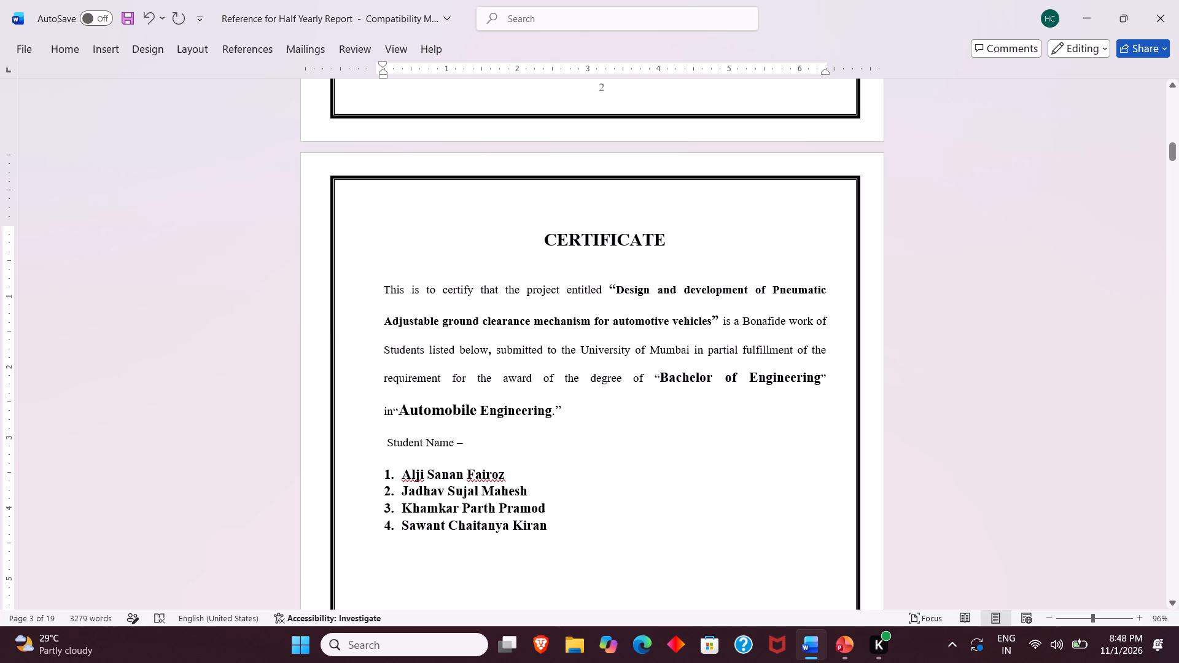
Insert a space between "in" and the quoted "Automobile Engineering" in the certificate paragraph.
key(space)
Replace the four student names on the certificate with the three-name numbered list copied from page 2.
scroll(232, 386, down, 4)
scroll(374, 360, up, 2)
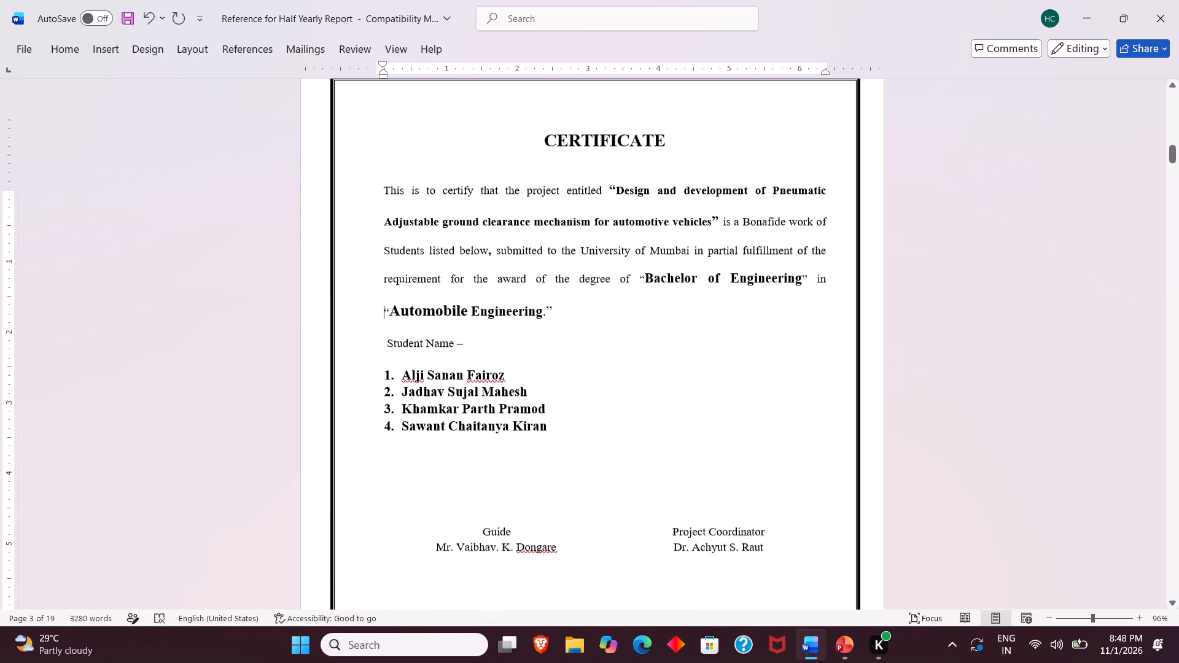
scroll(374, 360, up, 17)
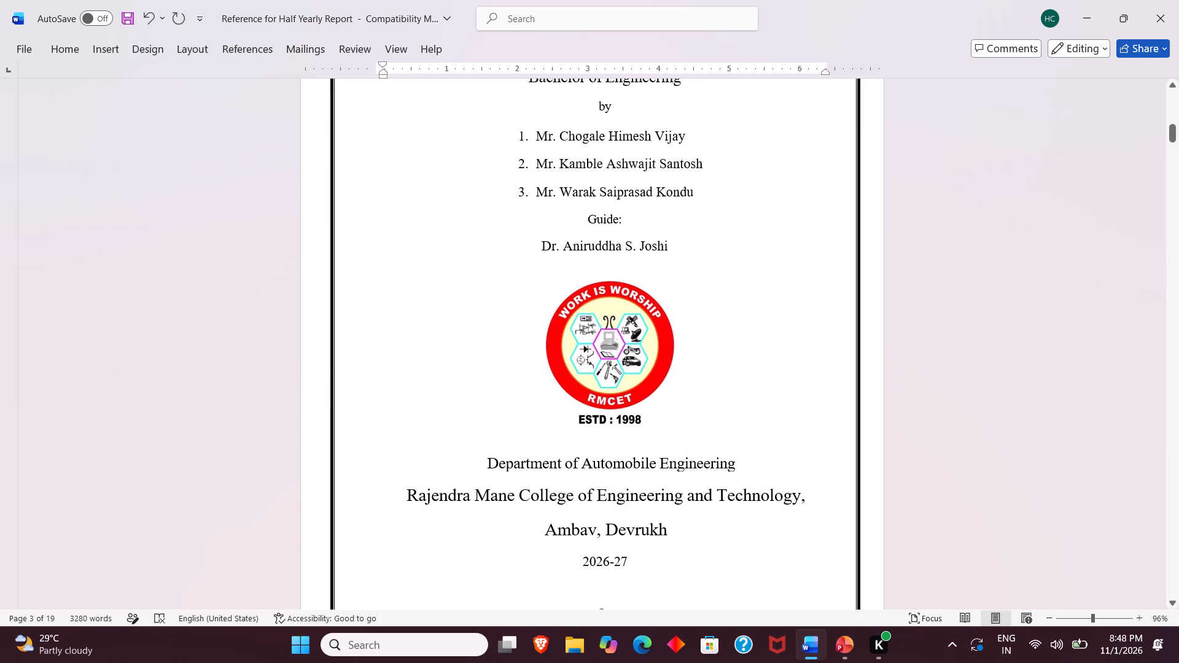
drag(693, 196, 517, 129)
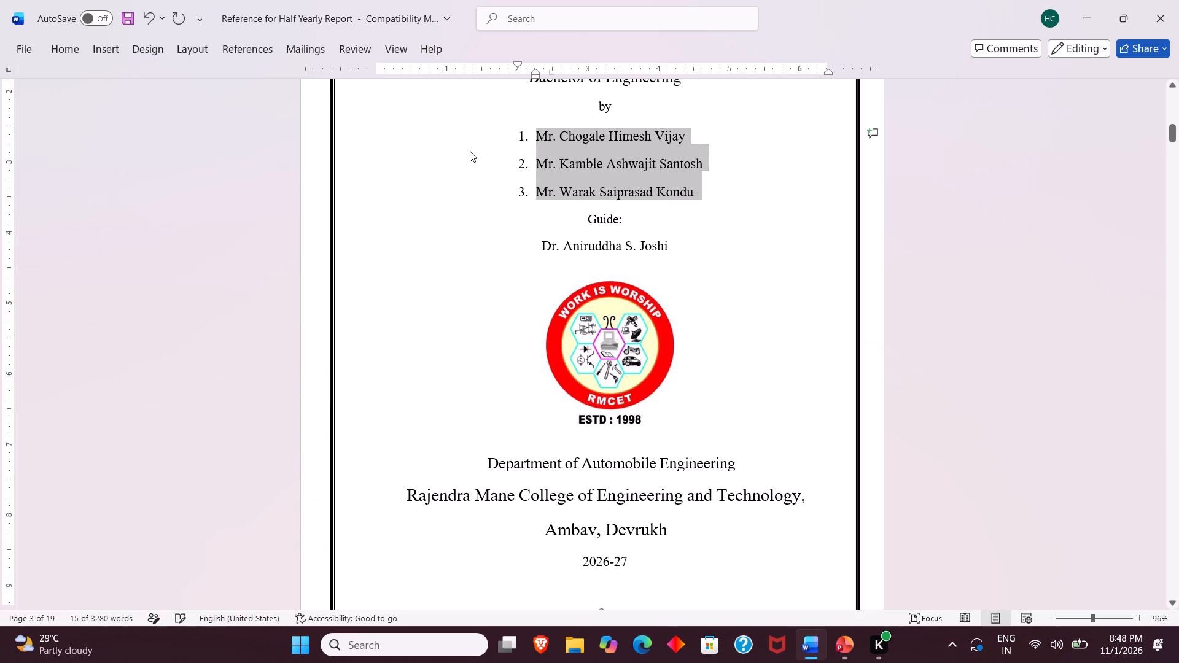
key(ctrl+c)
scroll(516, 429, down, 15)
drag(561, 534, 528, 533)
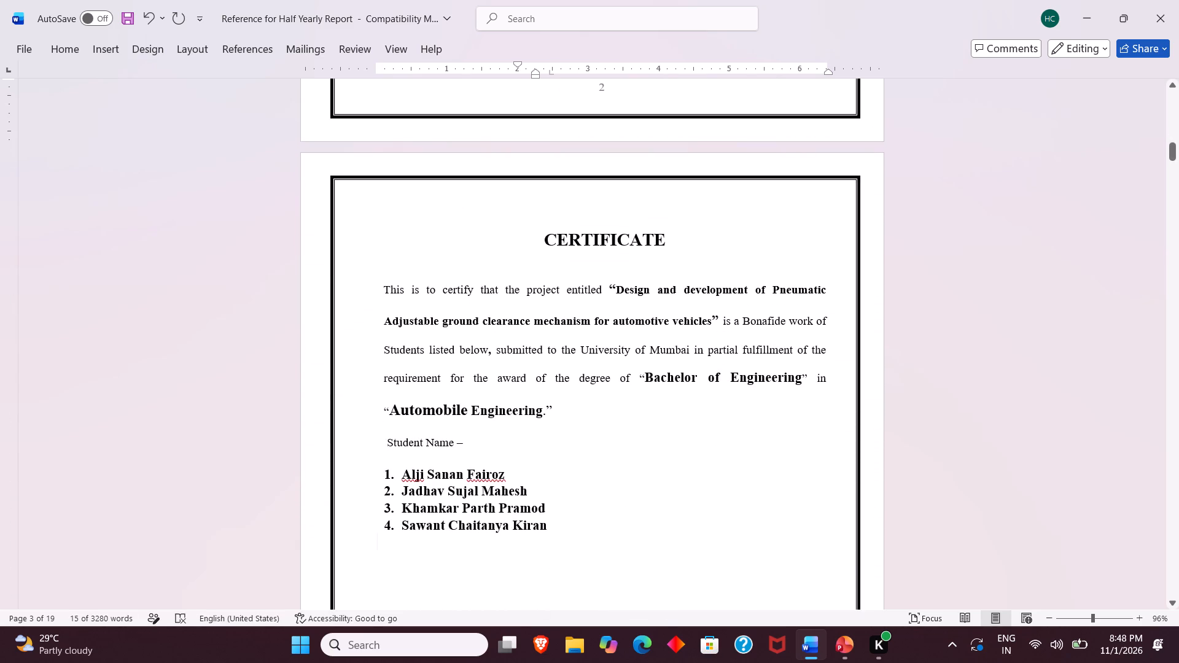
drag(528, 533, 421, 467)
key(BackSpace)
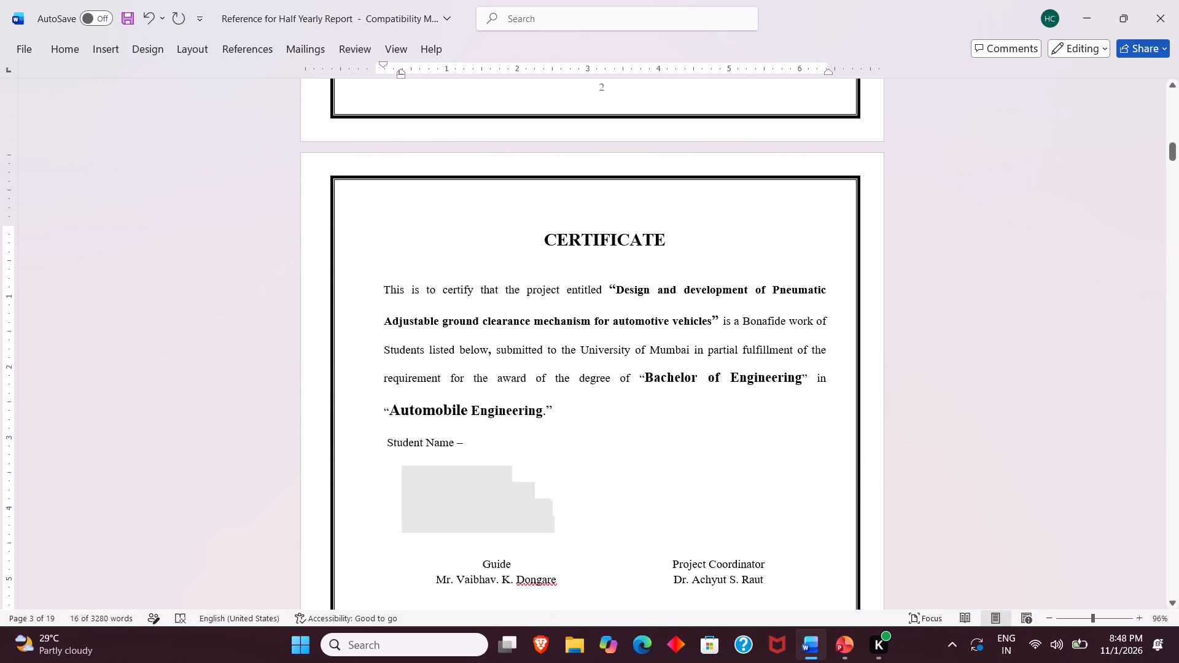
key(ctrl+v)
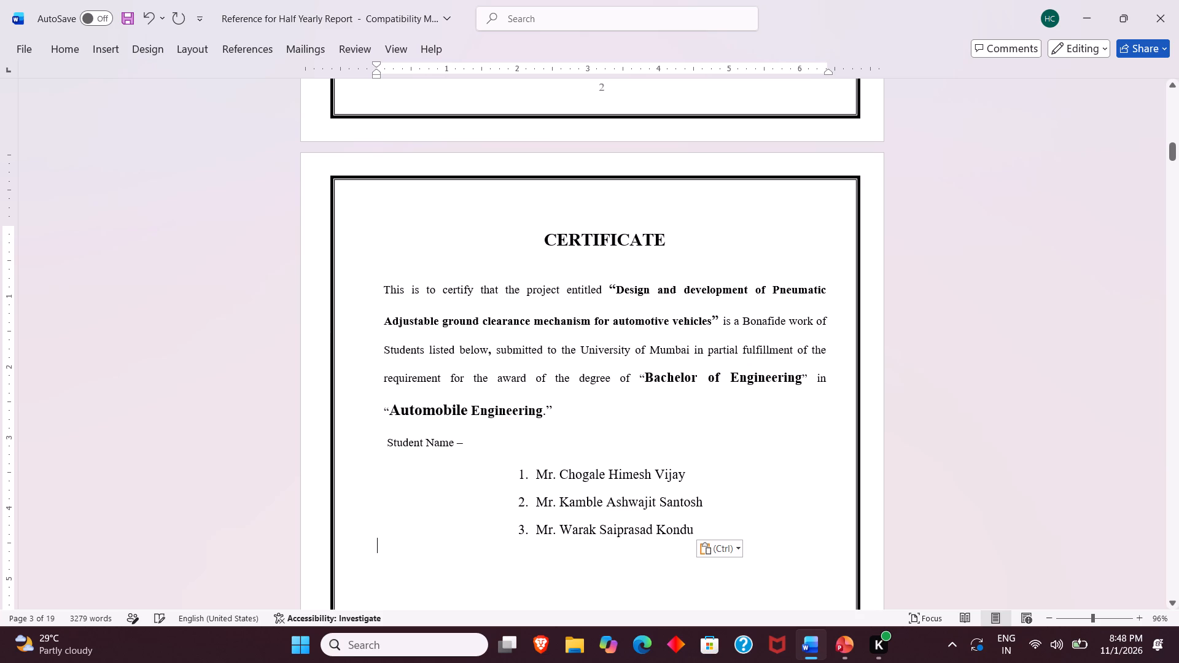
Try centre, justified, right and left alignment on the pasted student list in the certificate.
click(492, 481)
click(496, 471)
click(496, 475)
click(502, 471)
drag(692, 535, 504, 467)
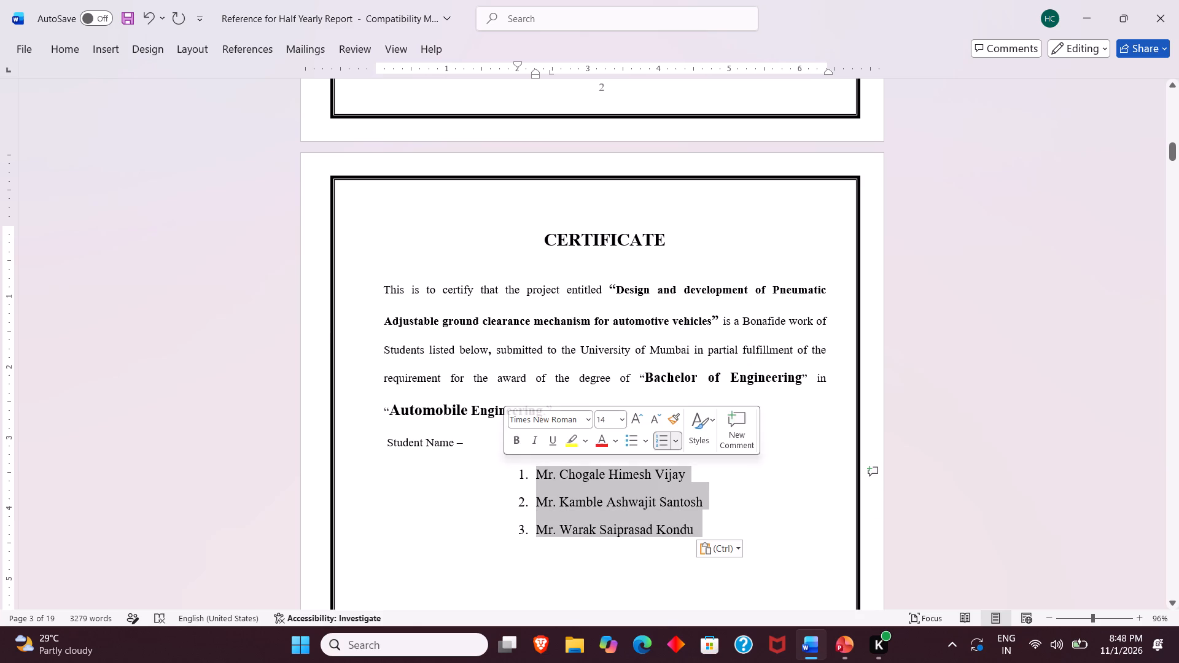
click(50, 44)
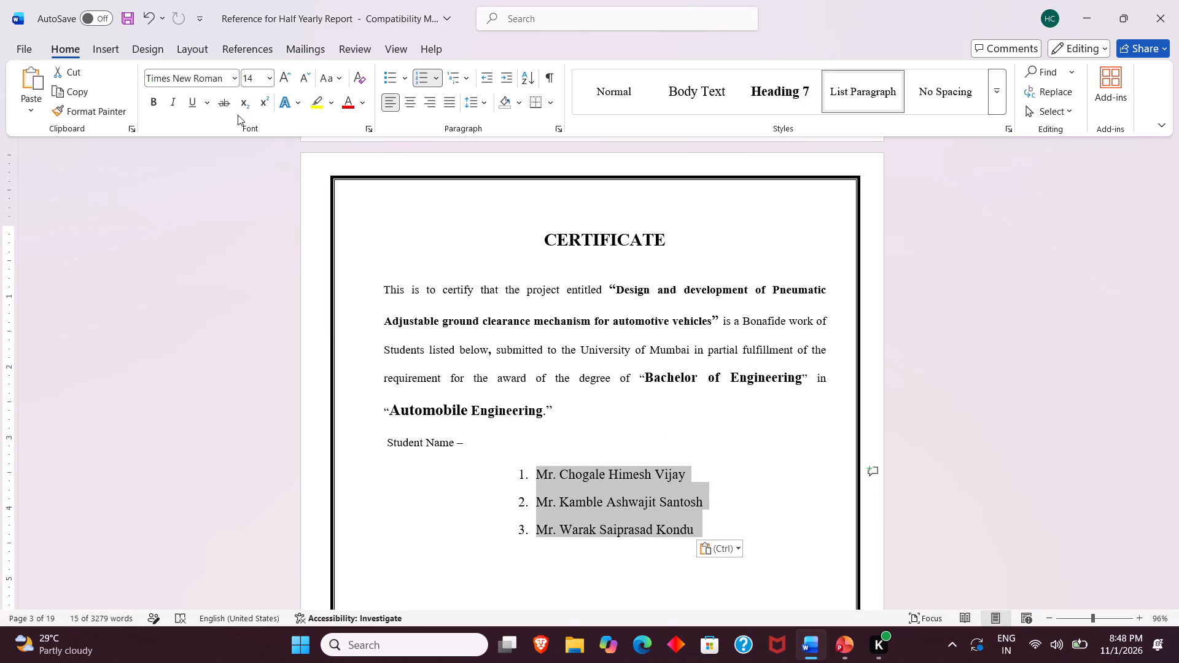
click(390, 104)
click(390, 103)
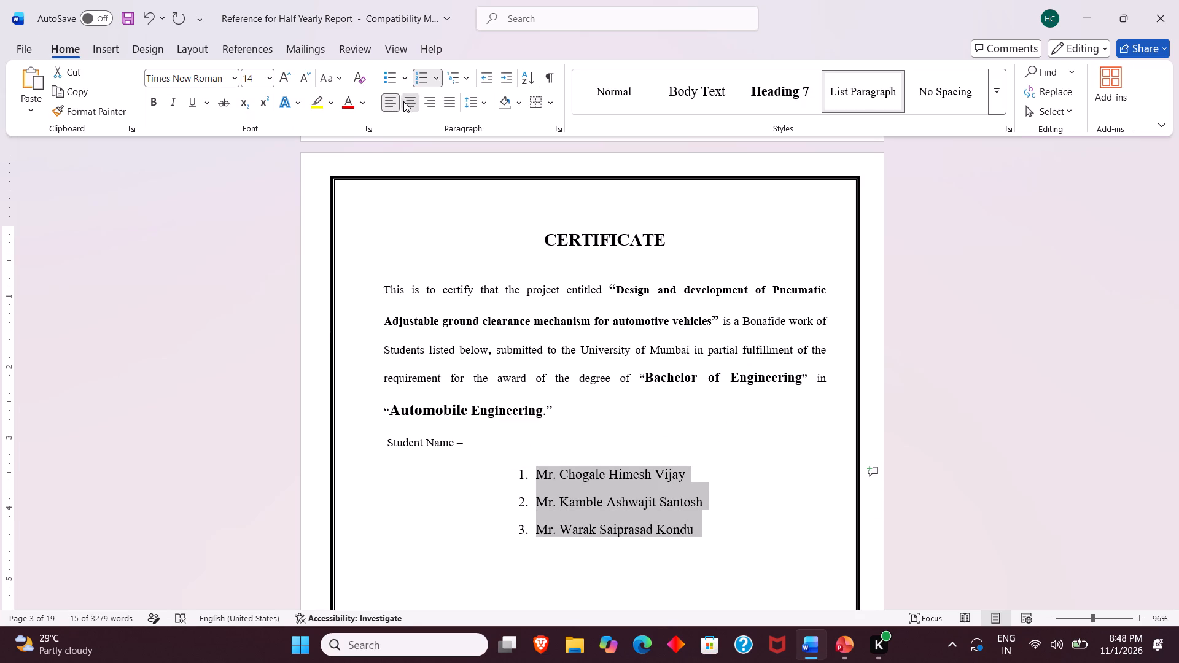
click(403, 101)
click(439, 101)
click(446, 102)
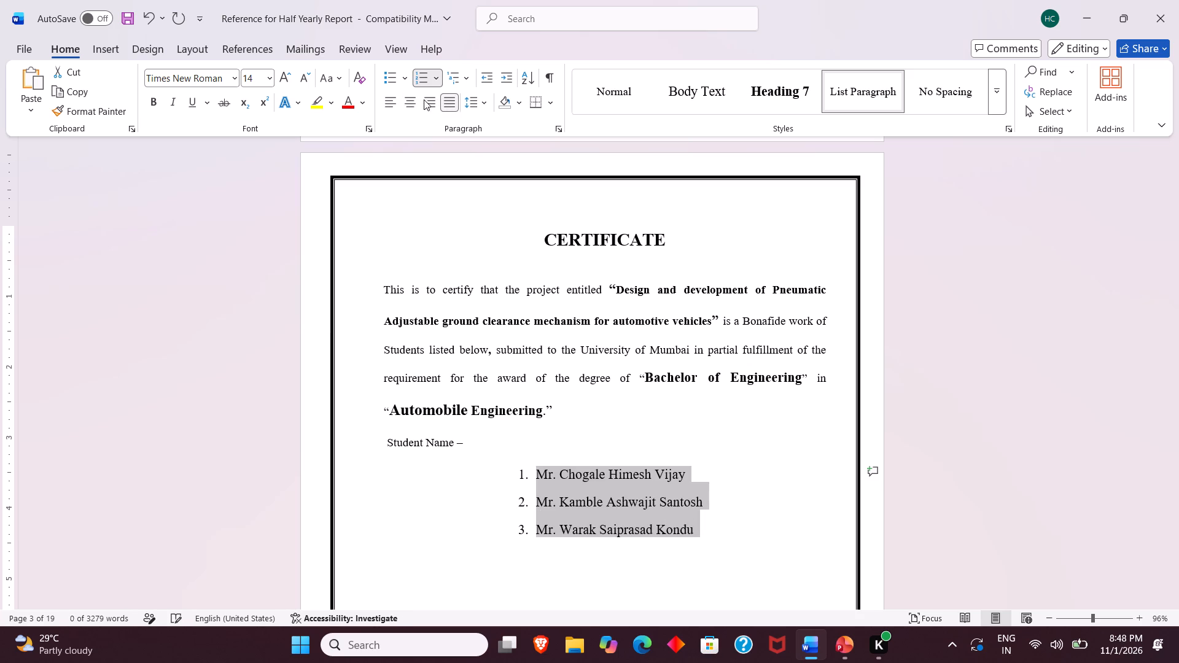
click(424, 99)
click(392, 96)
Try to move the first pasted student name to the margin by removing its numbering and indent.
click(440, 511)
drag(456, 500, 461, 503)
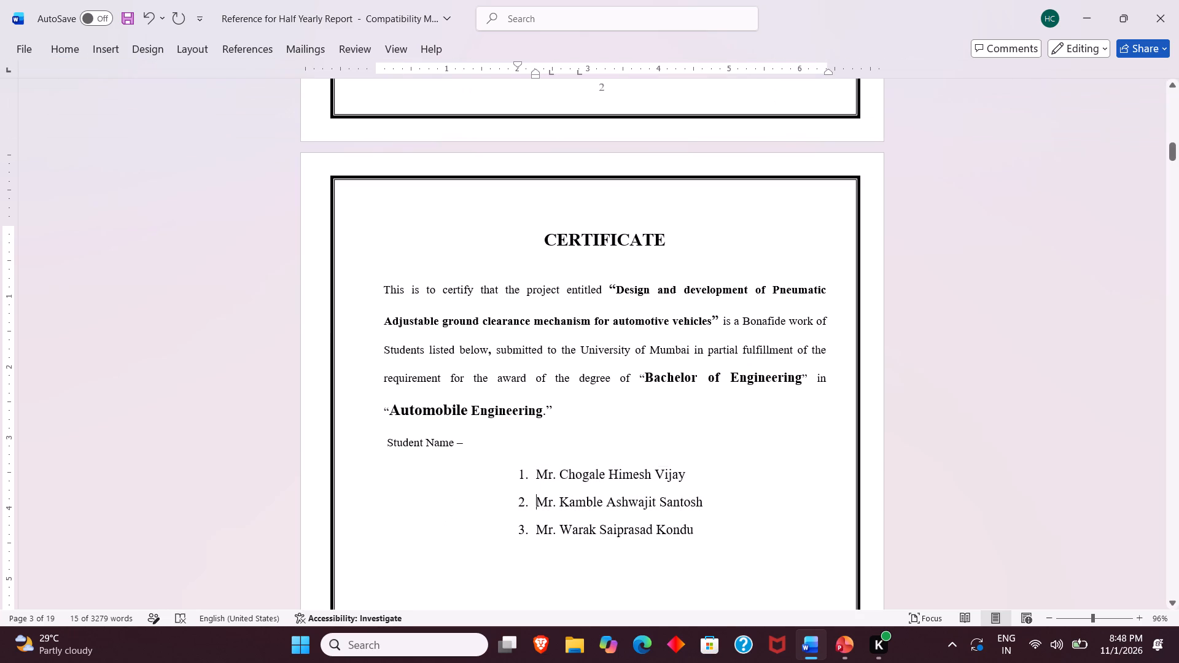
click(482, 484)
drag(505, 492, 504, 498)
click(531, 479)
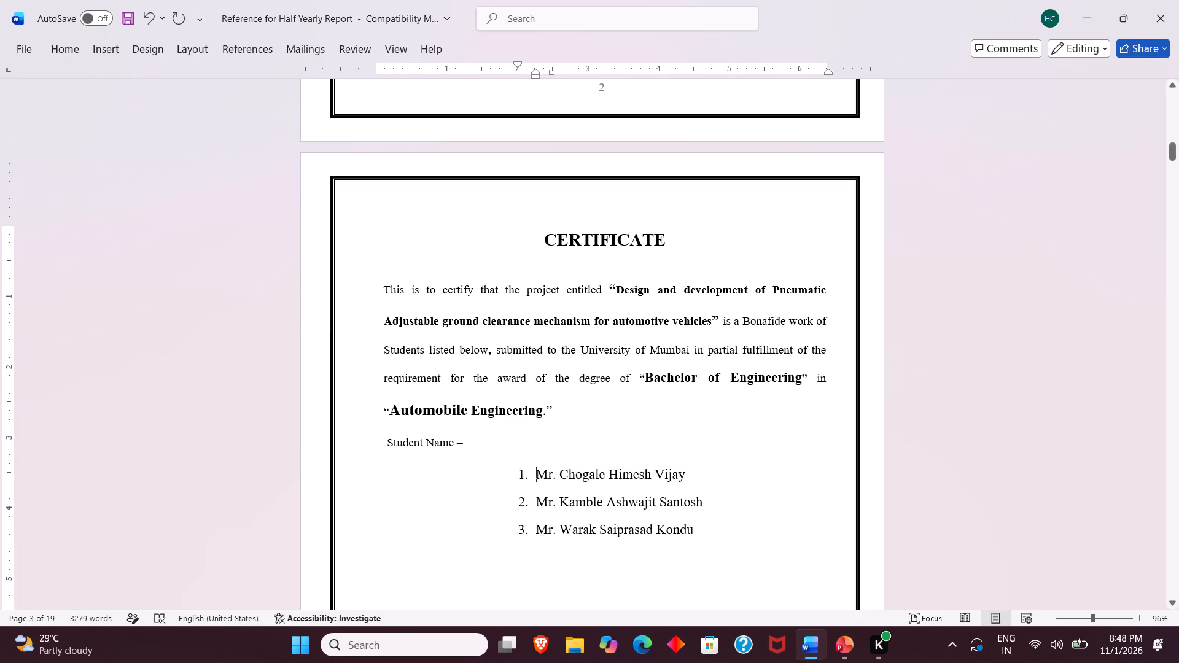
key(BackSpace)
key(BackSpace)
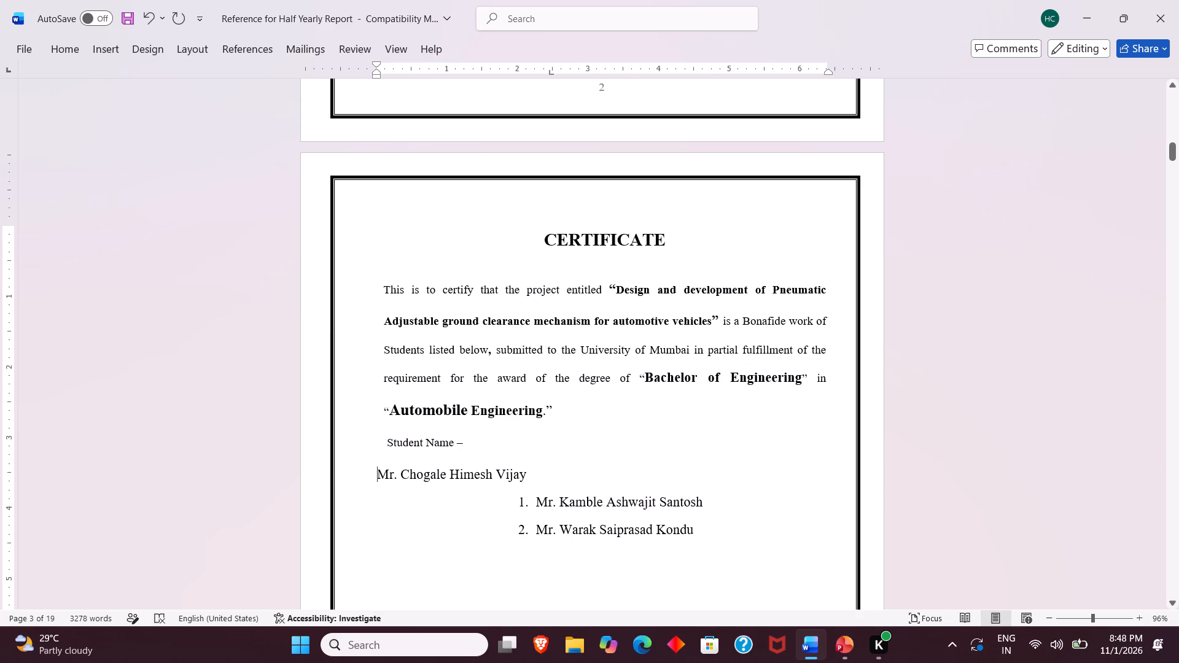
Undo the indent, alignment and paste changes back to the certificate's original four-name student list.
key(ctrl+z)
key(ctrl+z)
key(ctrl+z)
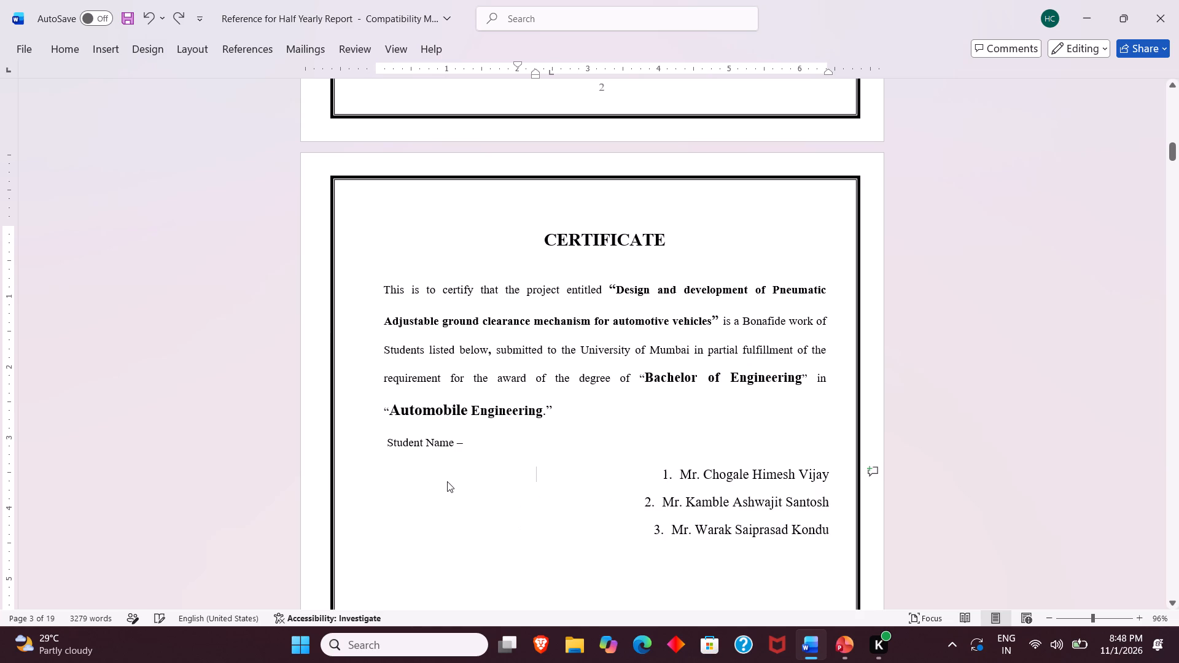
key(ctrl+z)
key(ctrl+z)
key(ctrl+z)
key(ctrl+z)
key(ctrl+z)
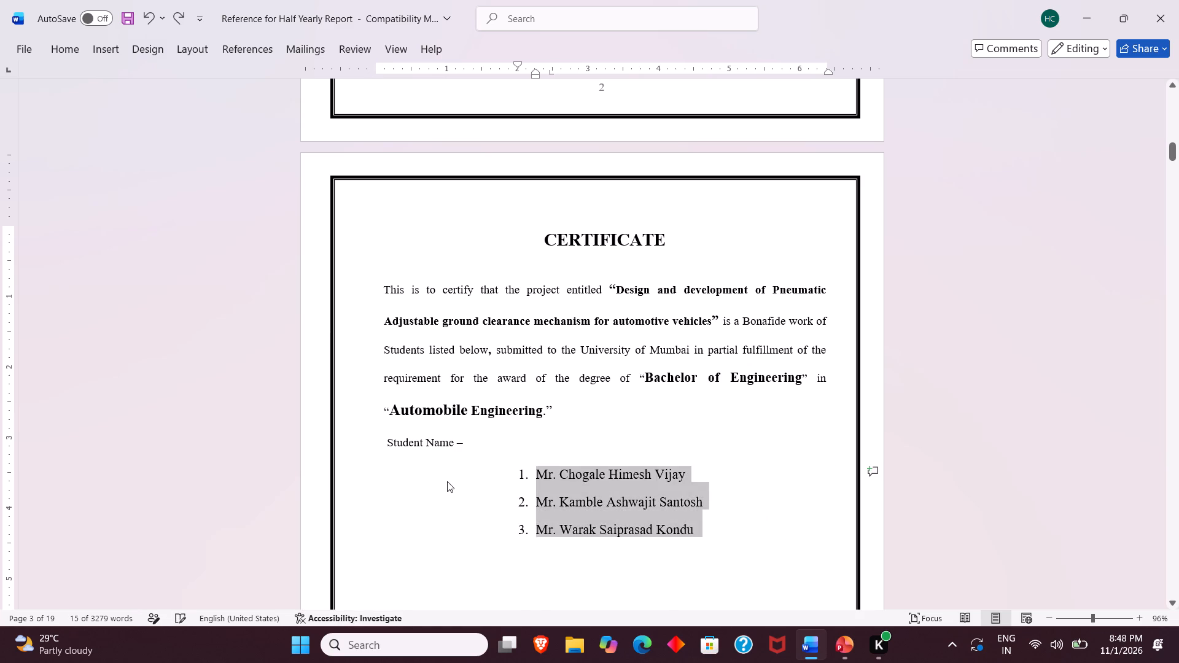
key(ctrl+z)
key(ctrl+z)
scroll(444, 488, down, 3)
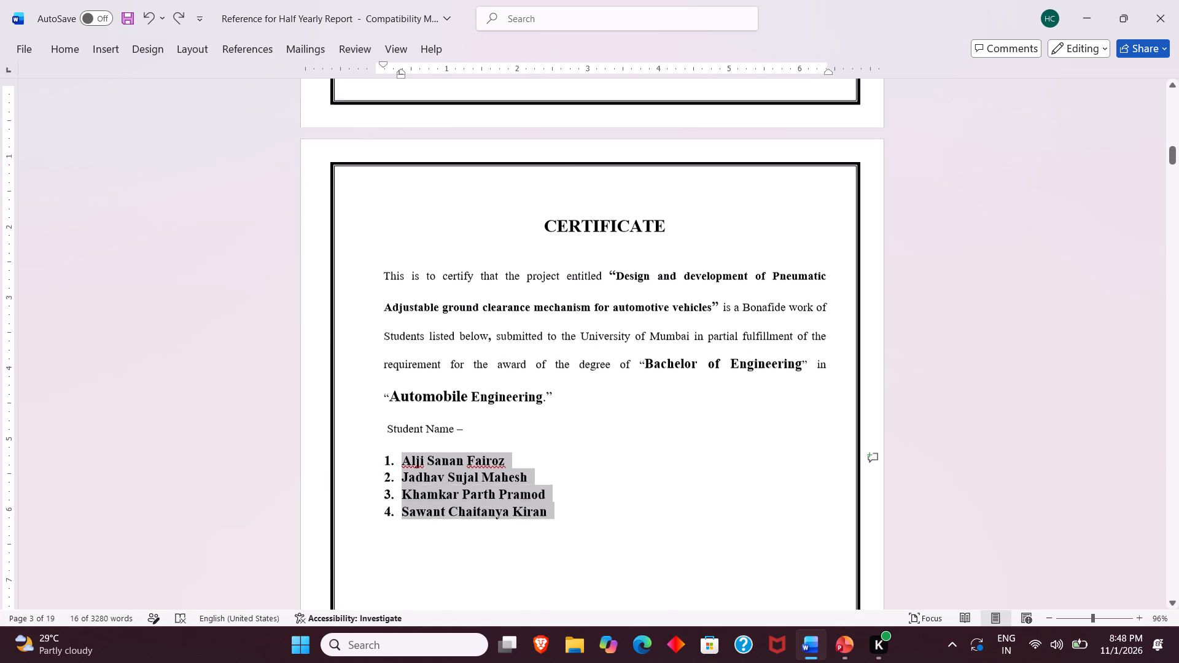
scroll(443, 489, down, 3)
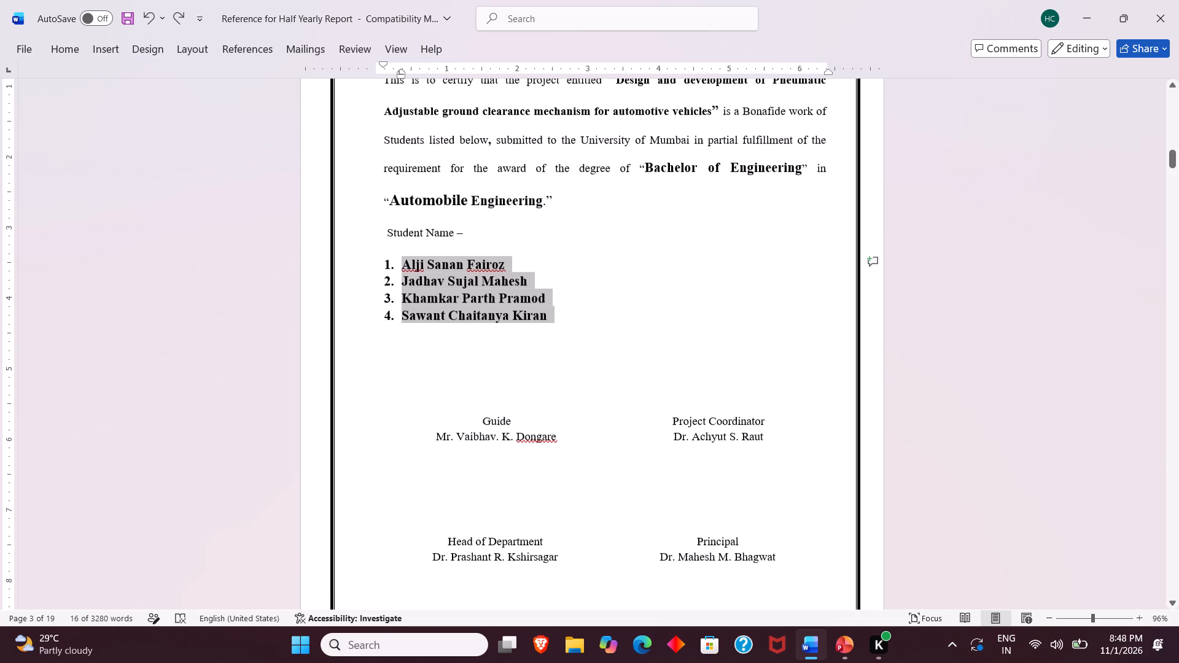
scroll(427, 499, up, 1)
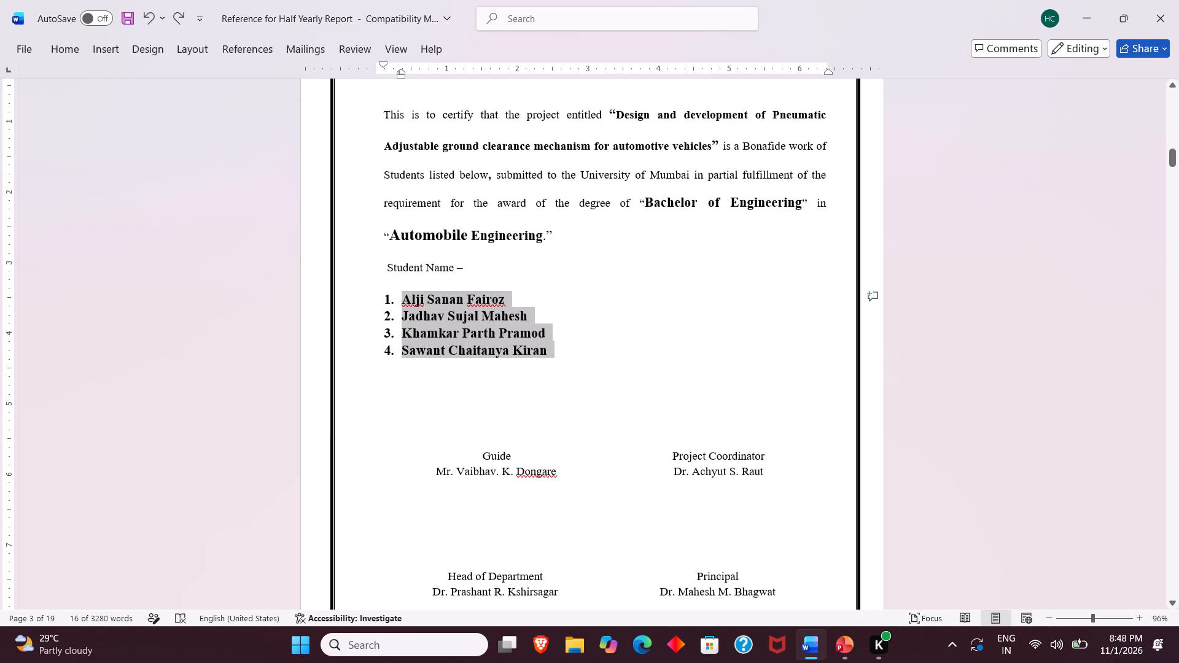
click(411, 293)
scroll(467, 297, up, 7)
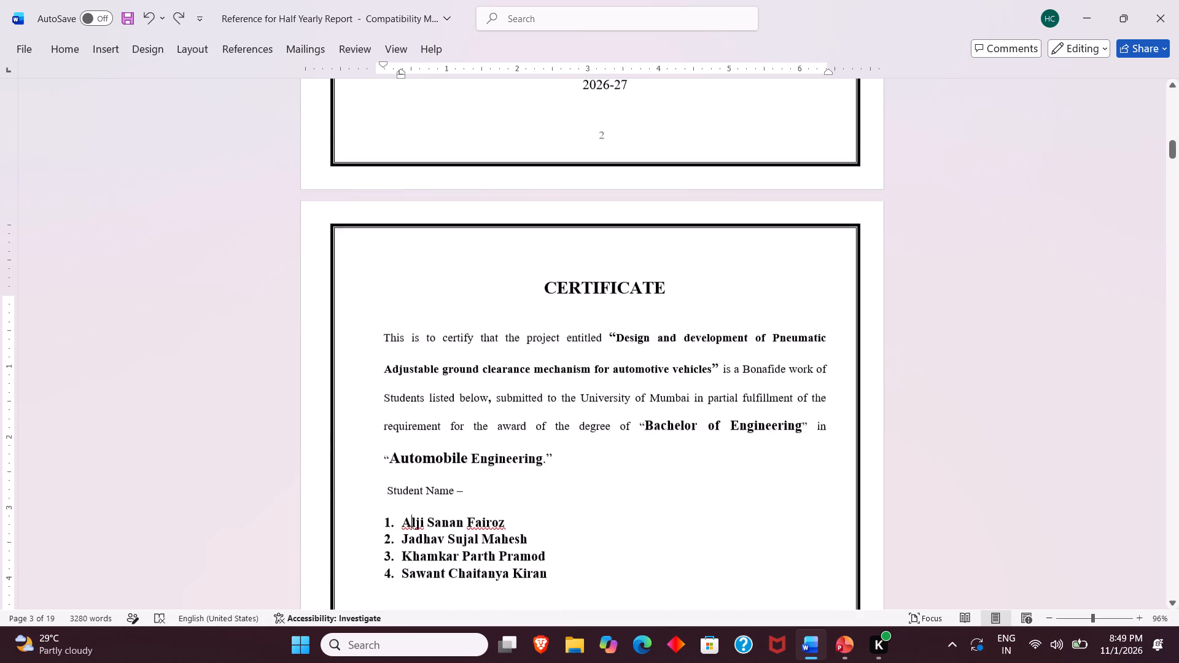
Replace the first student name in the certificate with the first student's name copied from page 2, without "Mr.".
scroll(435, 276, up, 14)
drag(683, 170, 564, 173)
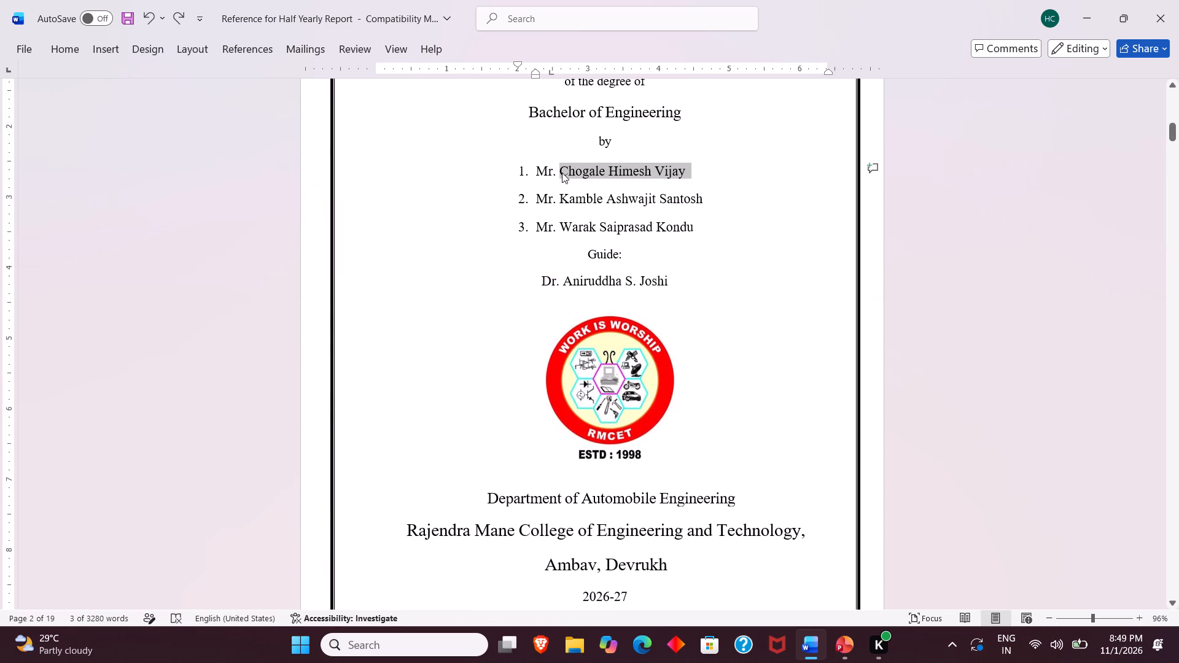
key(ctrl+c)
scroll(531, 238, down, 20)
scroll(531, 238, down, 1)
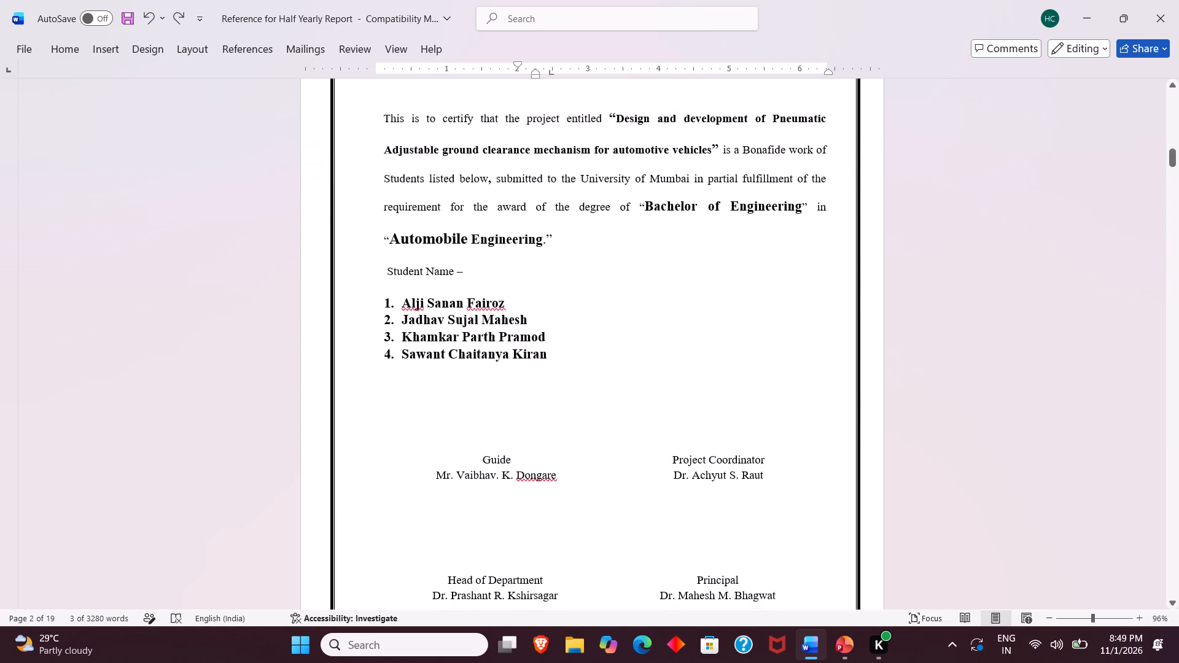
drag(505, 298, 402, 294)
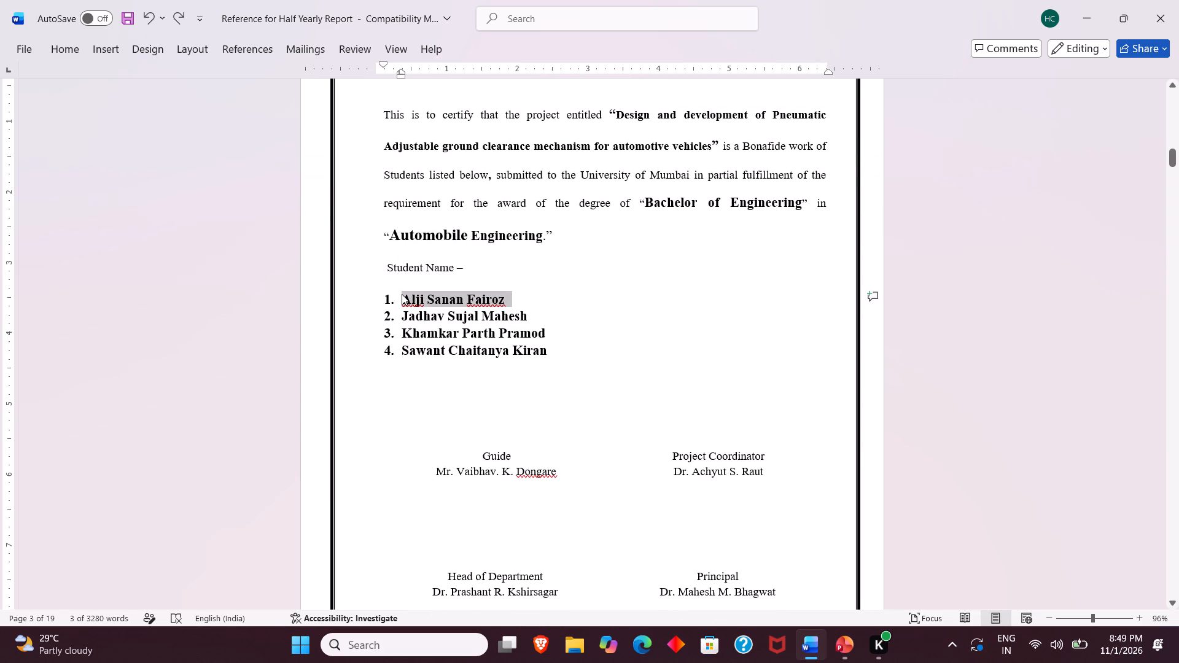
key(ctrl+v)
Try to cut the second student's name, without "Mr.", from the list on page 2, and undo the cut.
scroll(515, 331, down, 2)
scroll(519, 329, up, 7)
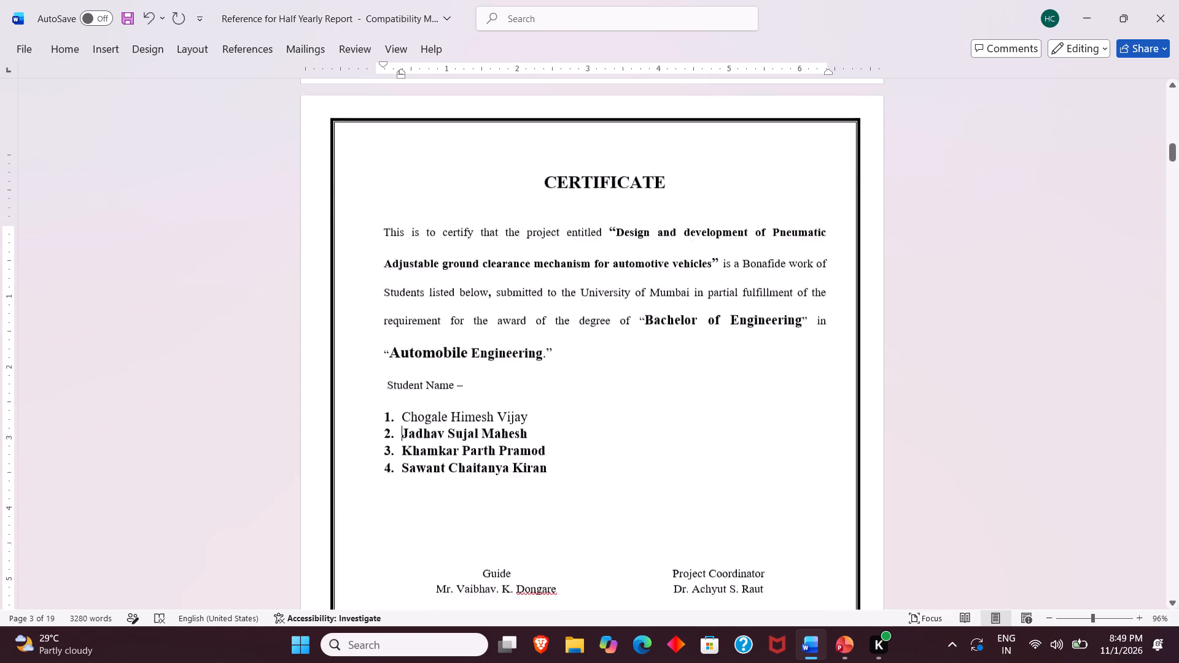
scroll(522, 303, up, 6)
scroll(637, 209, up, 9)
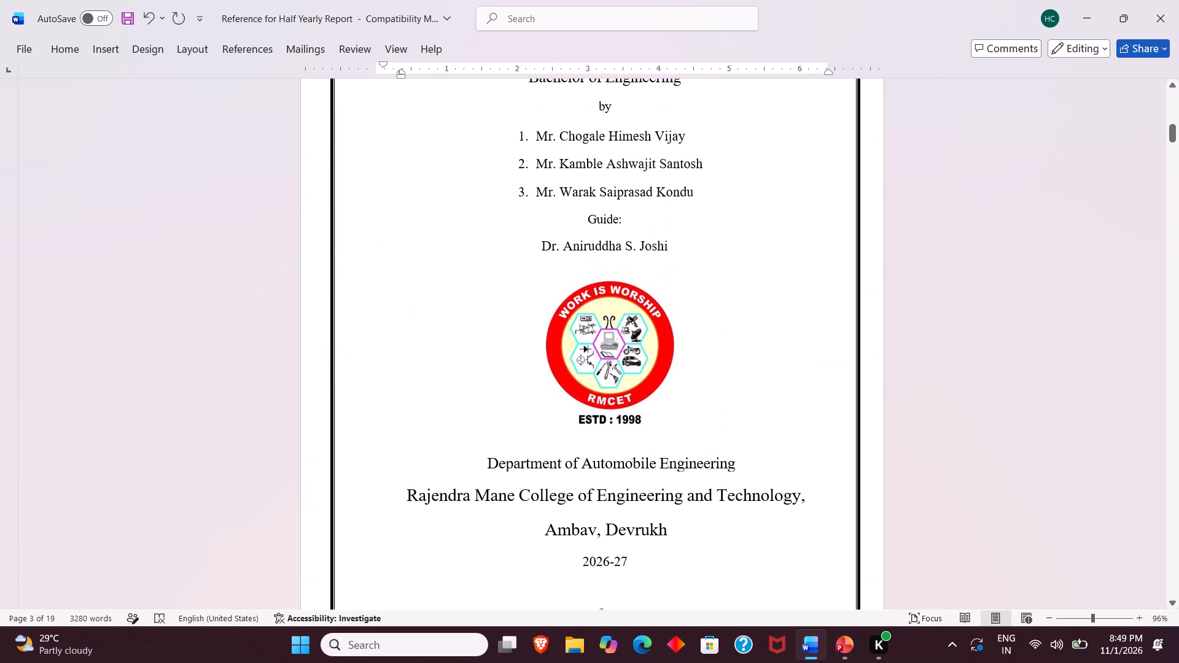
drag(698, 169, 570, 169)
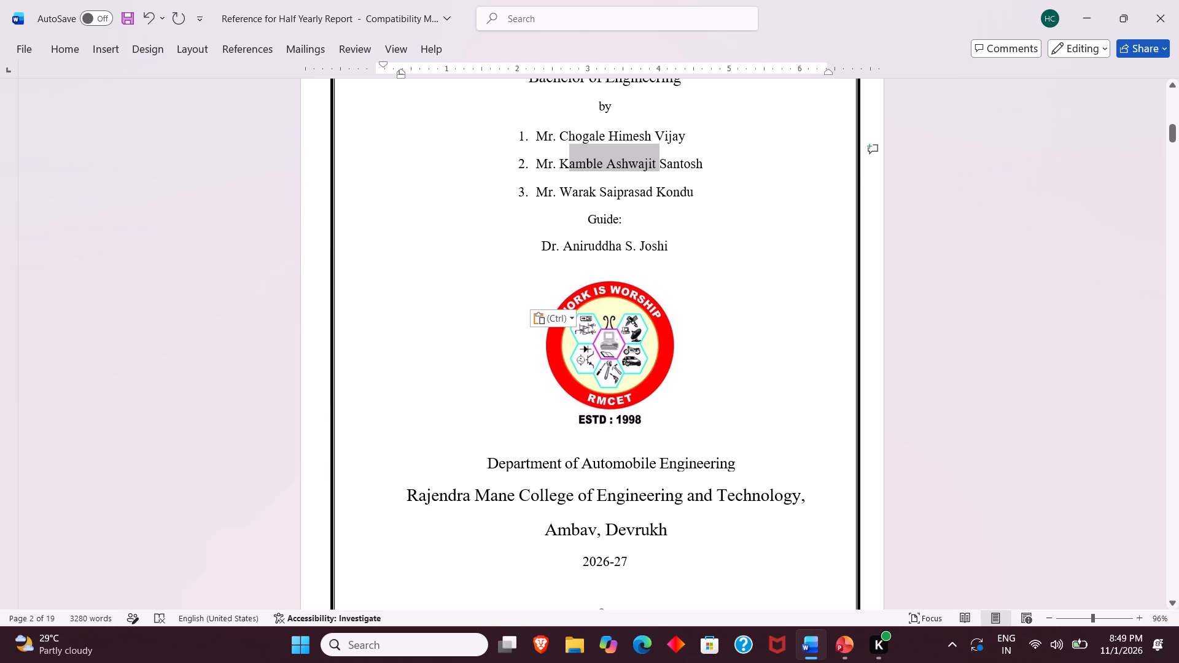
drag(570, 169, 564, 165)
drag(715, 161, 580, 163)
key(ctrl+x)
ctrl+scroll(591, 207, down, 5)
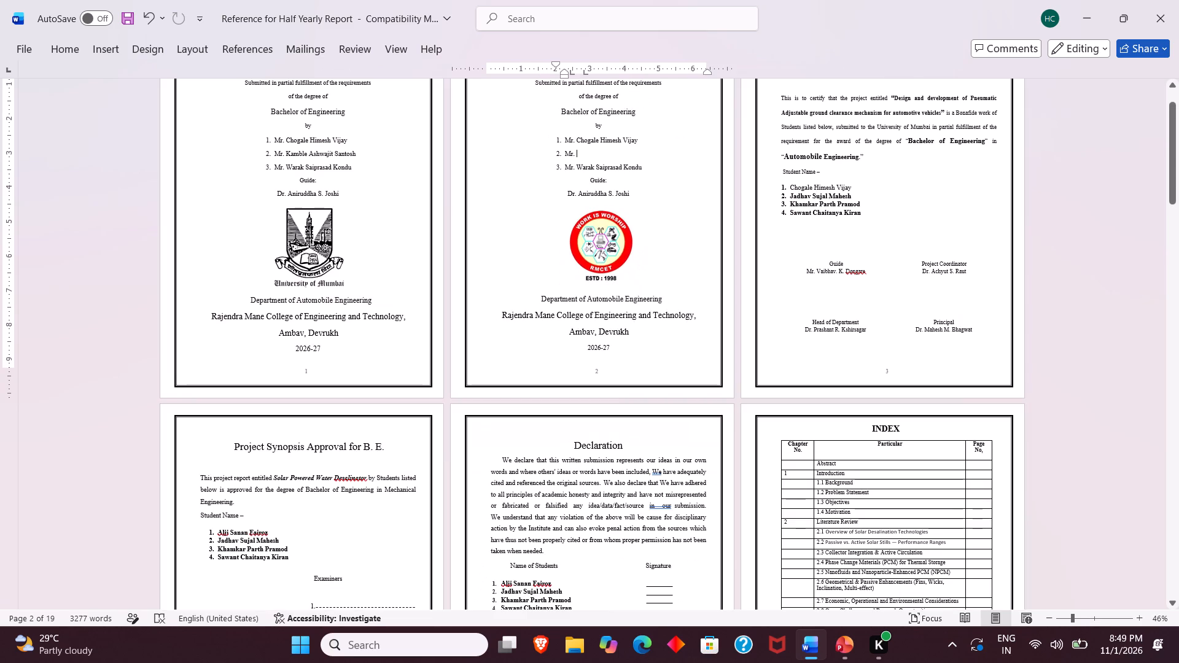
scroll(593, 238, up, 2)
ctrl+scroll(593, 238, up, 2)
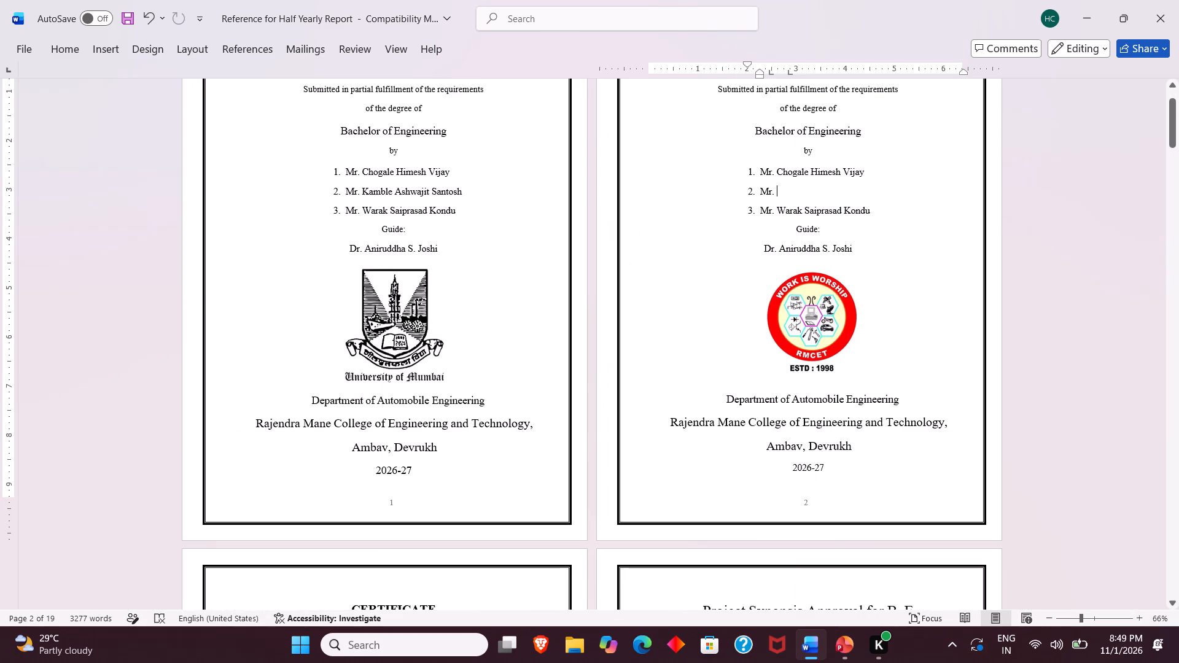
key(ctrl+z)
Replace the second student name in the certificate with the second student's name copied from page 2, without "Mr.".
ctrl+scroll(594, 238, up, 2)
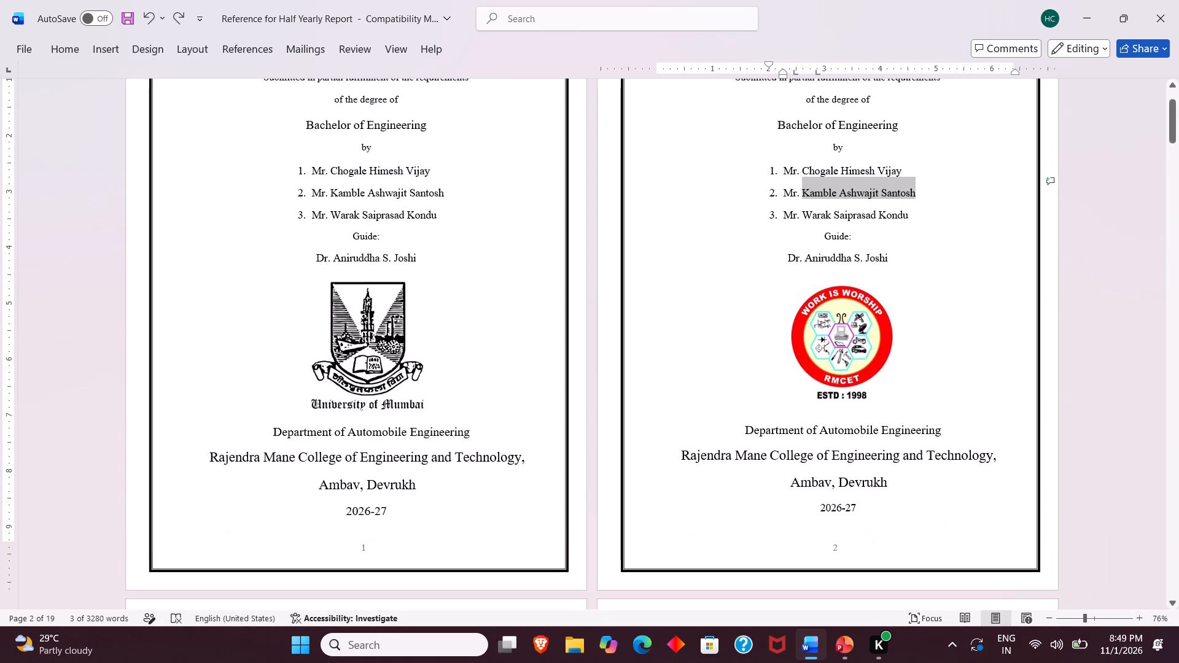
scroll(594, 238, up, 1)
ctrl+scroll(594, 238, up, 2)
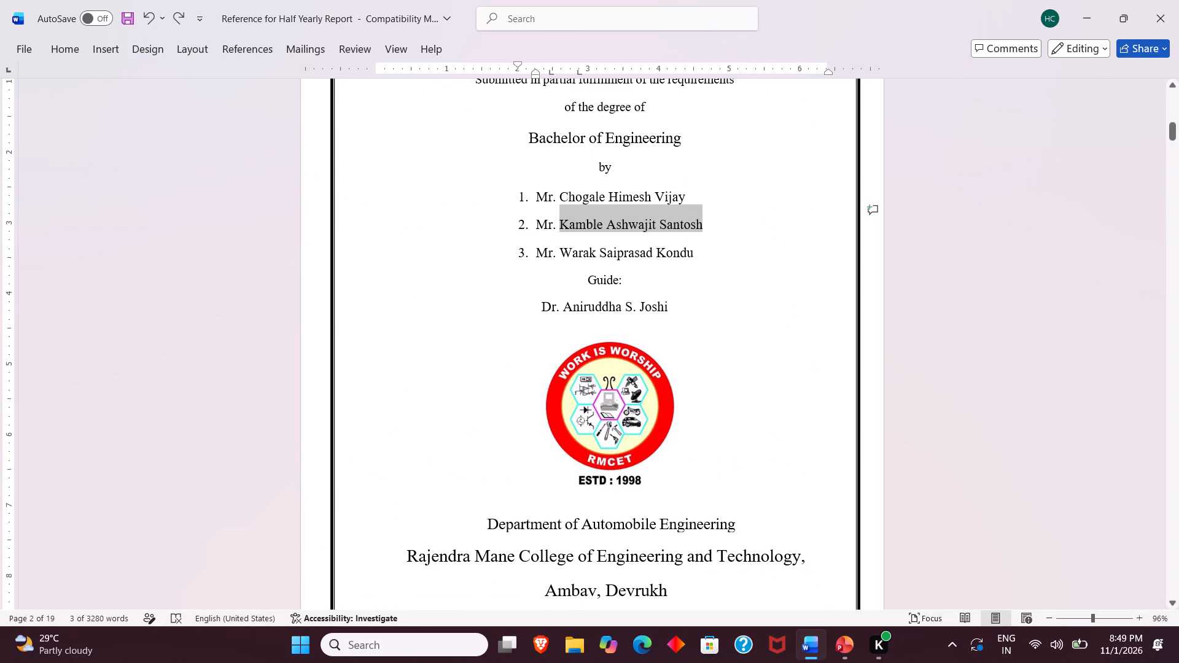
key(ctrl+c)
scroll(601, 251, down, 7)
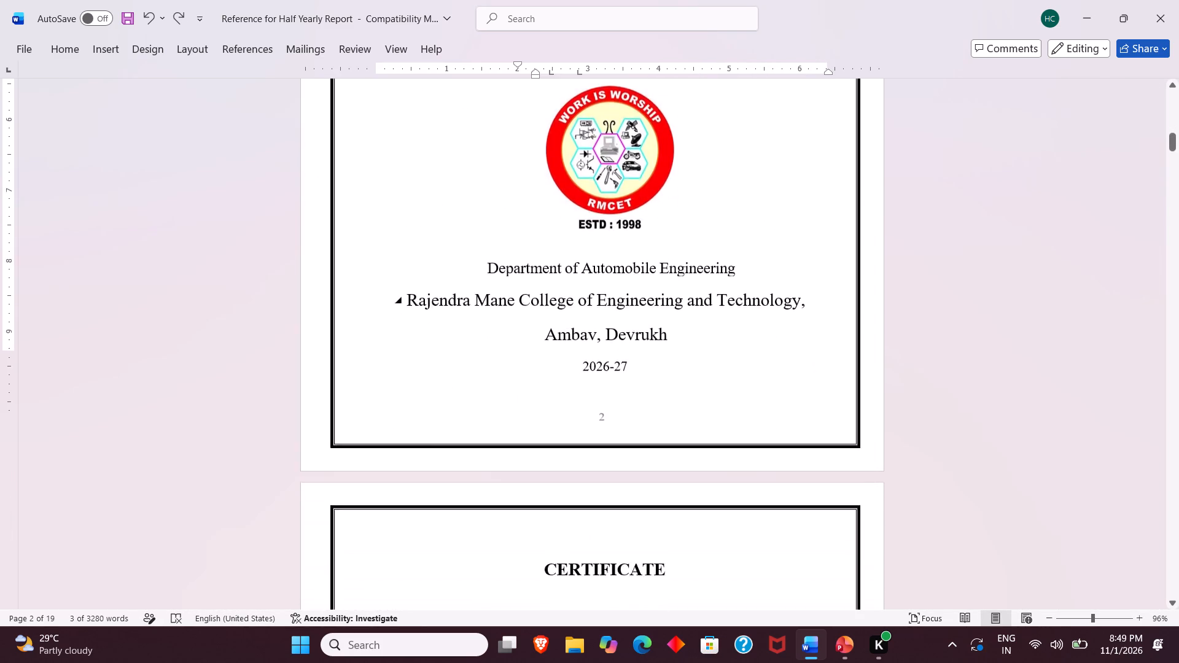
scroll(613, 289, down, 12)
drag(529, 414, 471, 402)
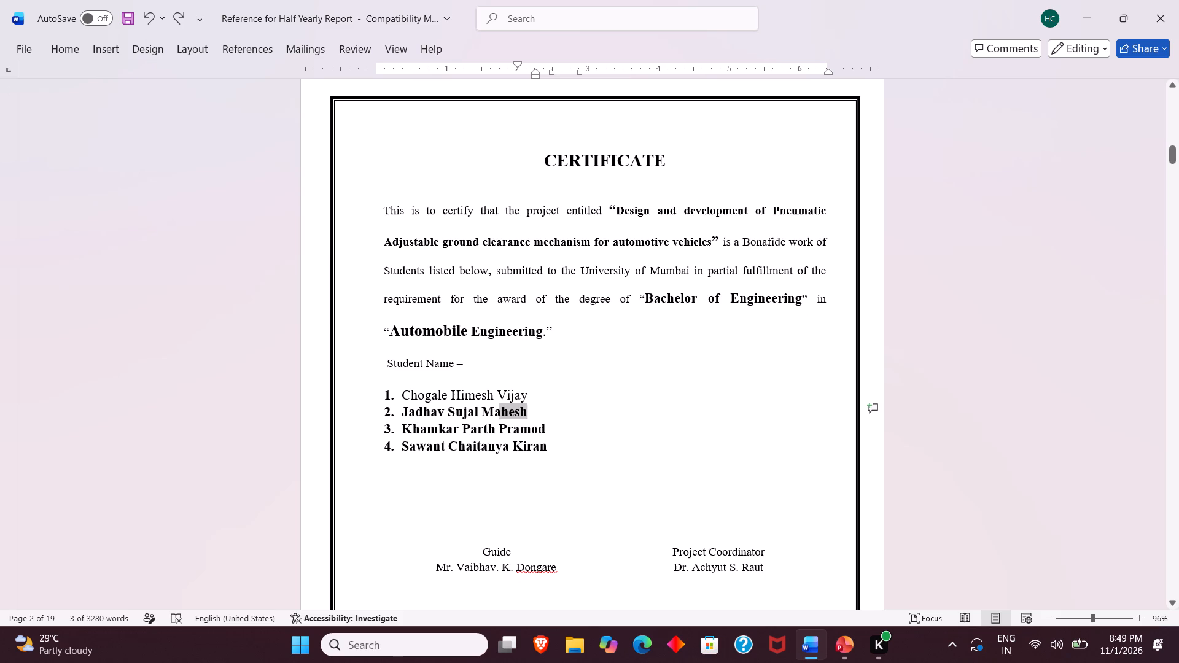
drag(471, 402, 405, 406)
key(ctrl+v)
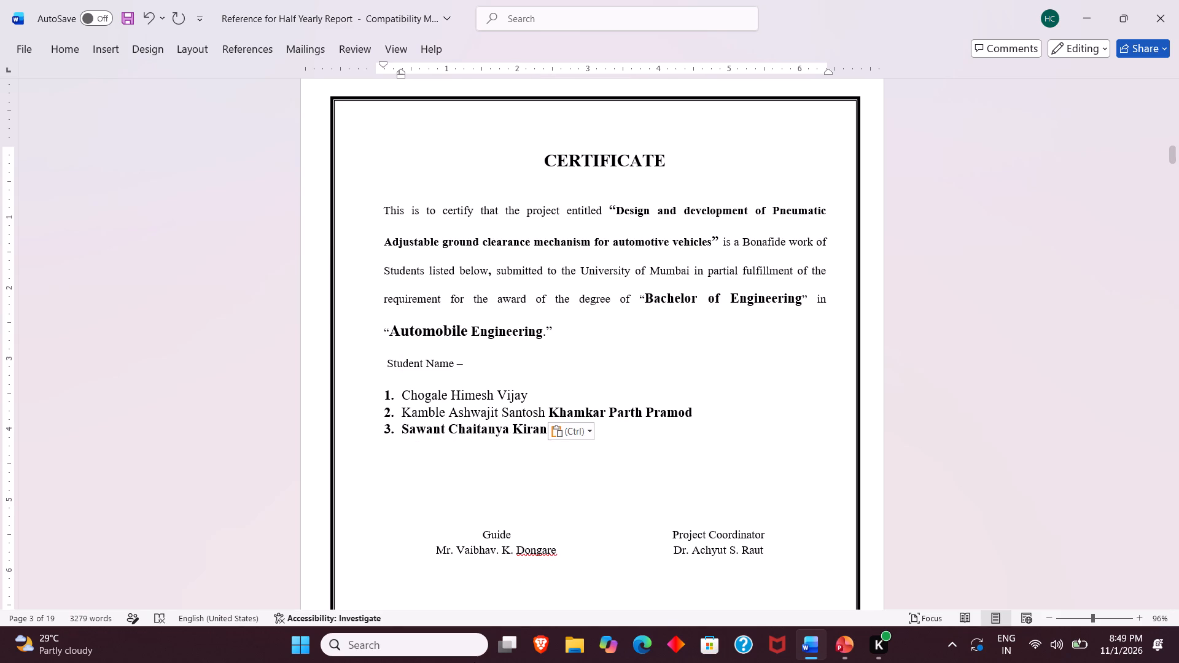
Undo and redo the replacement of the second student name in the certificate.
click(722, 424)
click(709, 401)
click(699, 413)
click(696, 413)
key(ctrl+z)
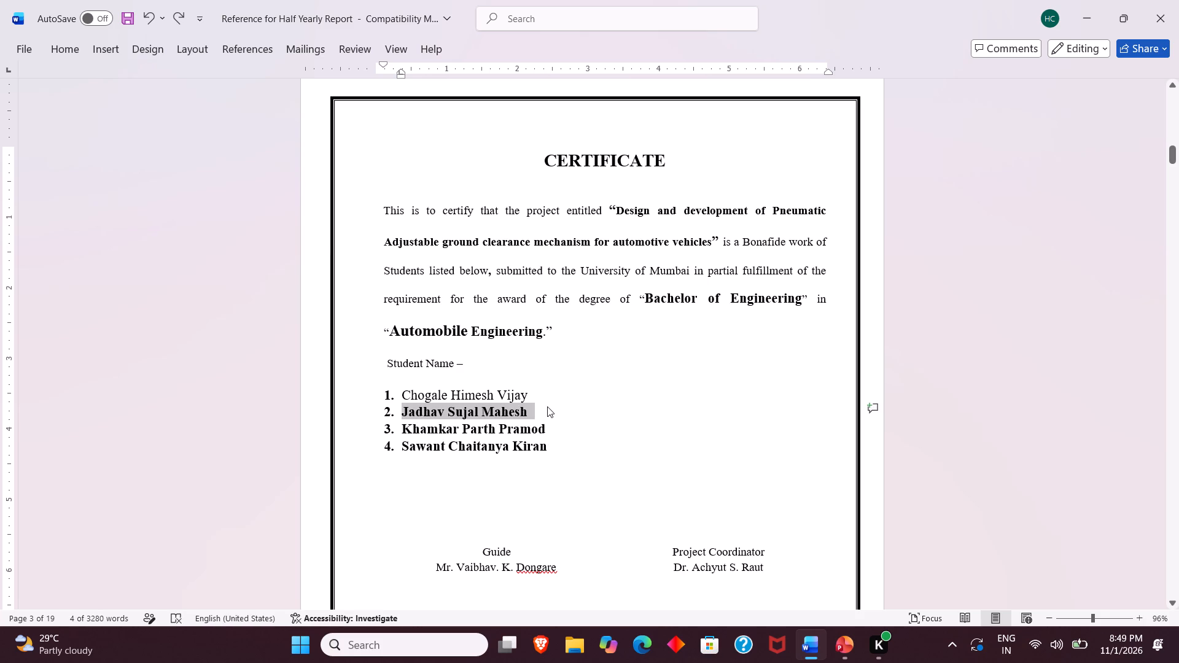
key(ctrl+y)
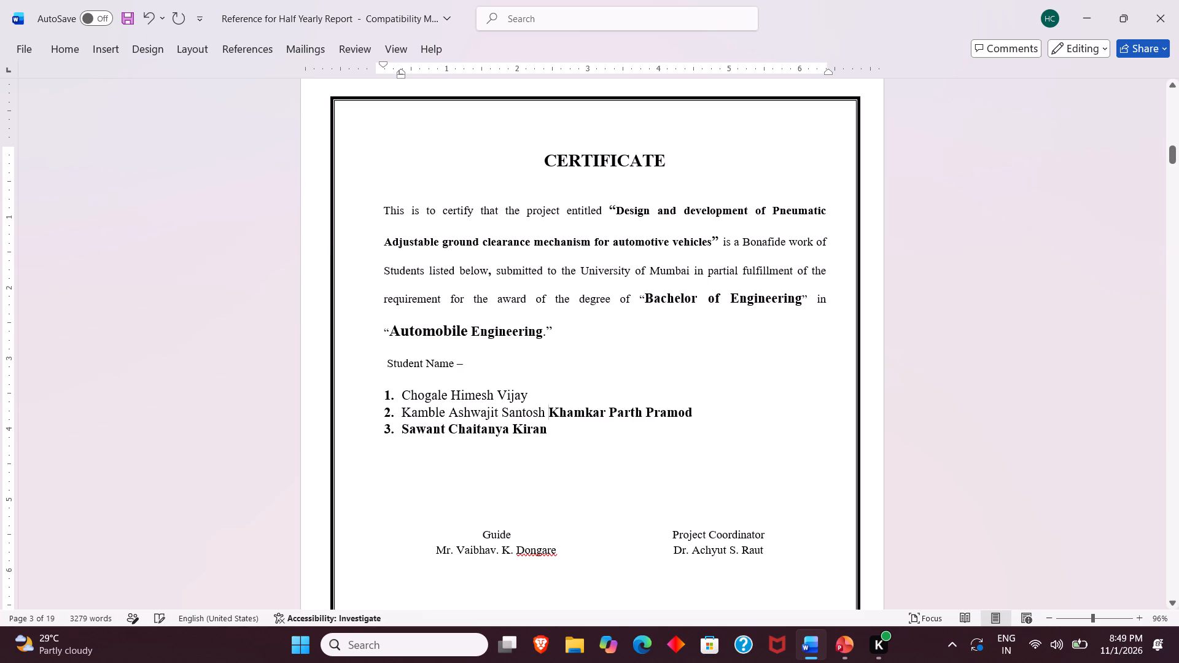
Replace the last student name in the certificate list with the third student's name copied from page 2, without "Mr.".
scroll(757, 309, up, 13)
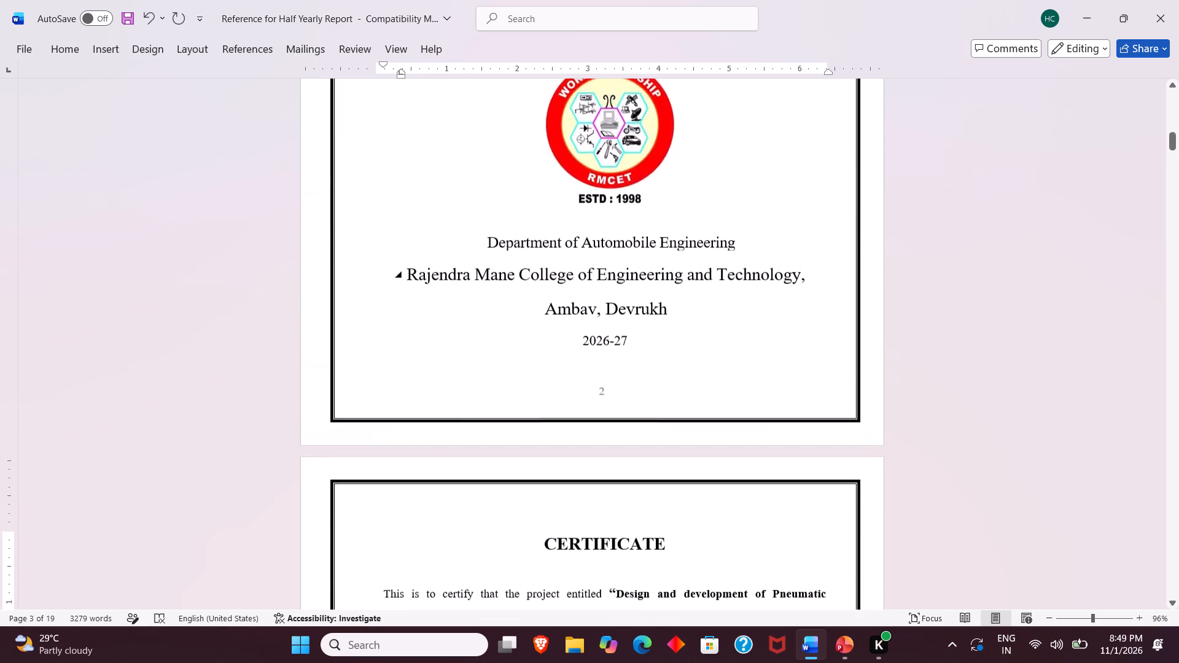
scroll(755, 258, up, 5)
drag(701, 215, 595, 209)
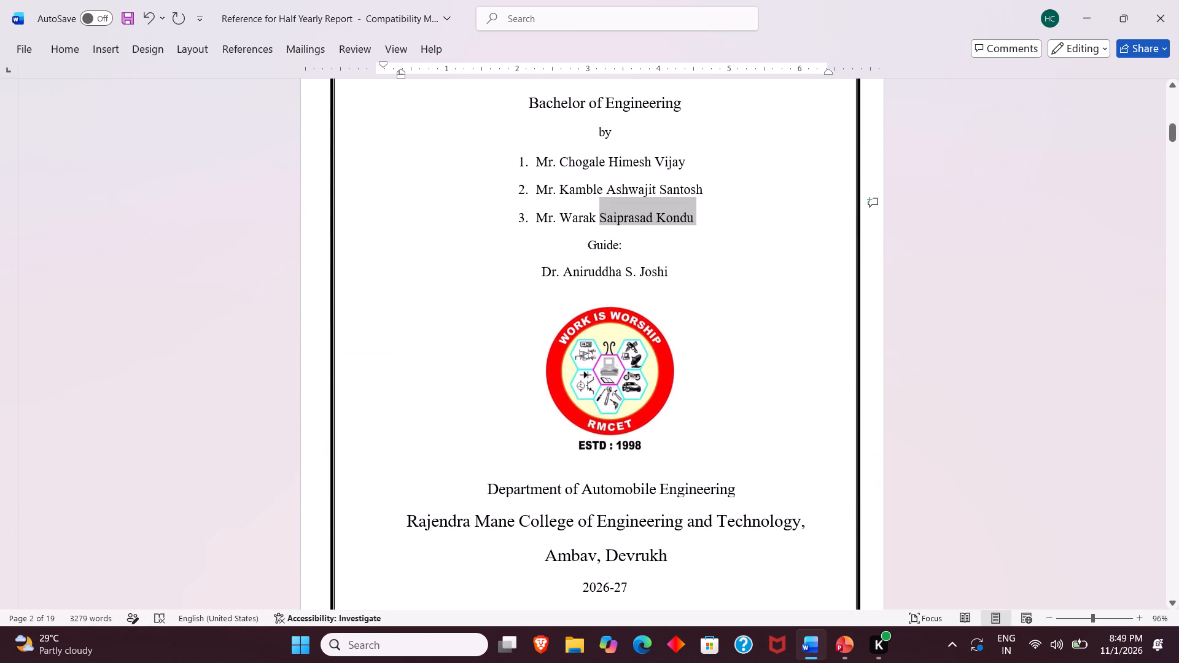
drag(595, 209, 559, 203)
key(ctrl+c)
scroll(500, 521, down, 5)
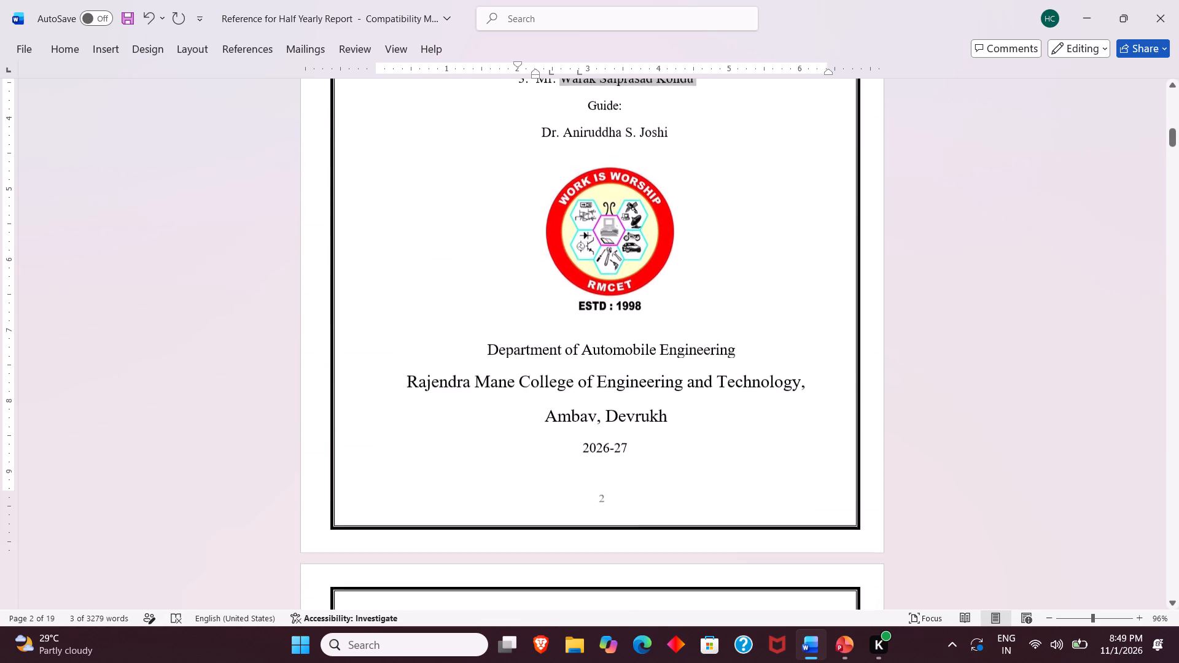
scroll(499, 524, down, 16)
scroll(619, 309, down, 3)
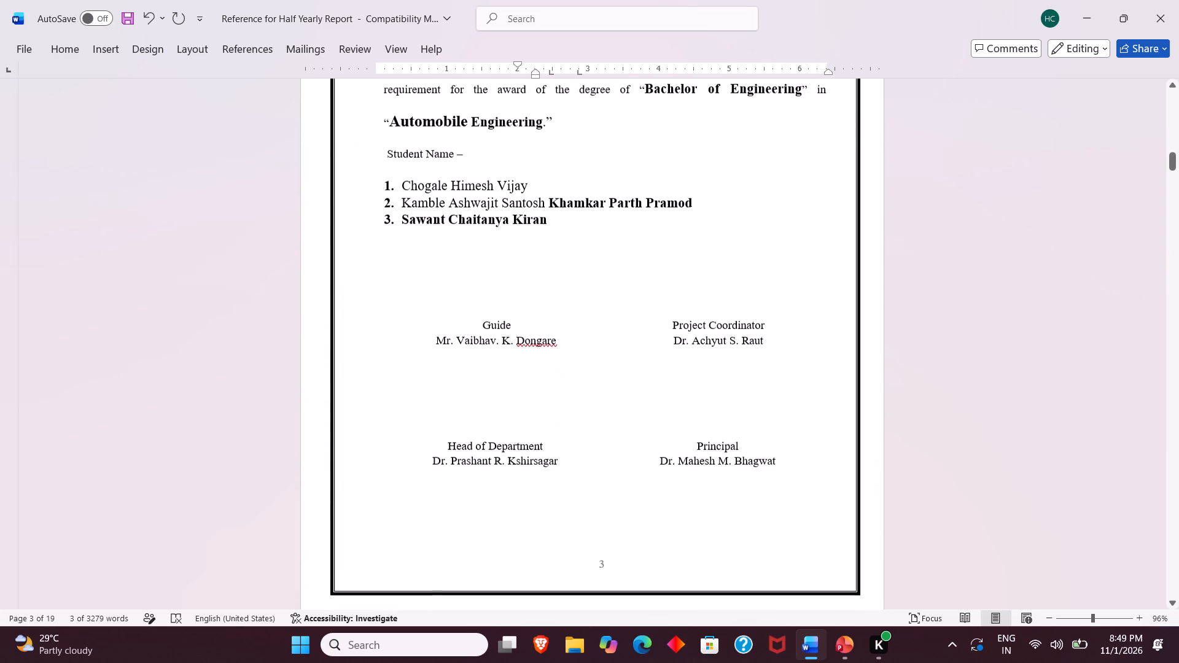
drag(550, 230, 446, 214)
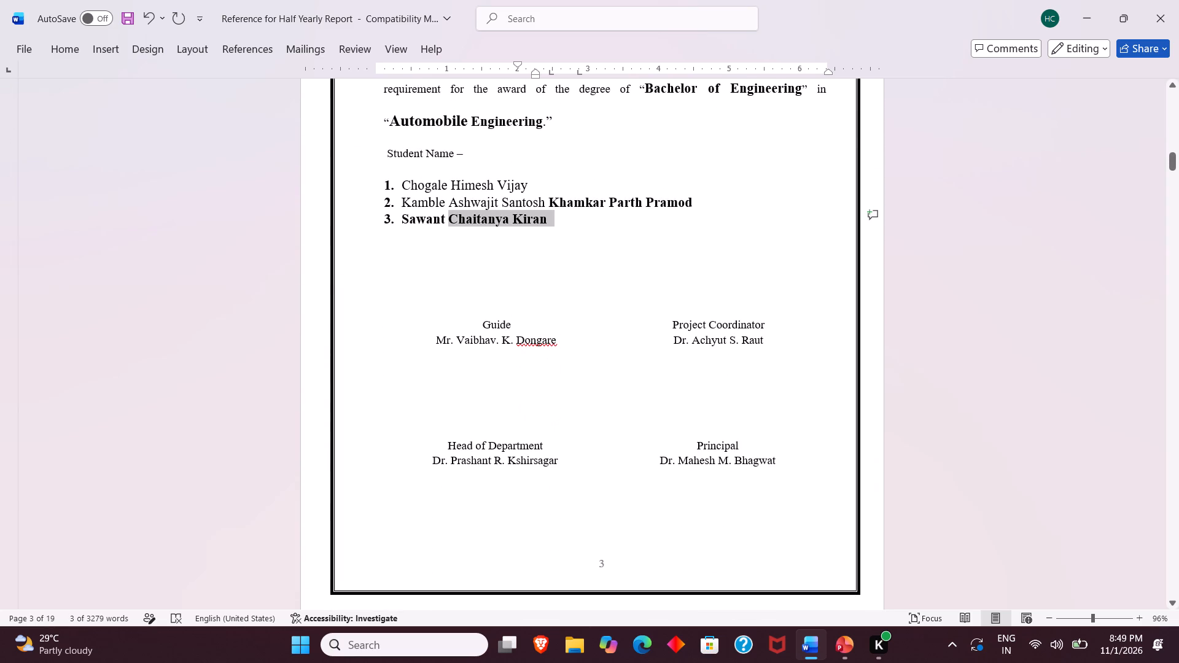
drag(446, 214, 419, 219)
key(ctrl+v)
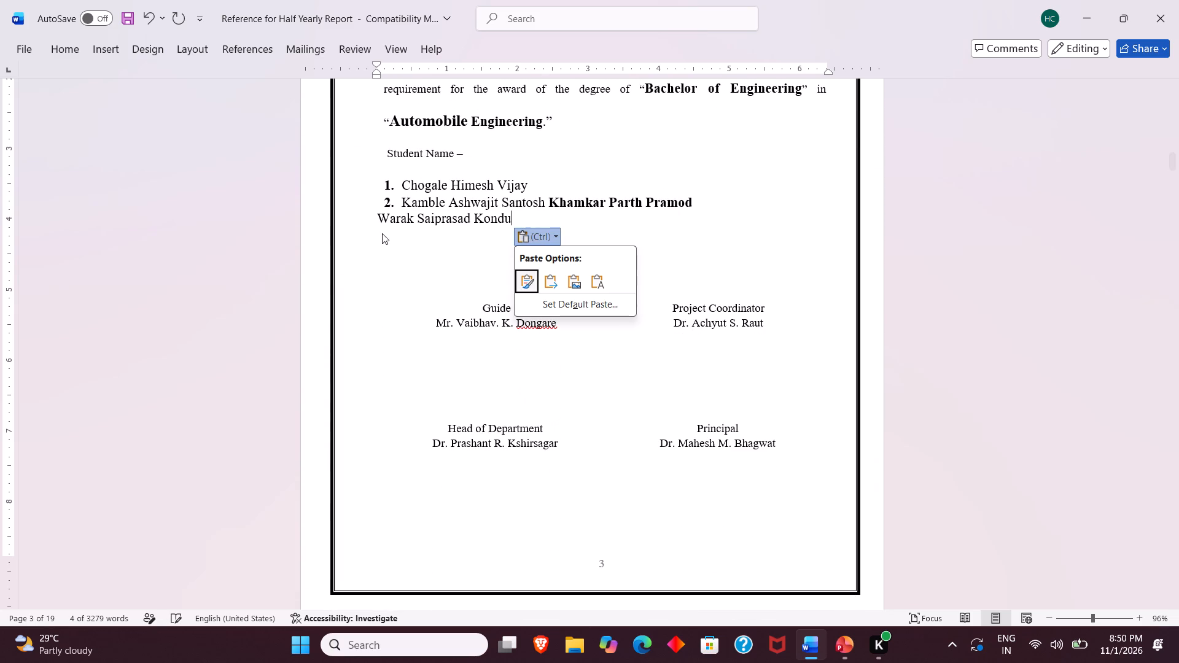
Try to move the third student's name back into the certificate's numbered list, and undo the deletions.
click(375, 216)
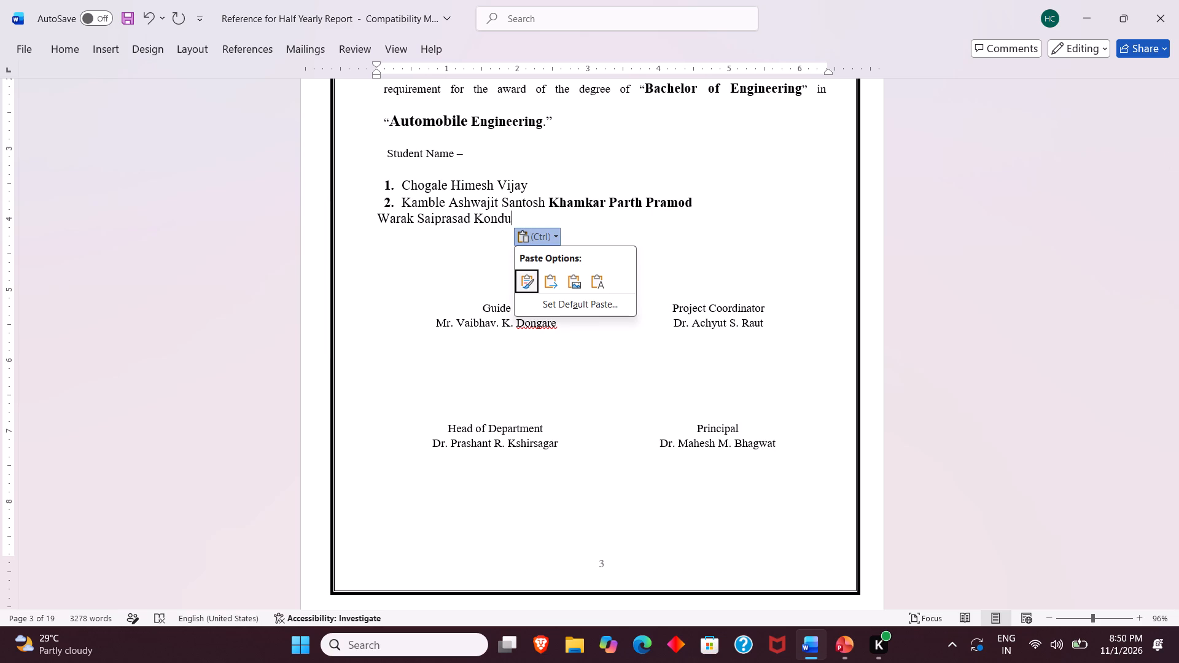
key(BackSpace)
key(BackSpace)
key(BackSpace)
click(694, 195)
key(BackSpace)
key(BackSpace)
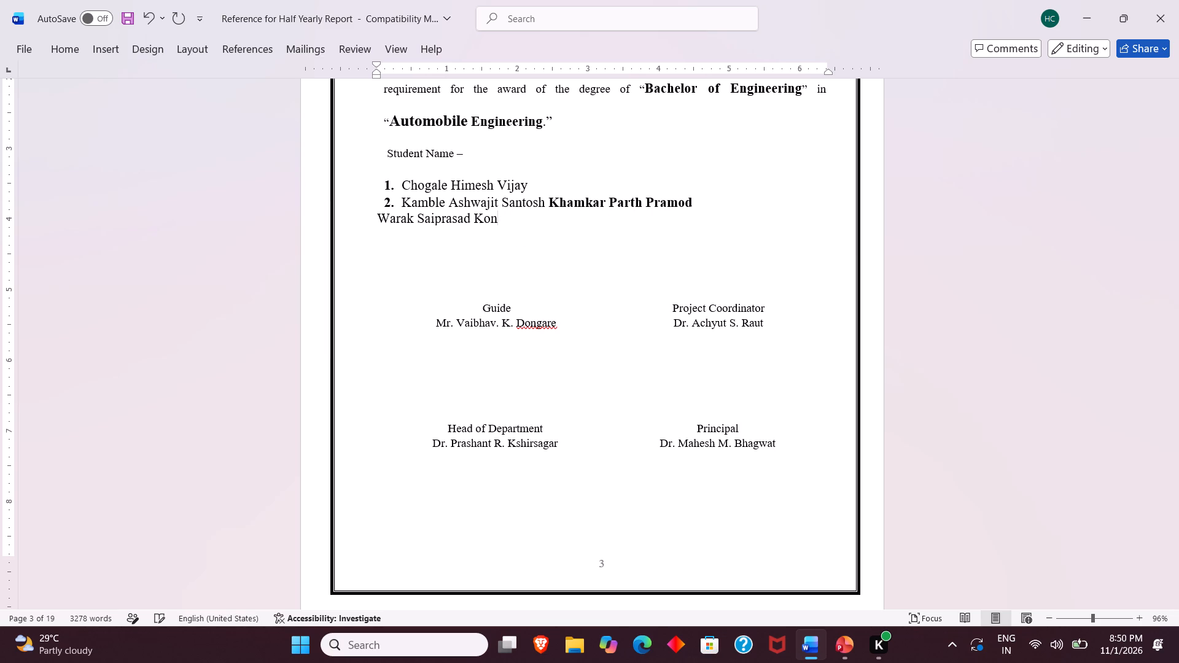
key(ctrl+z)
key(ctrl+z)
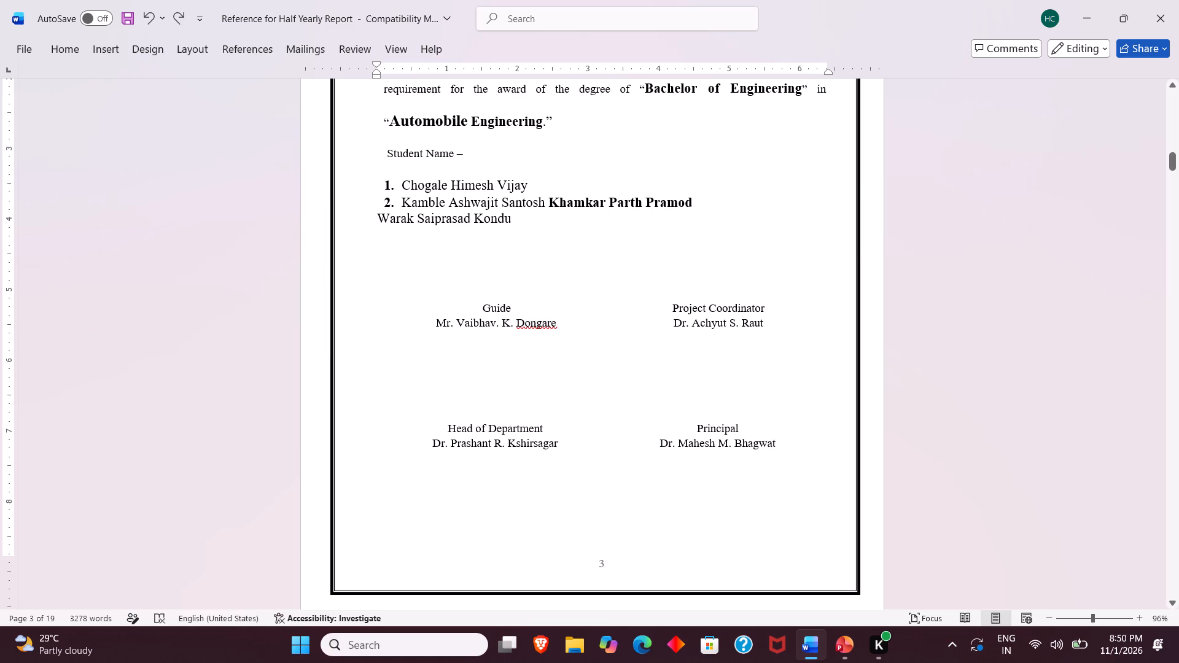
Delete the leftover bold old student name following the second student's name in the certificate list.
double_click(703, 201)
click(703, 201)
key(BackSpace)
key(BackSpace)
key(BackSpace)
key(BackSpace)
key(BackSpace)
key(BackSpace)
key(BackSpace)
key(BackSpace)
key(BackSpace)
key(BackSpace)
key(BackSpace)
key(BackSpace)
key(BackSpace)
key(BackSpace)
key(BackSpace)
key(BackSpace)
key(BackSpace)
key(BackSpace)
key(BackSpace)
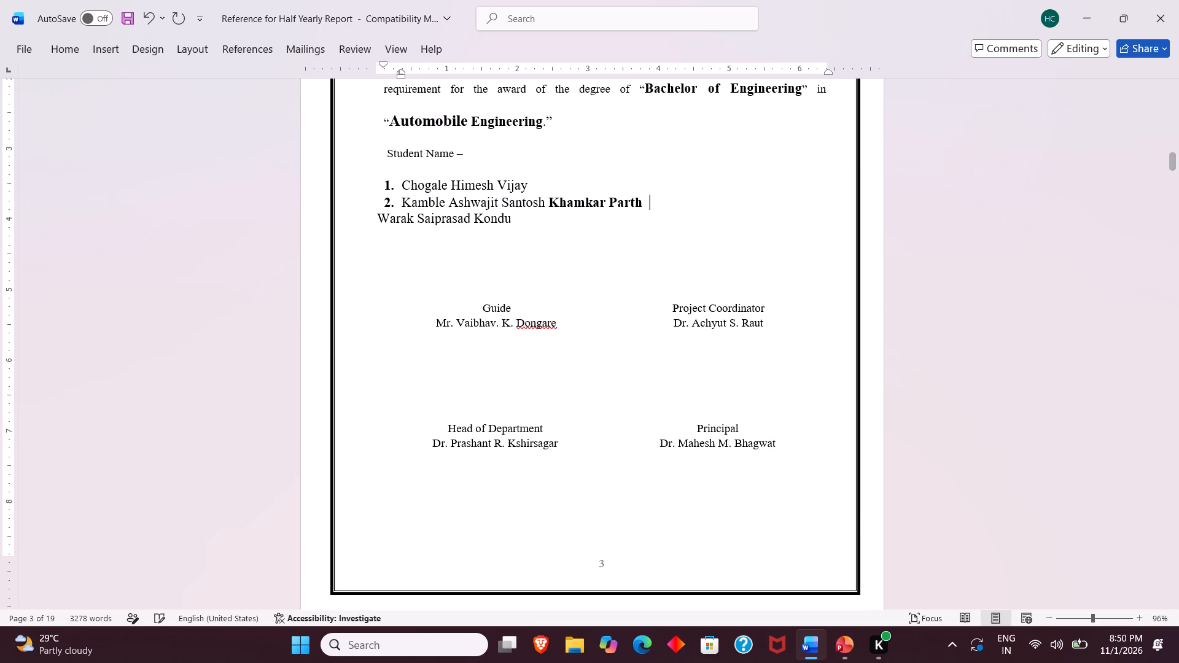
key(BackSpace)
key(BackSpace)
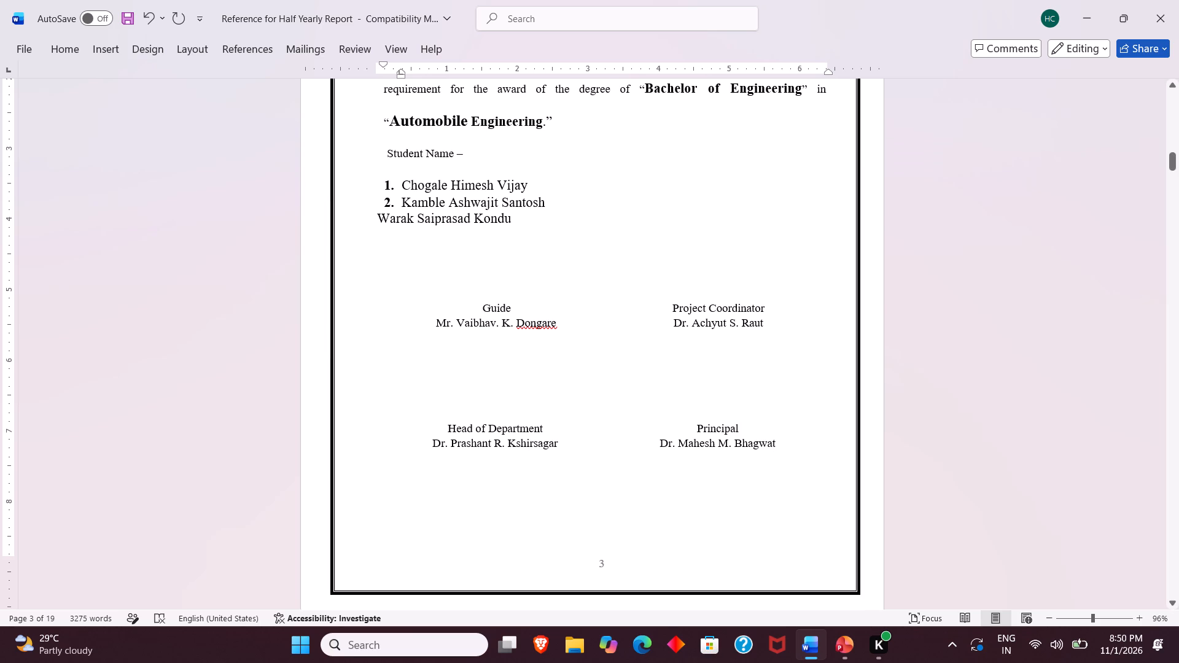
Turn the third student's name into item 3 of the certificate's numbered student list.
click(380, 216)
key(BackSpace)
key(Return)
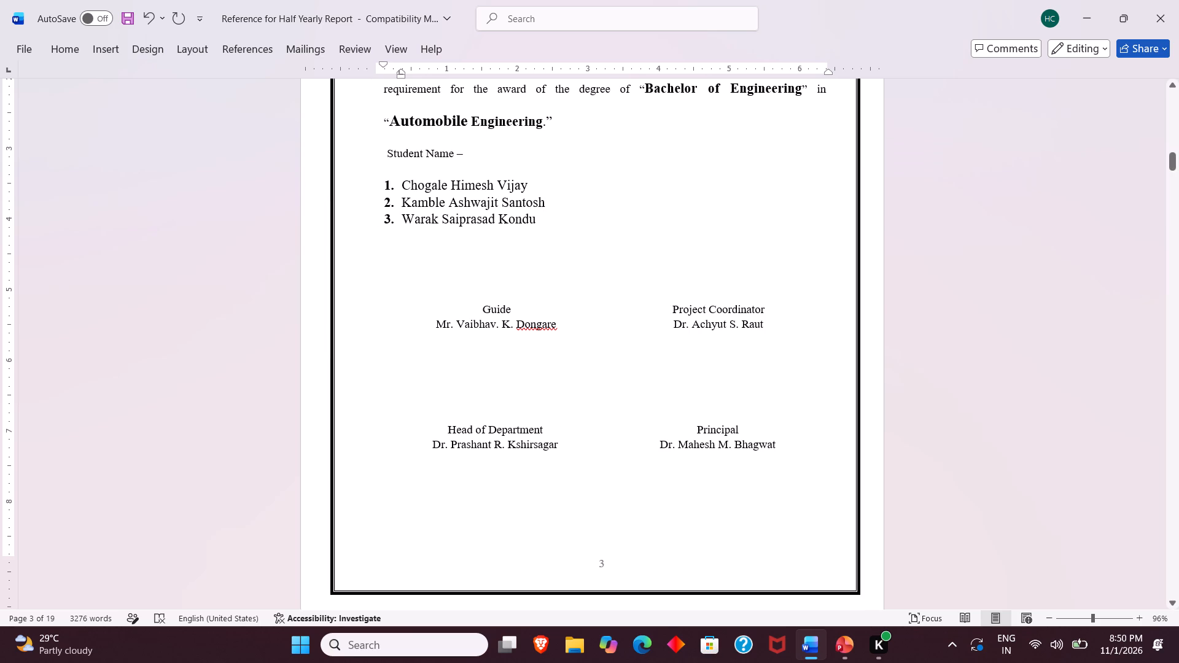
Make the three student names in the certificate list bold.
drag(533, 223, 411, 171)
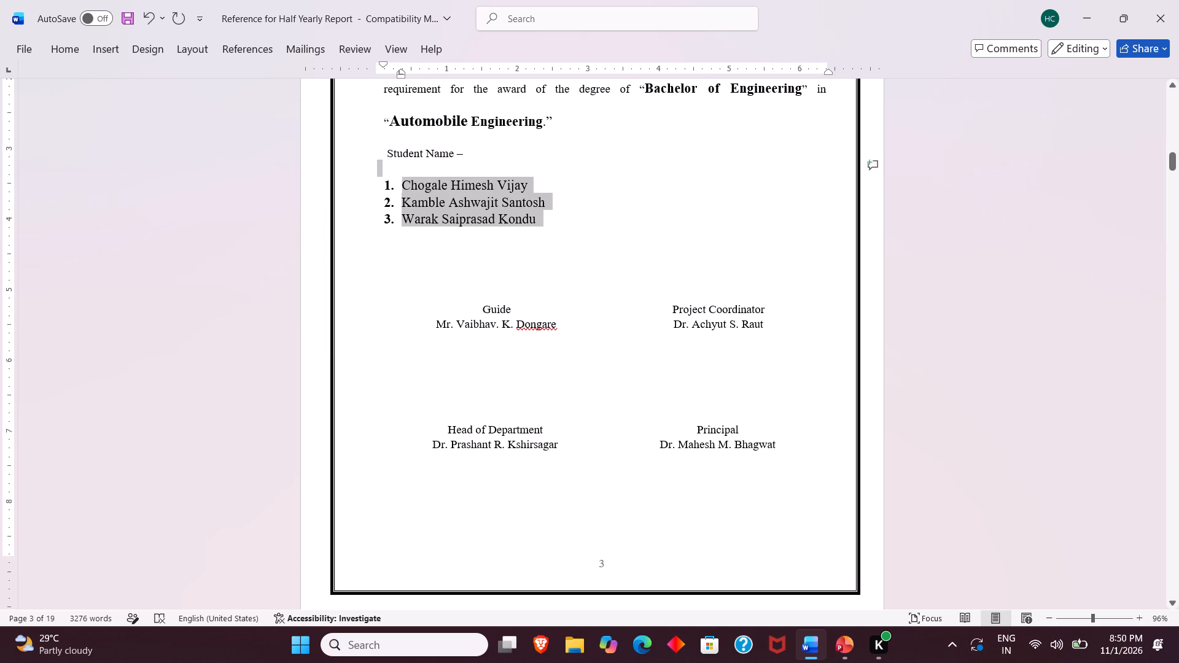
drag(411, 171, 406, 180)
click(414, 156)
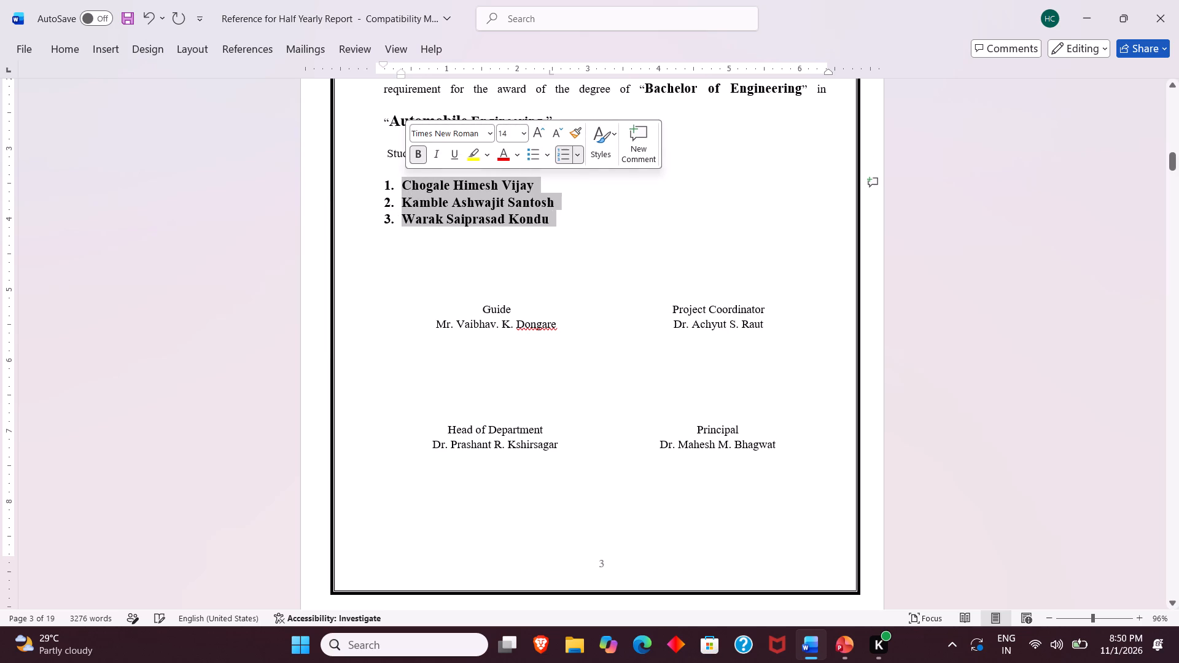
click(421, 260)
Check the guide details on the second title page against the certificate's text and signature block.
scroll(418, 260, up, 1)
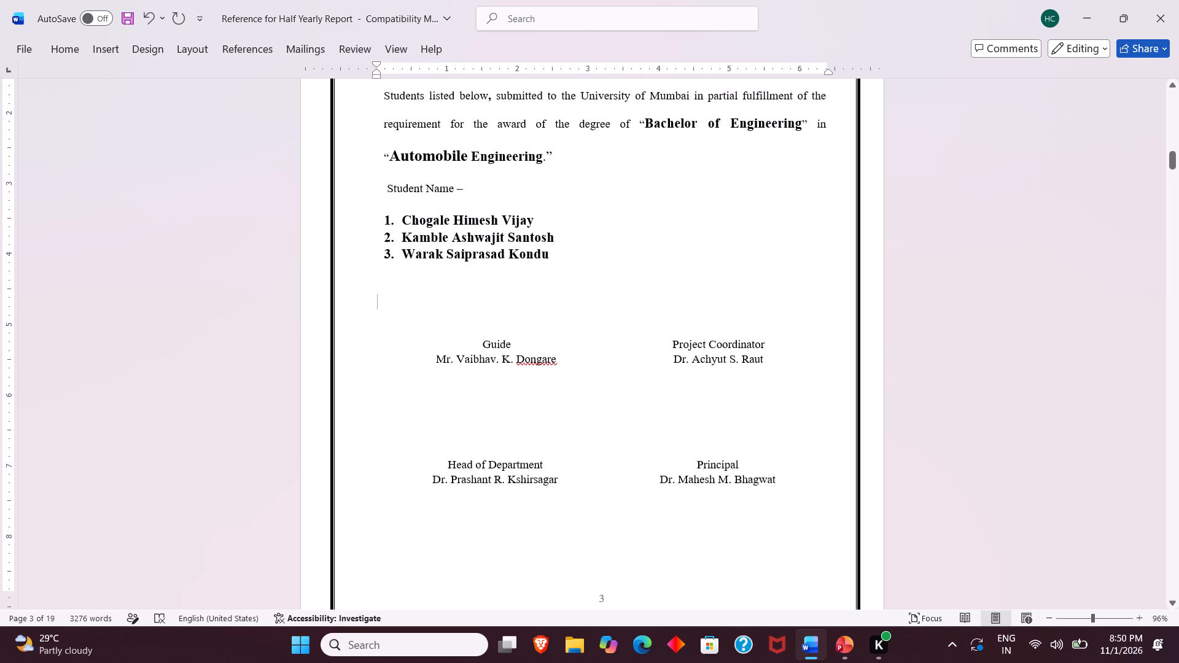
scroll(583, 325, up, 9)
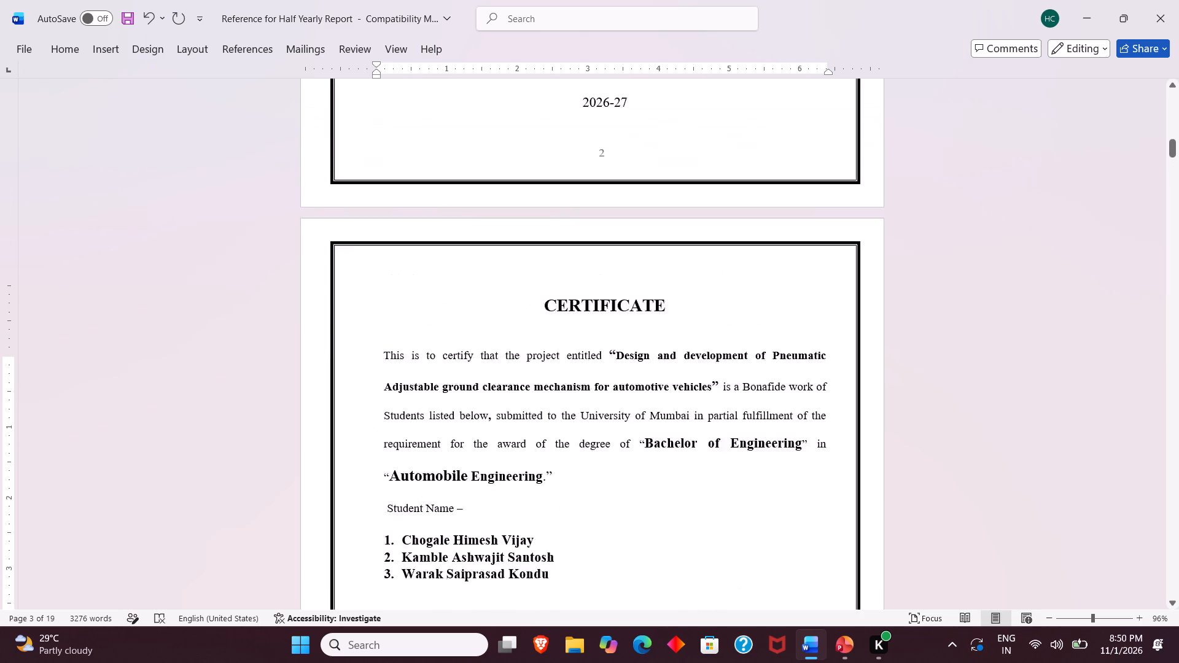
scroll(581, 318, up, 8)
scroll(579, 318, down, 4)
scroll(579, 318, up, 7)
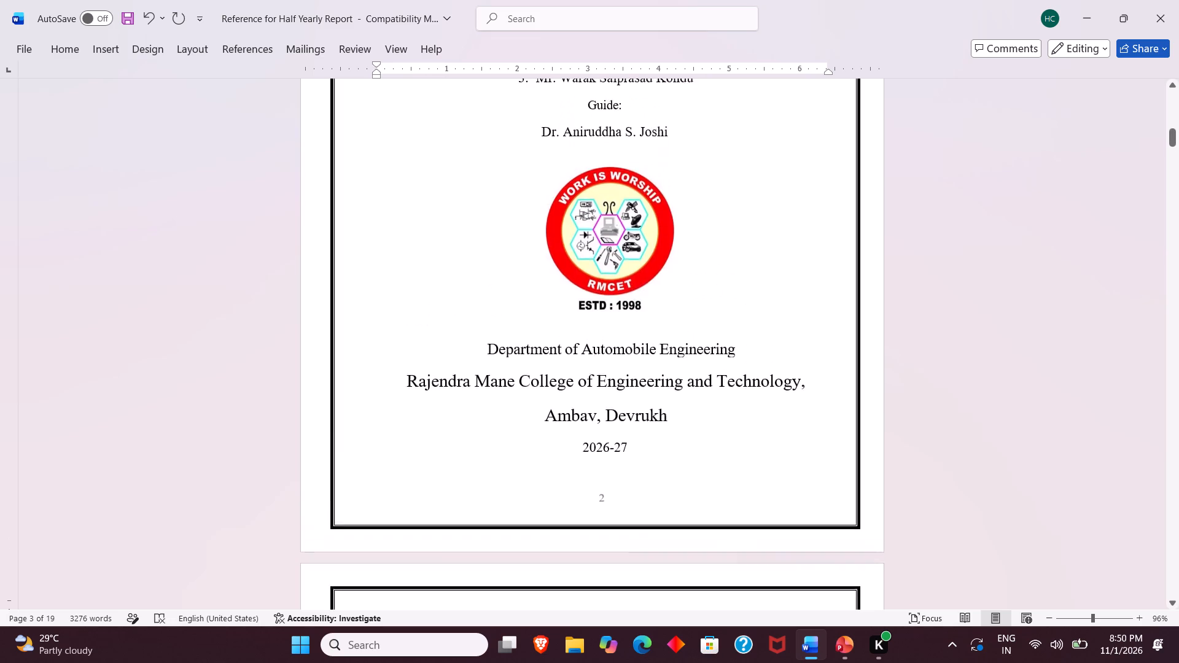
scroll(579, 318, up, 5)
drag(667, 339, 562, 348)
scroll(562, 348, down, 14)
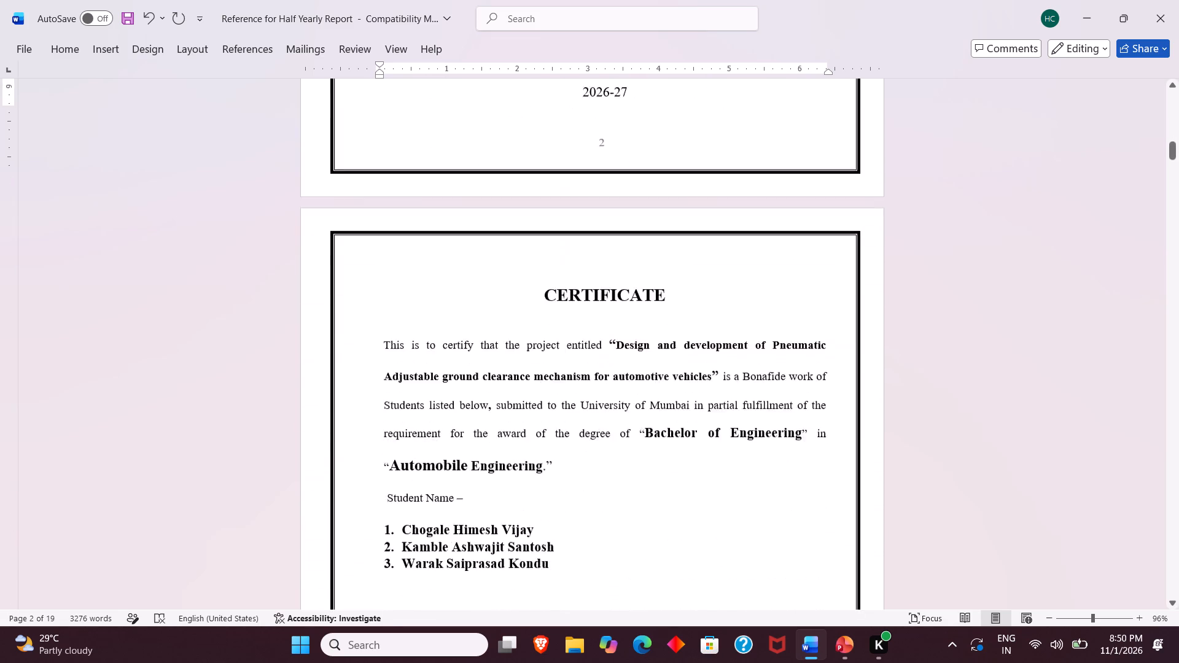
scroll(567, 394, down, 11)
Replace the Project Coordinator's name on the certificate with a copy of the name currently under Guide.
click(565, 394)
drag(562, 362, 473, 355)
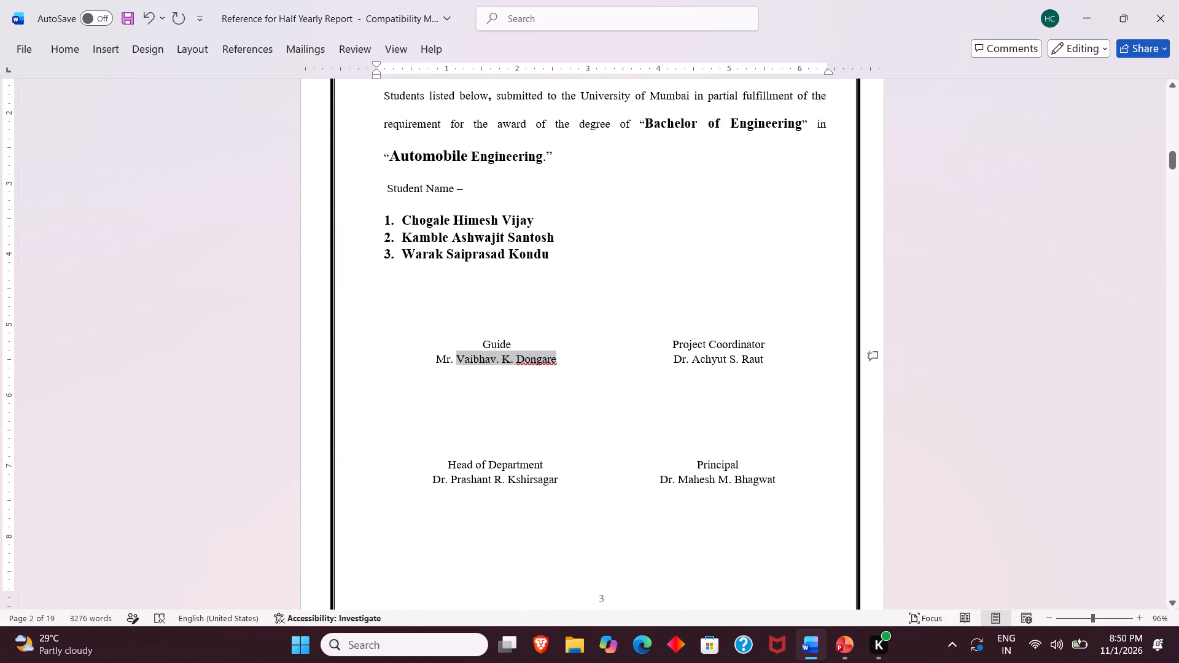
drag(473, 355, 442, 359)
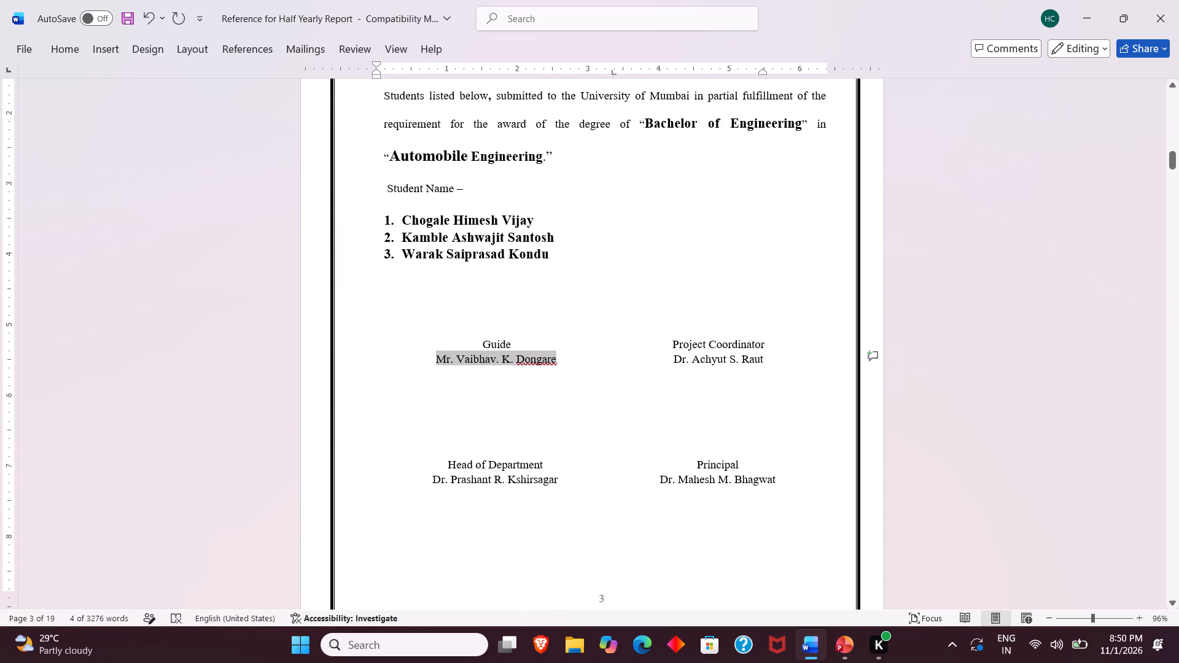
key(ctrl+c)
click(755, 359)
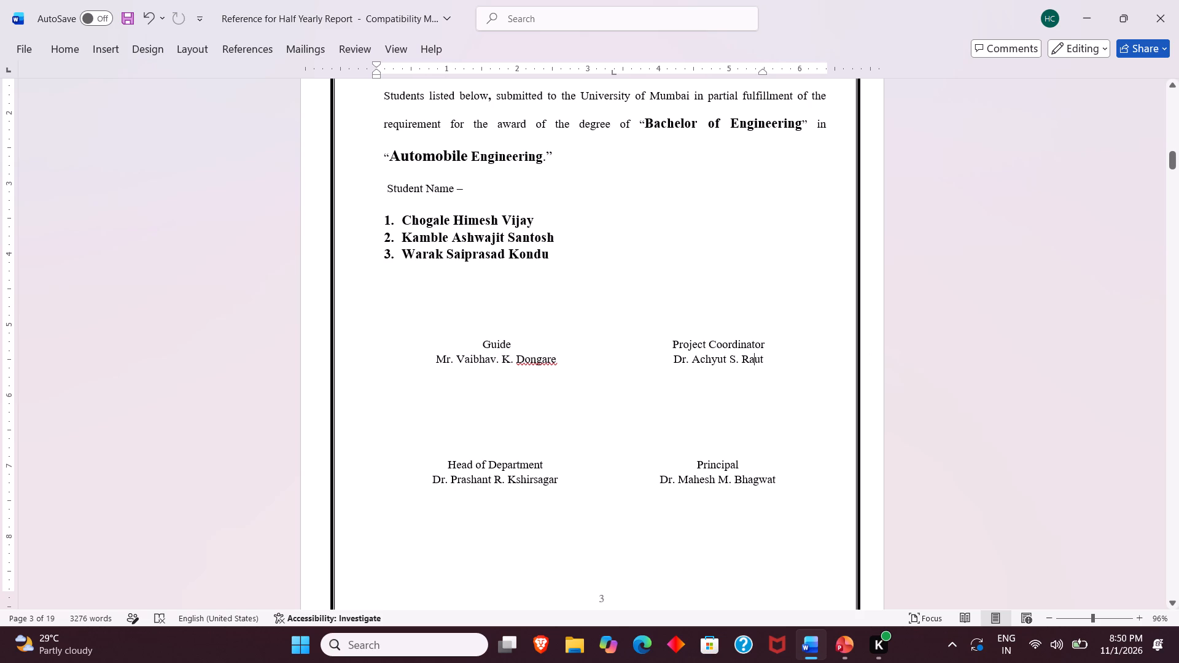
drag(763, 362, 677, 359)
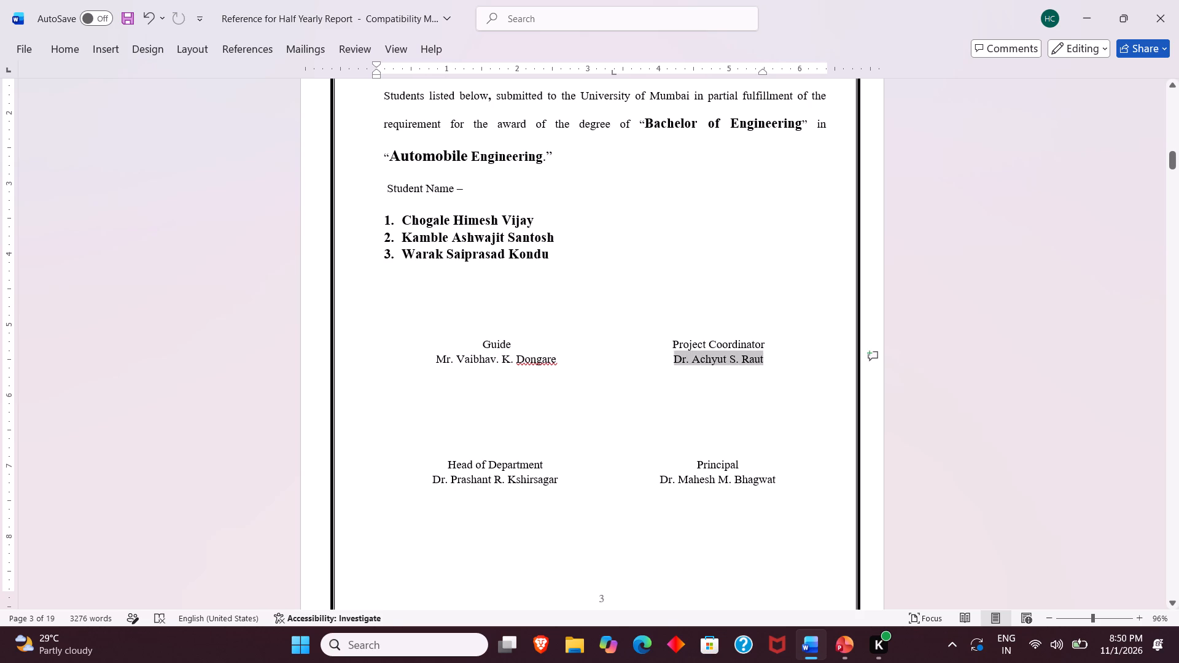
drag(677, 359, 676, 359)
key(ctrl+v)
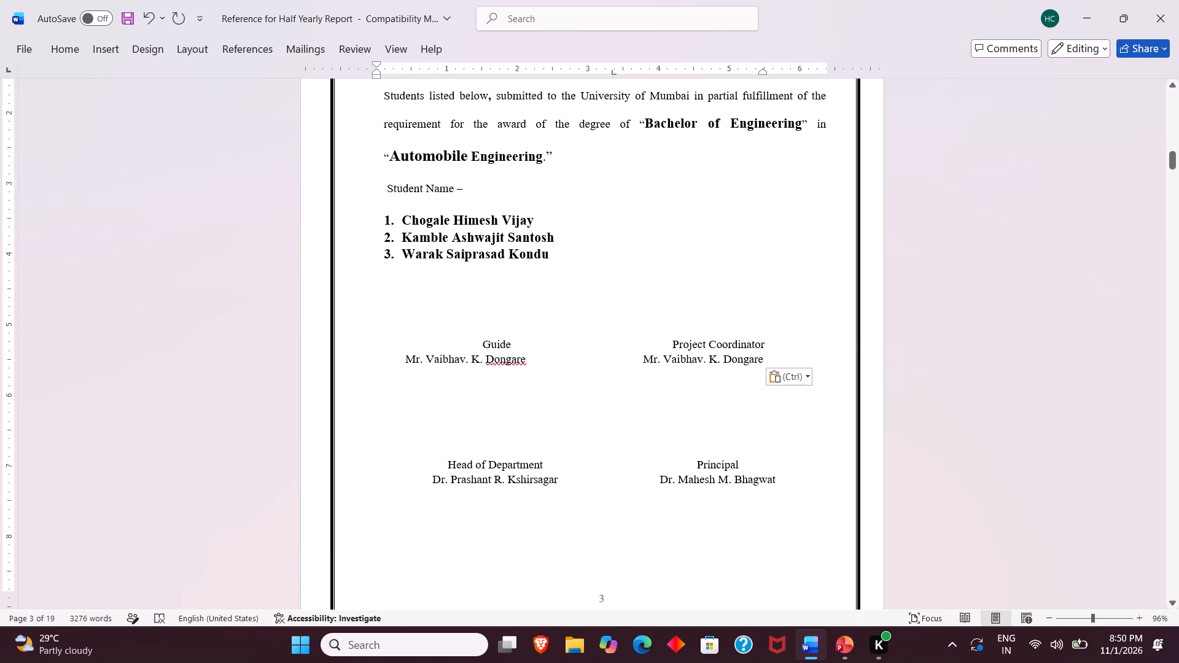
Replace the name under Guide on the certificate with the guide's name from the second title page.
drag(527, 363, 408, 363)
scroll(423, 361, up, 2)
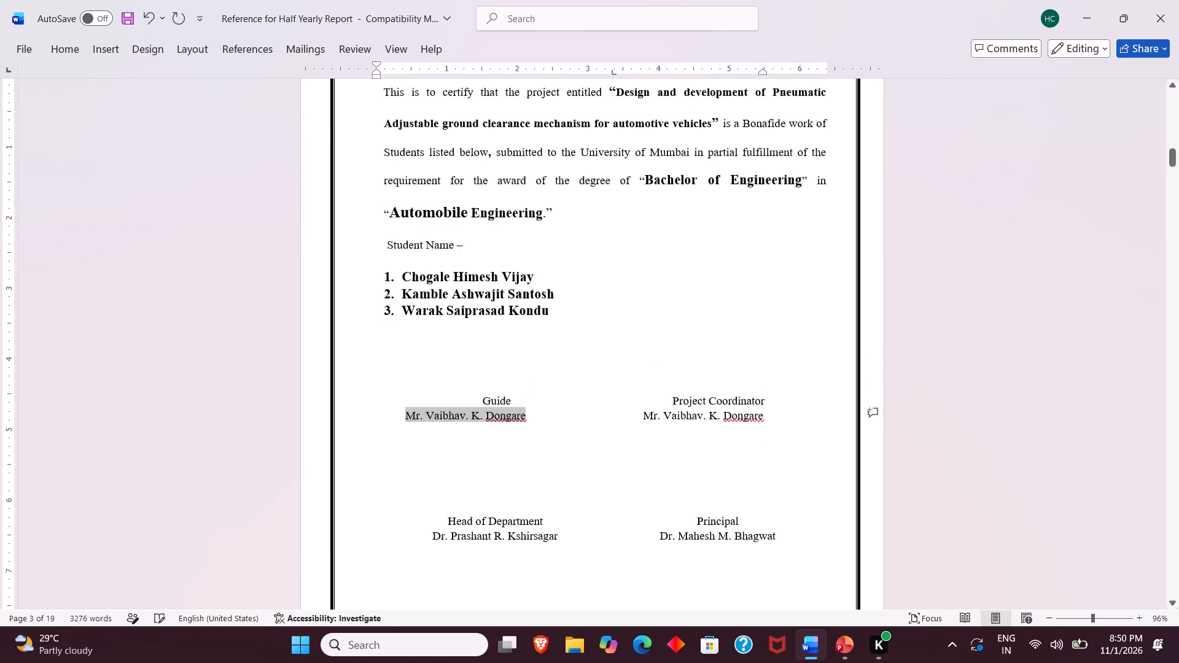
scroll(423, 361, up, 13)
scroll(696, 274, up, 8)
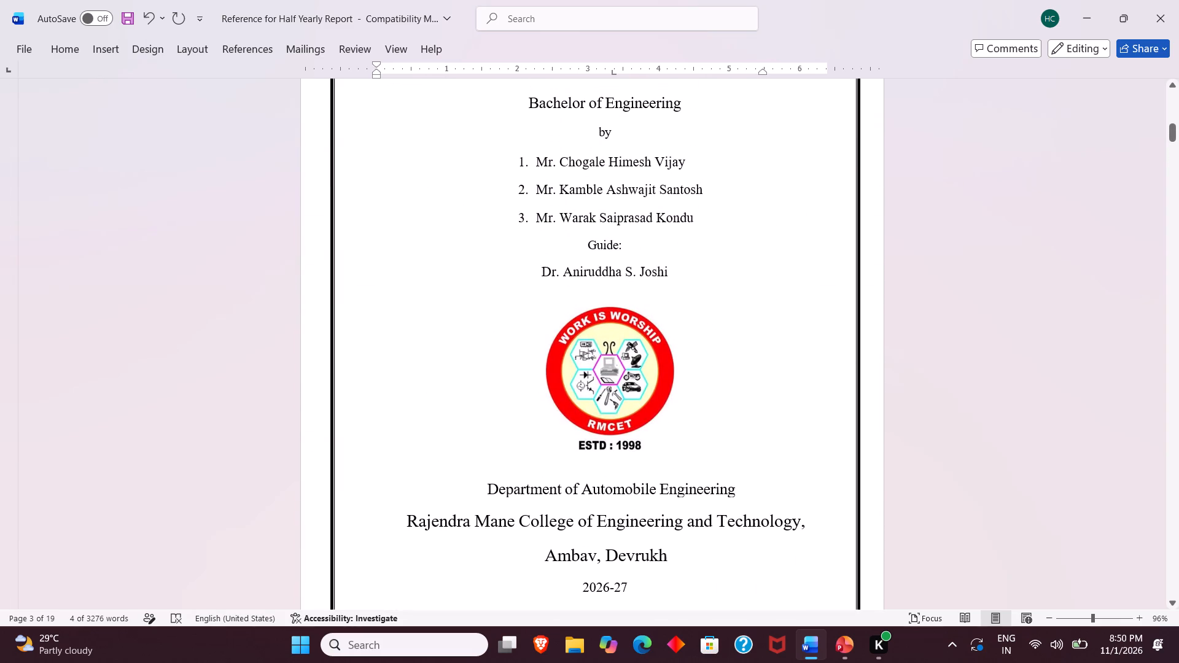
Replace the name under Guide on the certificate with the guide's name copied from the second title page.
drag(678, 273, 551, 277)
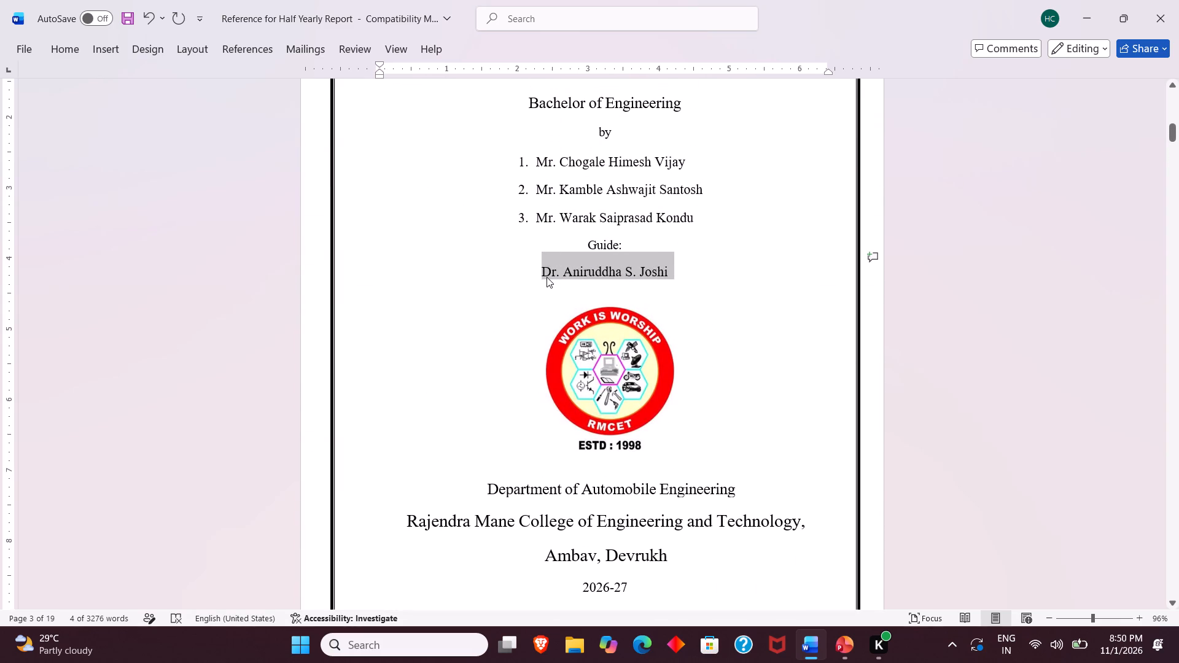
key(ctrl+c)
scroll(554, 355, down, 20)
scroll(554, 355, down, 2)
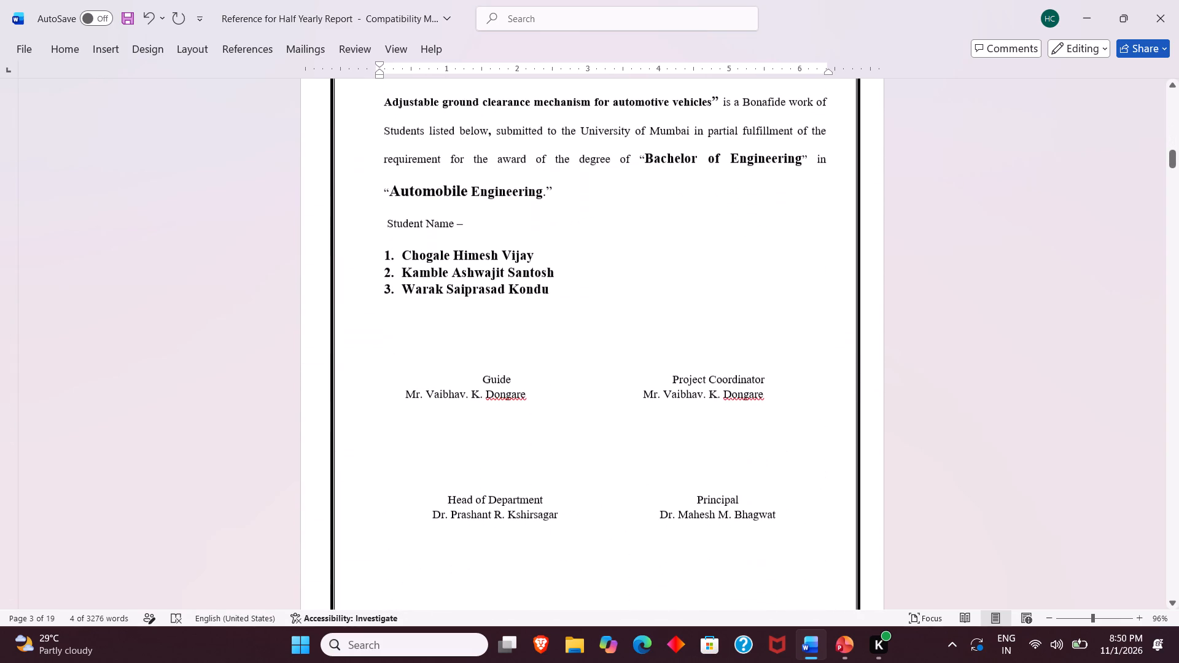
click(525, 405)
triple_click(531, 394)
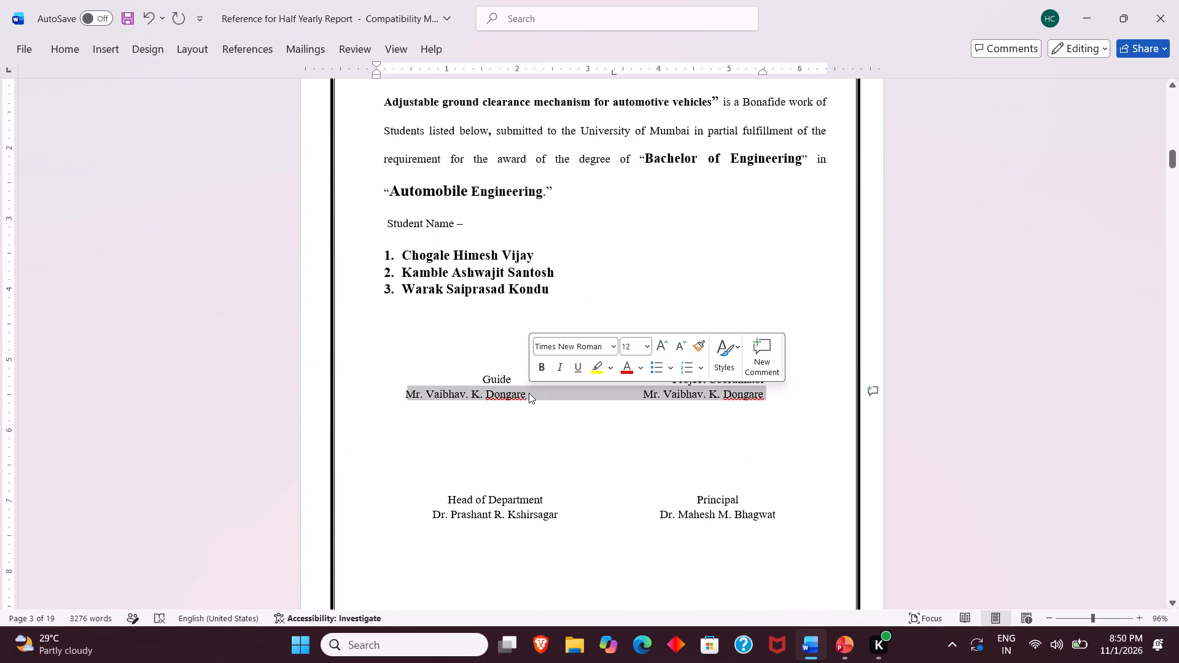
click(529, 393)
drag(529, 393, 399, 397)
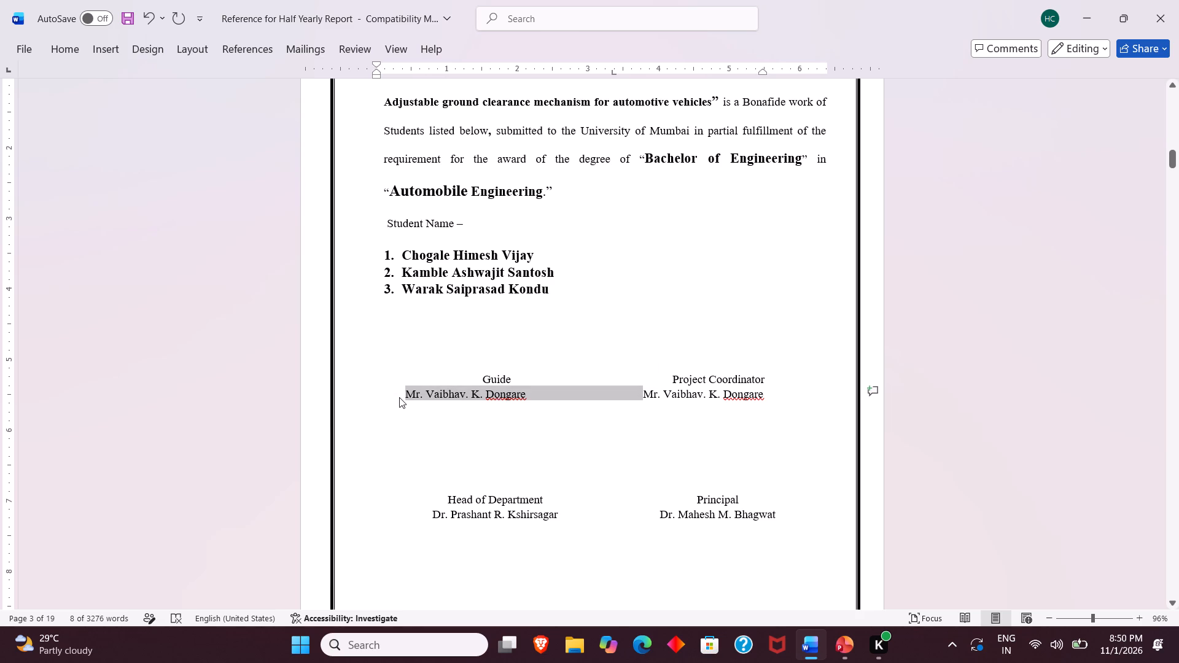
key(ctrl+v)
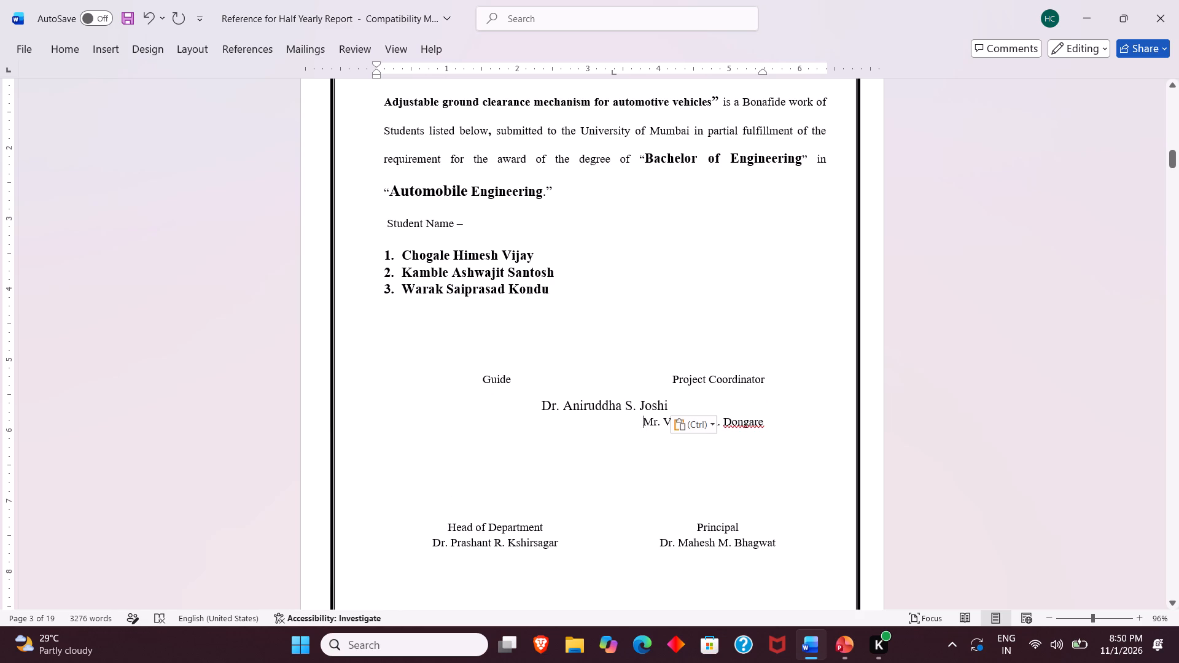
key(ctrl+z)
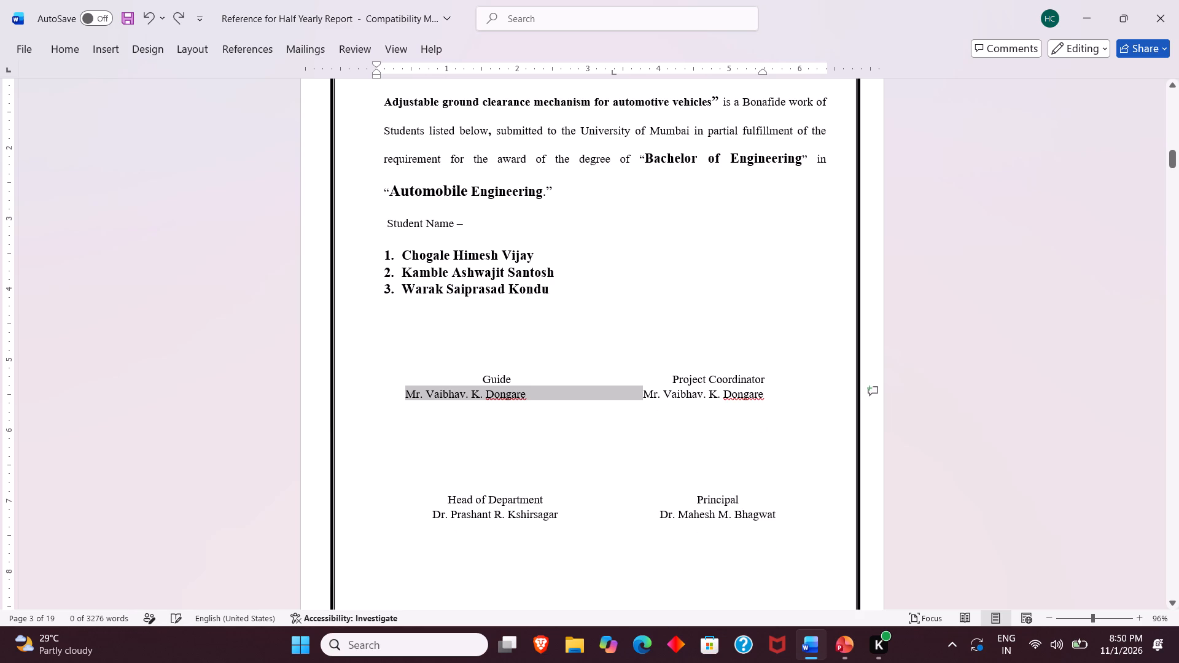
drag(574, 405, 562, 402)
drag(525, 394, 408, 392)
click(521, 381)
drag(524, 394, 405, 386)
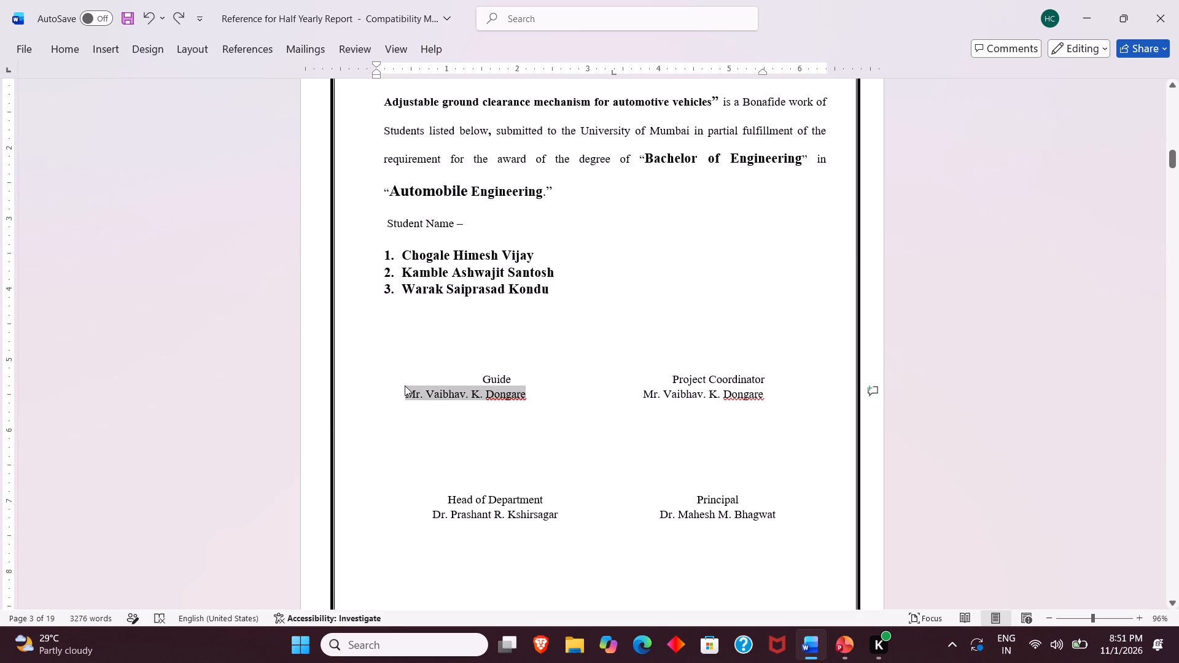
key(ctrl+v)
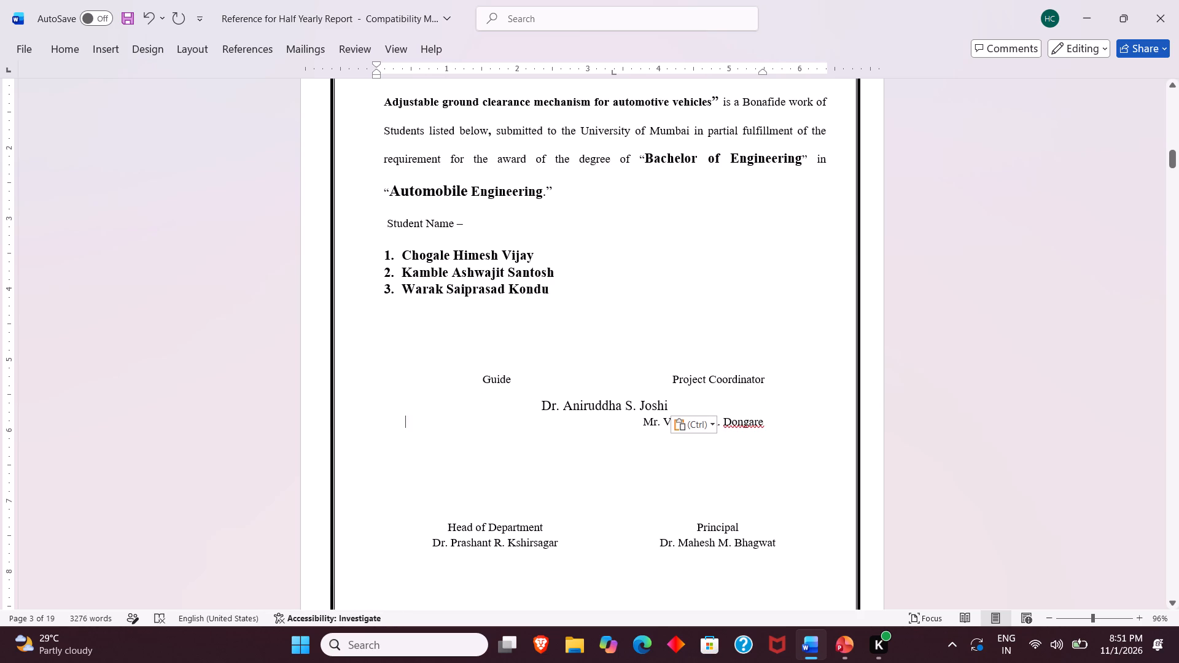
Join the guide's and Project Coordinator's names on one line and space them apart with blanks beneath their headings.
key(BackSpace)
key(BackSpace)
key(BackSpace)
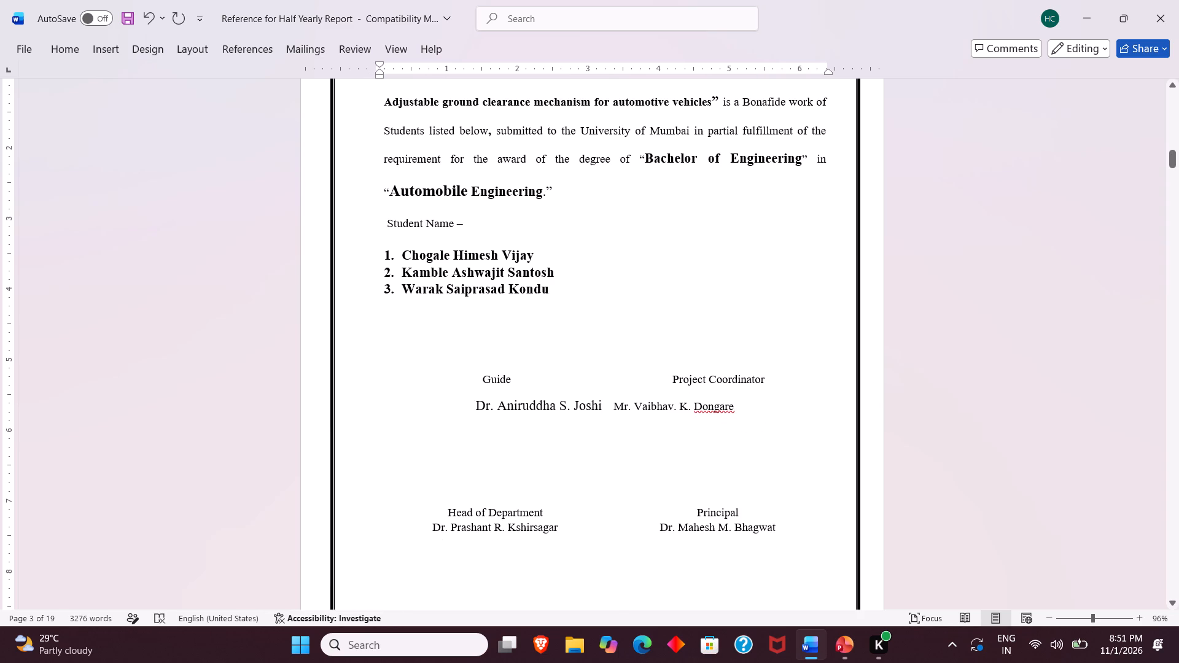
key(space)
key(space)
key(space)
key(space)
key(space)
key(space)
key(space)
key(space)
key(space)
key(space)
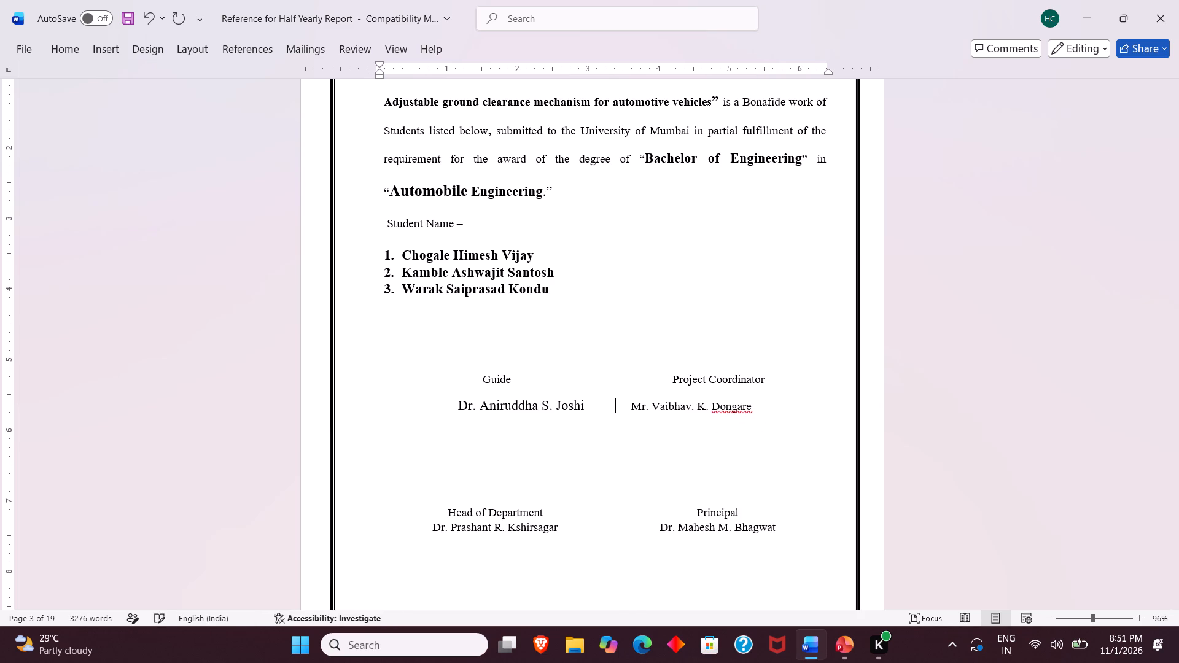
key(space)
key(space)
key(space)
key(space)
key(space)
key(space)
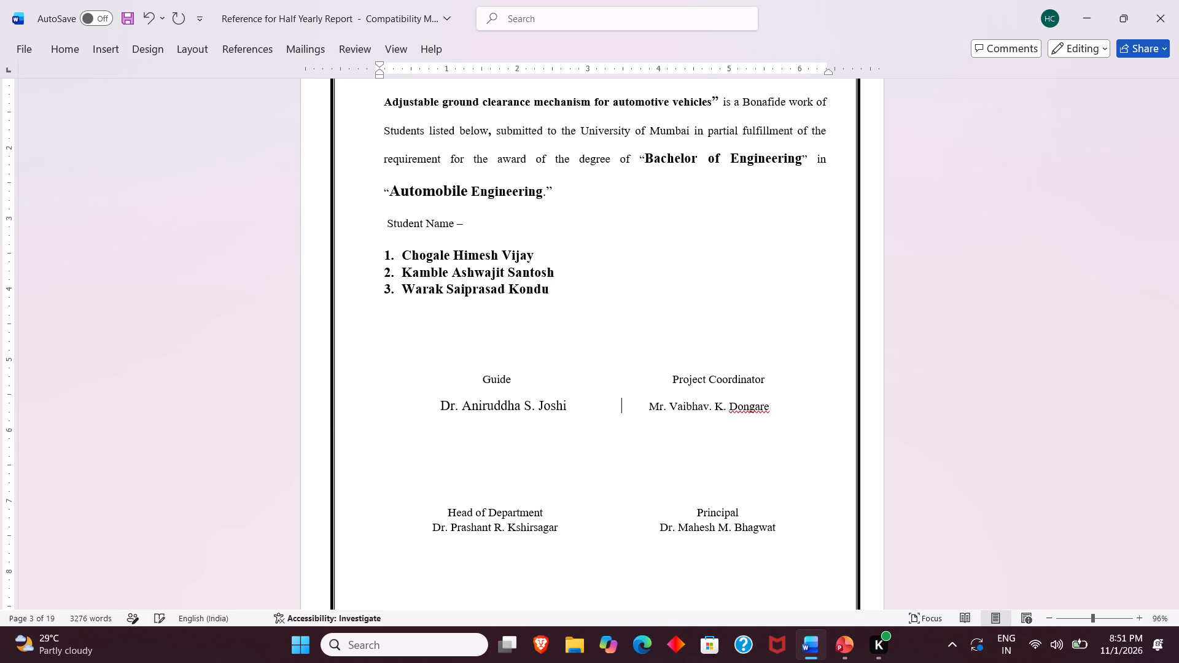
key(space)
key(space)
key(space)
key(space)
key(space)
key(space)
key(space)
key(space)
Replace the tab gap before the Guide heading with spaces, placing the heading above the guide's name.
click(481, 382)
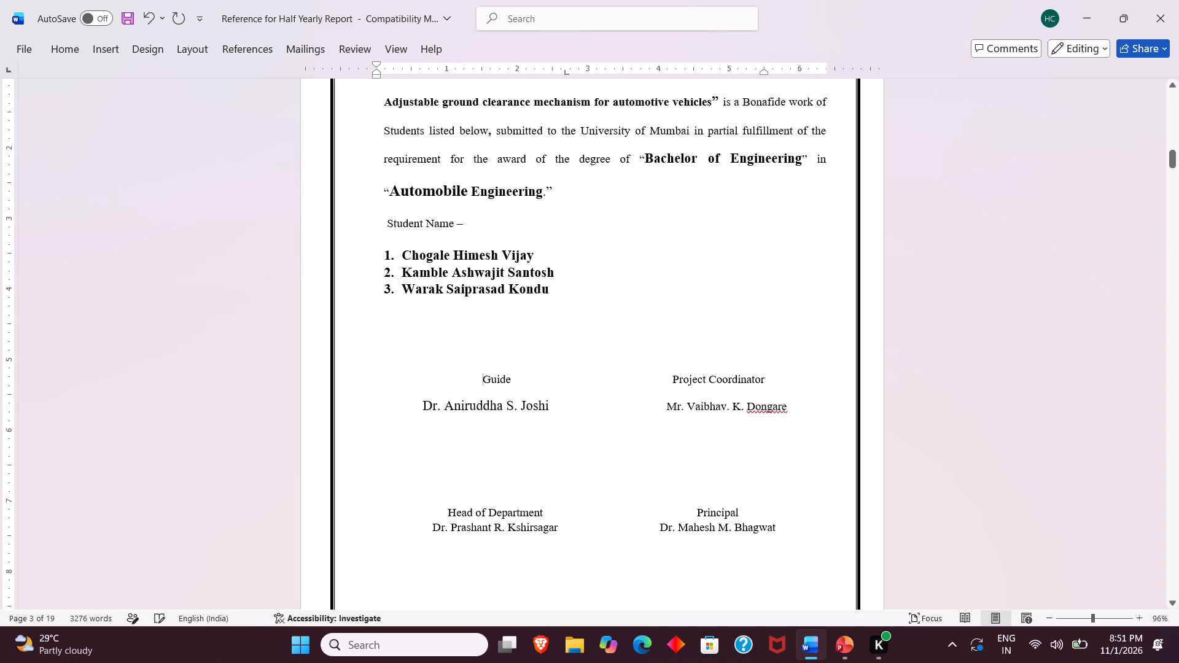
key(BackSpace)
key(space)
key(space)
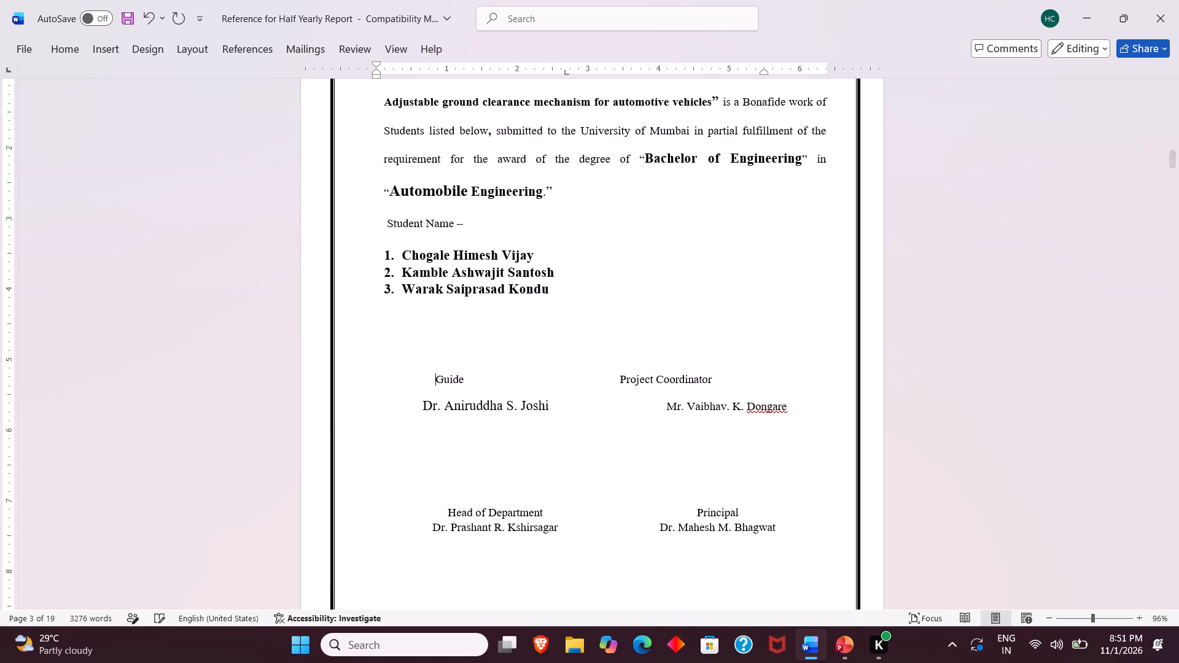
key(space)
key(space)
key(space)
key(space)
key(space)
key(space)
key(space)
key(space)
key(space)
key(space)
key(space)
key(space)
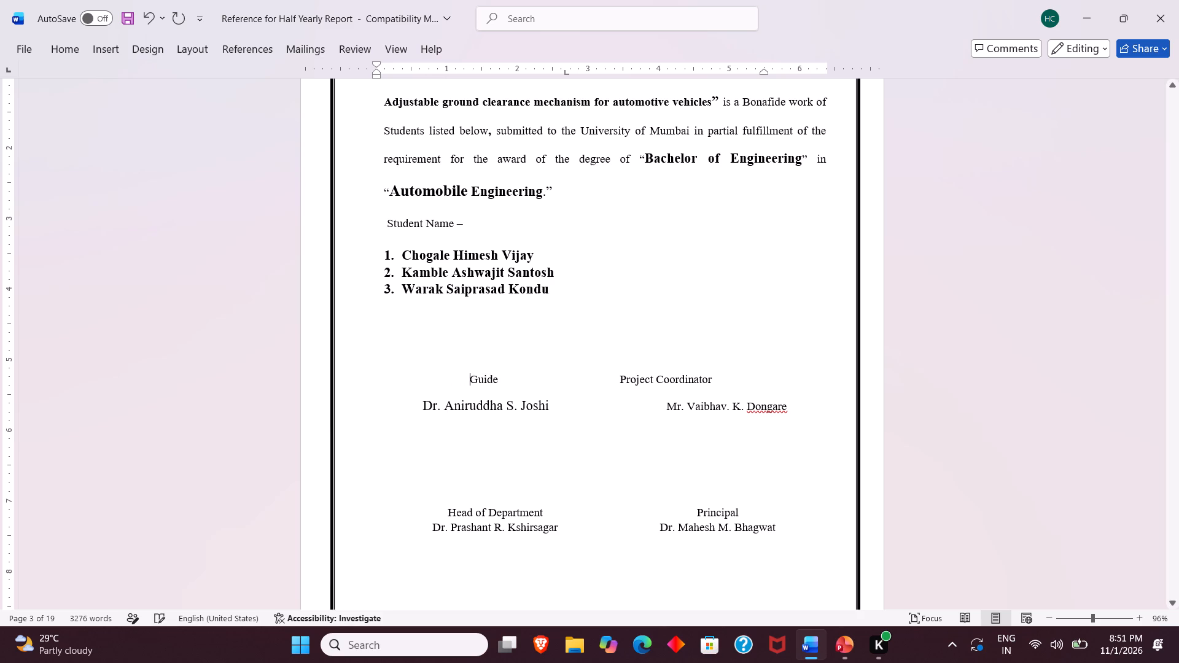
Widen the gap between the Guide and Project Coordinator headings with extra spaces.
click(610, 379)
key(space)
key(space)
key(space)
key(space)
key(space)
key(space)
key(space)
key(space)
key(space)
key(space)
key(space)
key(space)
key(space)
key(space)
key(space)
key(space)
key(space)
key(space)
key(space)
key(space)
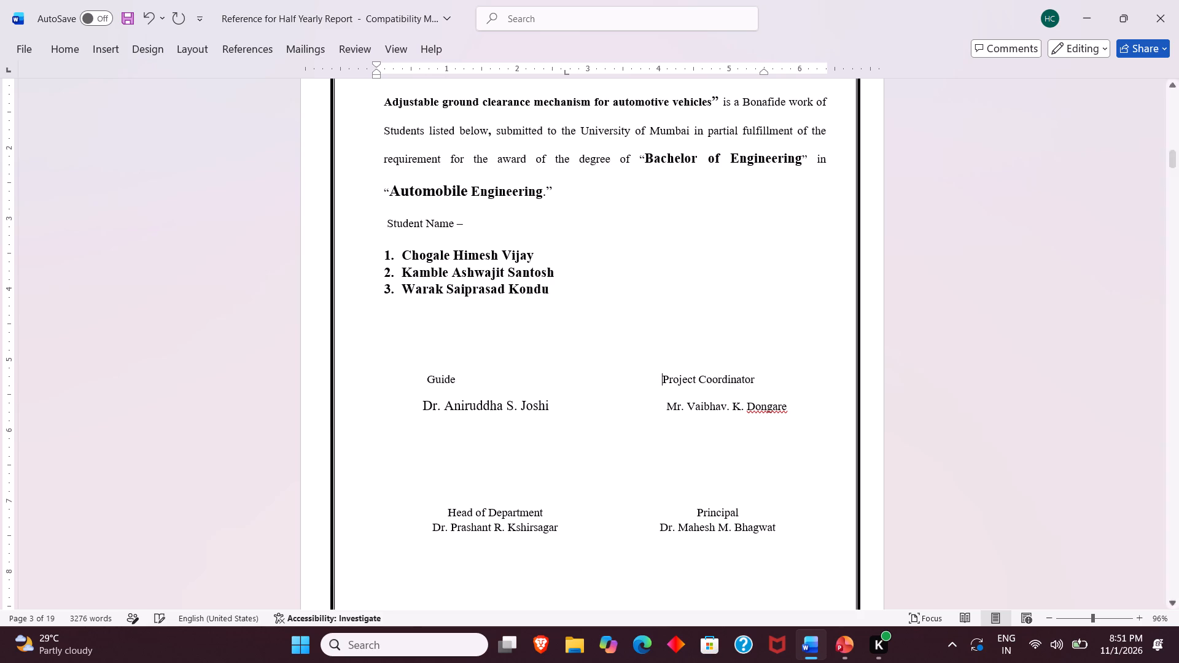
Remove surplus spaces before Project Coordinator so both headings fit on one line with a narrower gap.
key(BackSpace)
key(BackSpace)
key(BackSpace)
key(BackSpace)
key(BackSpace)
key(BackSpace)
key(BackSpace)
key(BackSpace)
key(BackSpace)
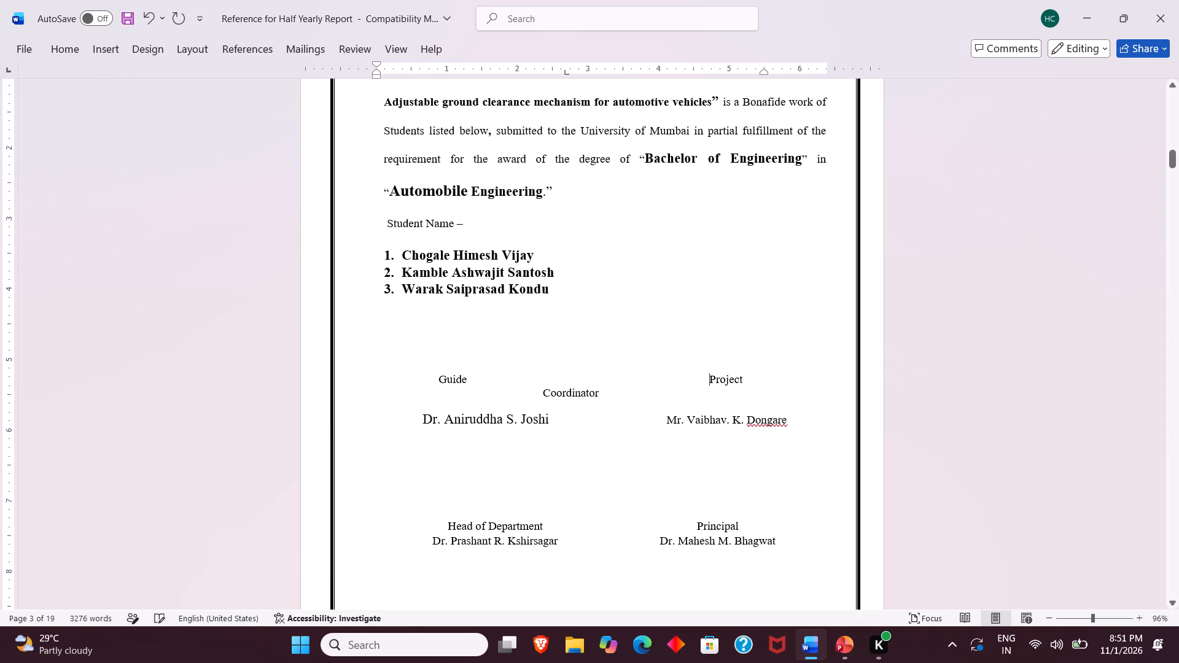
key(BackSpace)
key(BackSpace)
key(BackSpace)
key(BackSpace)
key(BackSpace)
key(BackSpace)
key(BackSpace)
key(BackSpace)
key(BackSpace)
key(BackSpace)
key(BackSpace)
key(BackSpace)
key(BackSpace)
key(BackSpace)
key(BackSpace)
key(BackSpace)
key(BackSpace)
key(BackSpace)
key(BackSpace)
key(BackSpace)
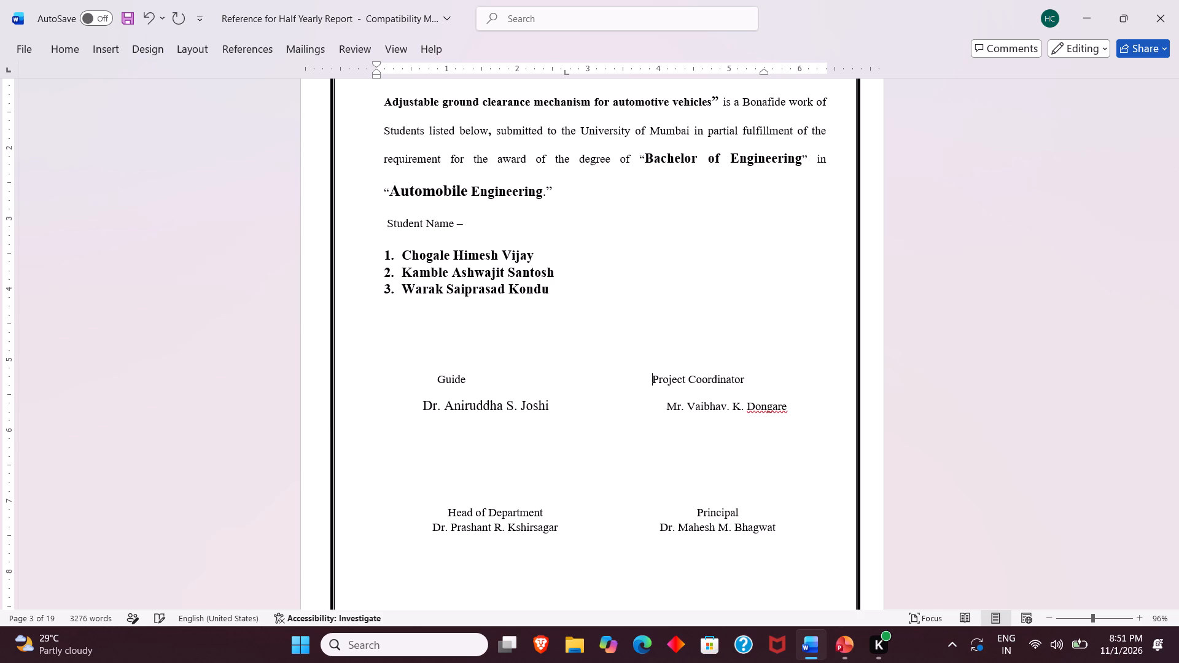
key(BackSpace)
key(BackSpace)
key(BackSpace)
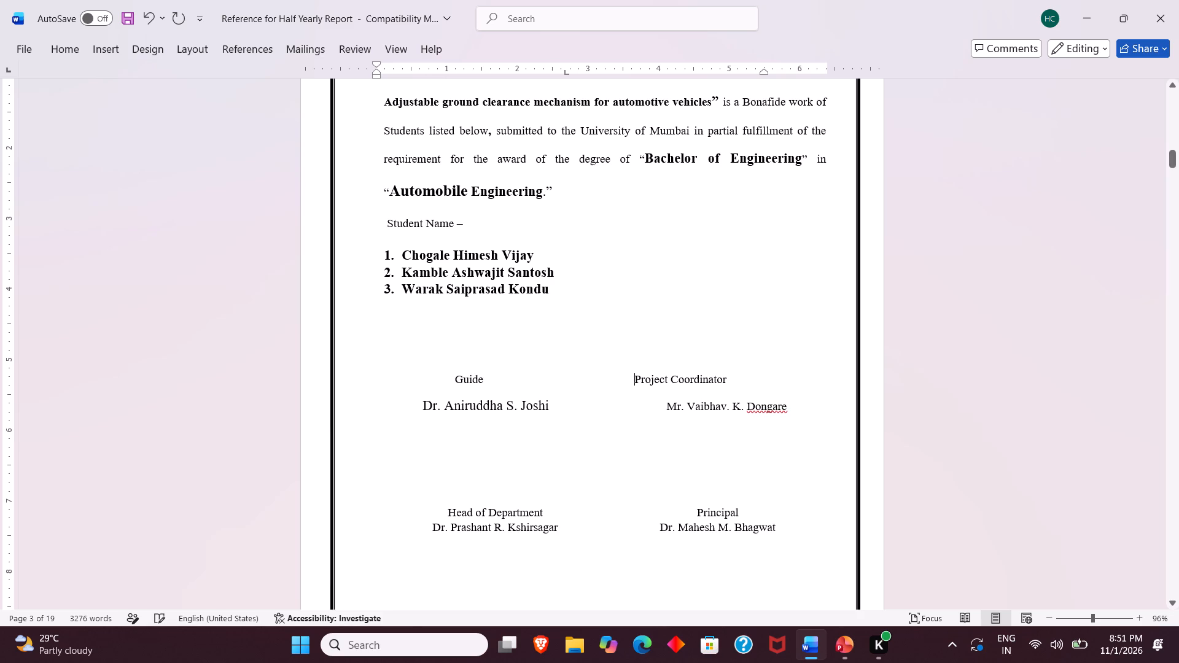
Indent the Guide heading by three more spaces to centre it over the guide's name.
click(443, 384)
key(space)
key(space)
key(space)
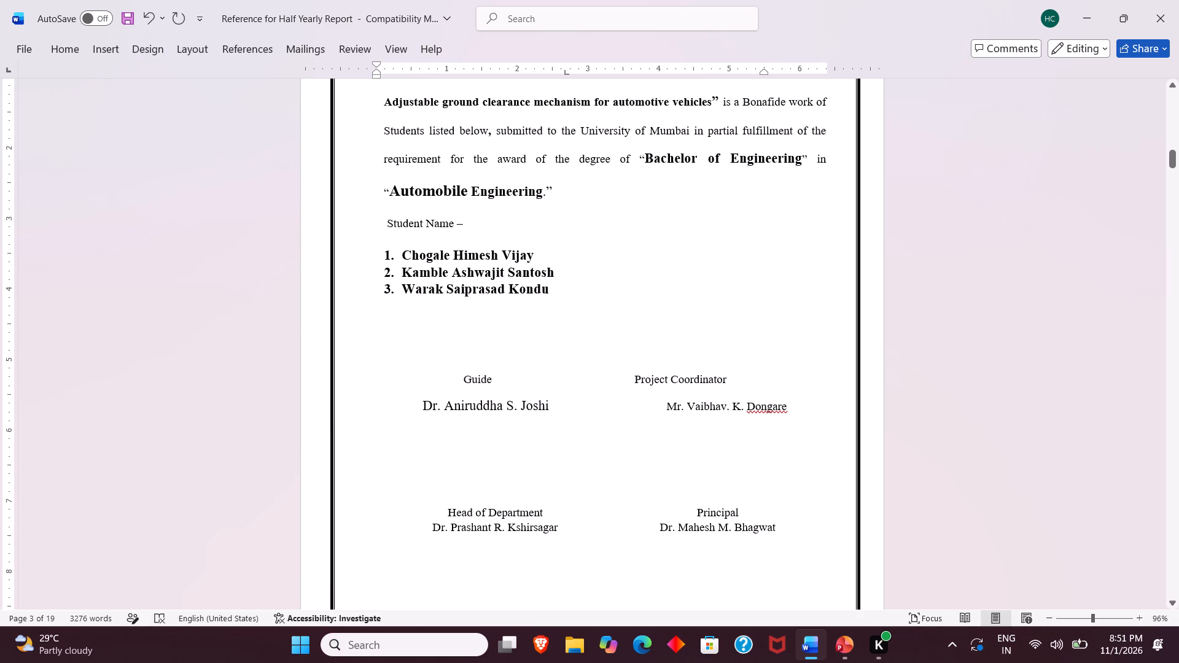
Add spaces before the Project Coordinator heading to move it above the coordinator's name.
click(633, 378)
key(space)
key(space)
click(633, 378)
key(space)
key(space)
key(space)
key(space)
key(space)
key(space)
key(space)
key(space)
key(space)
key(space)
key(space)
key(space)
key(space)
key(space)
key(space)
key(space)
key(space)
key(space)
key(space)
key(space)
click(633, 378)
click(639, 378)
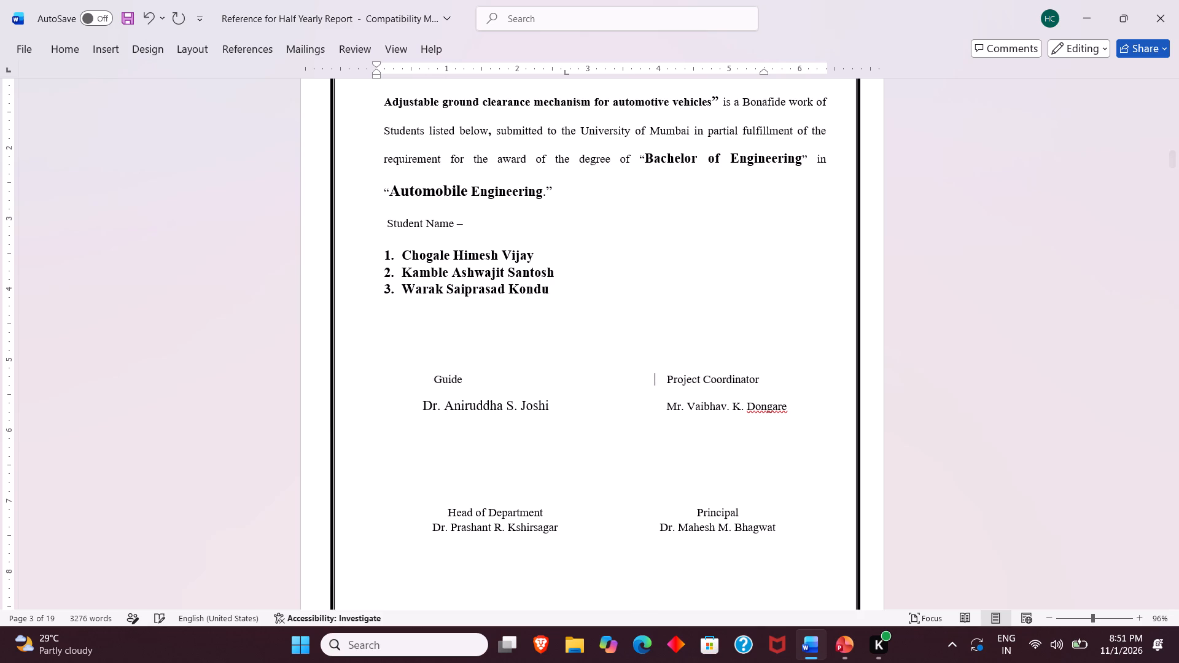
Adjust the spaces before the Guide and Project Coordinator labels to centre them over their names.
key(space)
key(BackSpace)
key(BackSpace)
key(BackSpace)
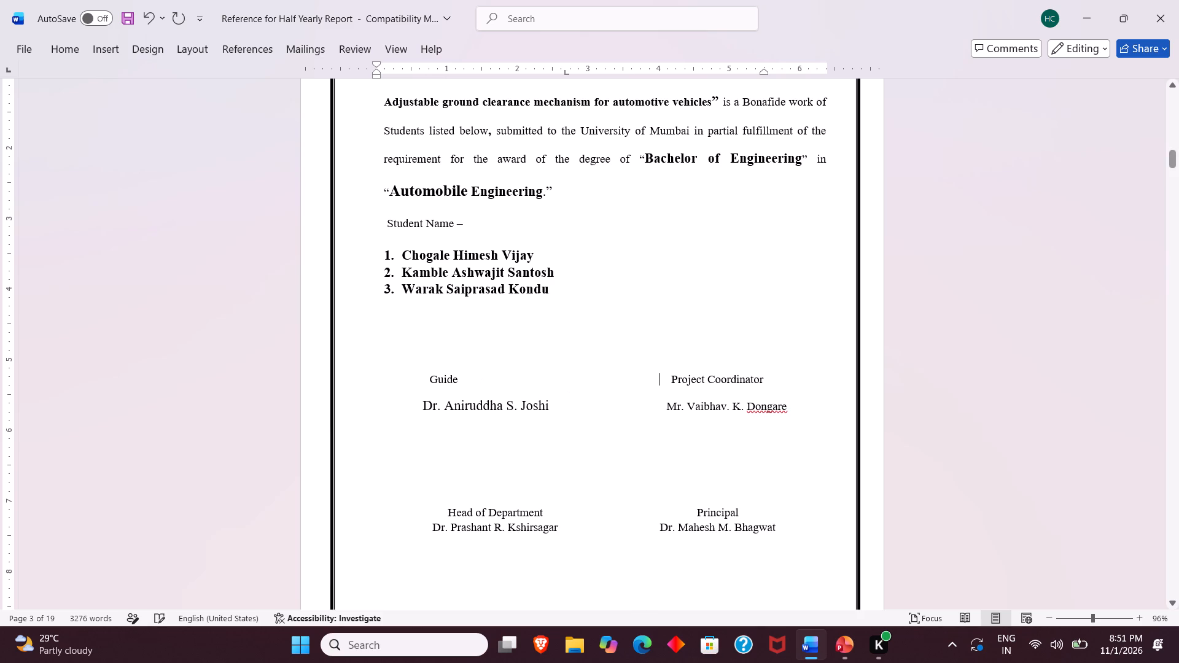
click(431, 380)
key(BackSpace)
key(space)
key(space)
key(space)
key(space)
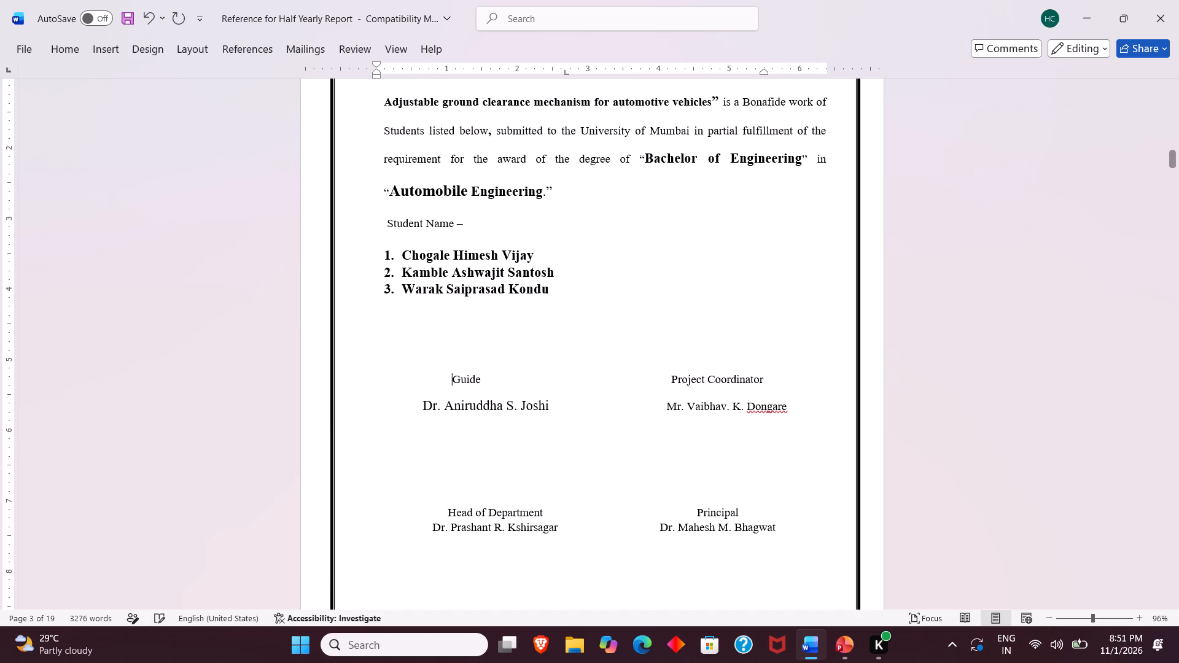
key(space)
key(space)
key(space)
key(space)
Insert two blank lines above the Guide and Project Coordinator row on the certificate.
scroll(564, 506, up, 2)
scroll(555, 498, down, 7)
scroll(552, 498, up, 4)
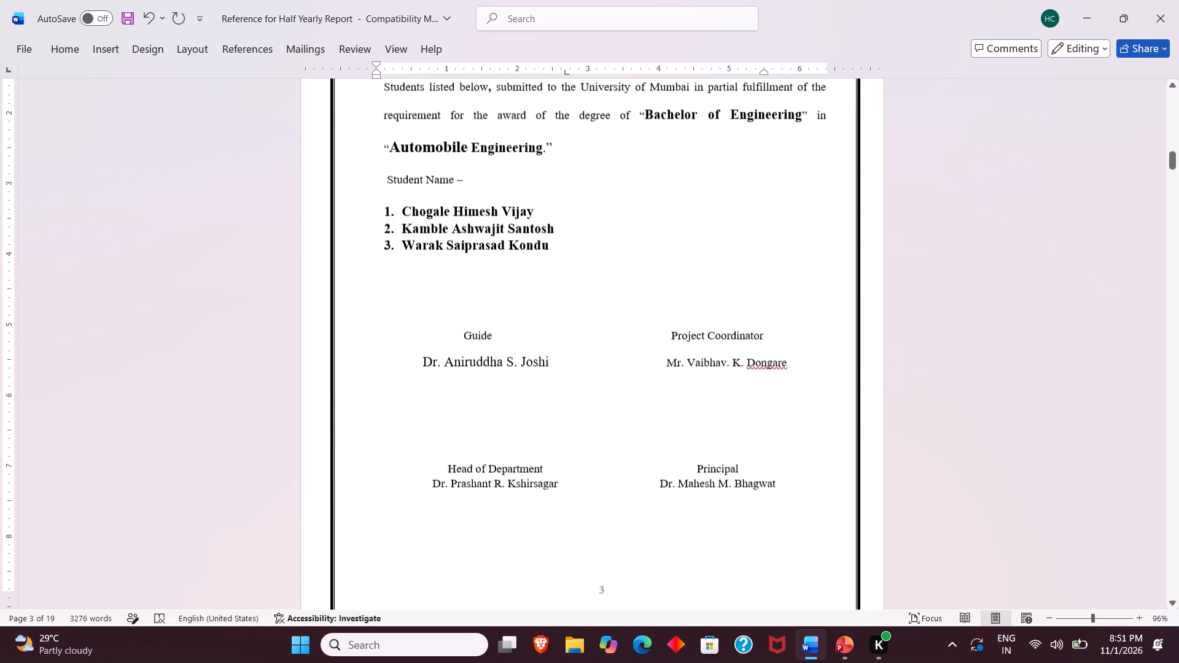
click(434, 312)
key(Return)
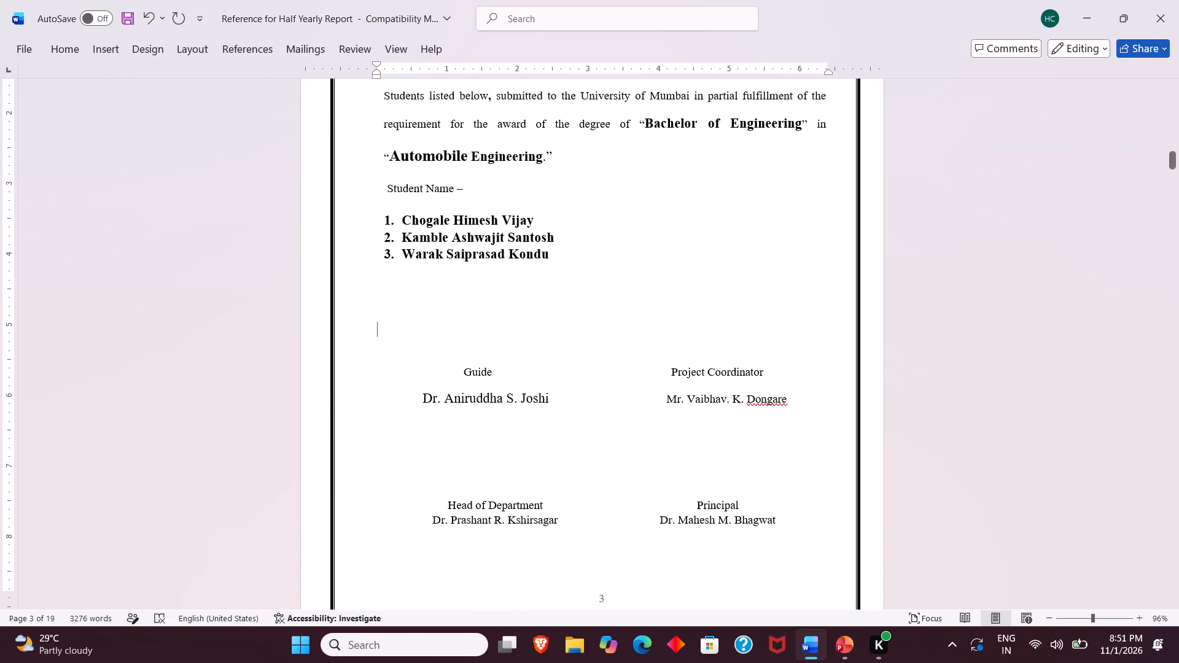
key(Return)
key(Return)
scroll(432, 312, up, 1)
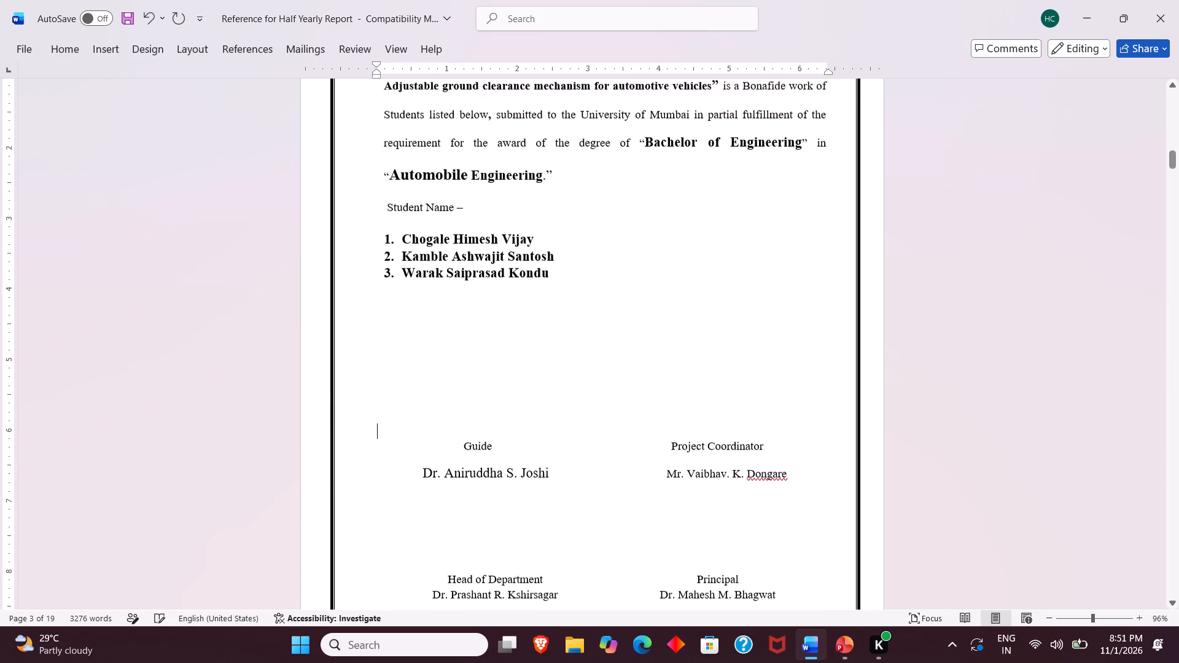
scroll(432, 312, down, 6)
scroll(432, 312, up, 2)
key(BackSpace)
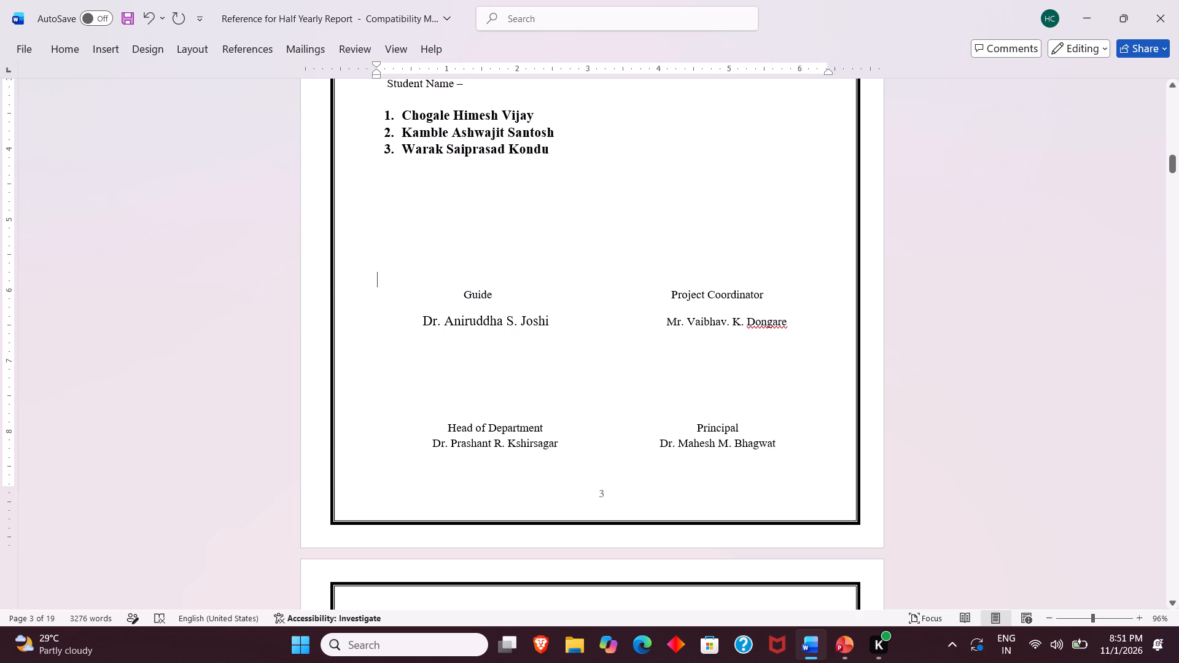
Set the font size of the certificate's whole signature block, from Guide down to the Principal's name, to 12.
drag(565, 320, 456, 291)
click(448, 294)
click(770, 443)
click(771, 443)
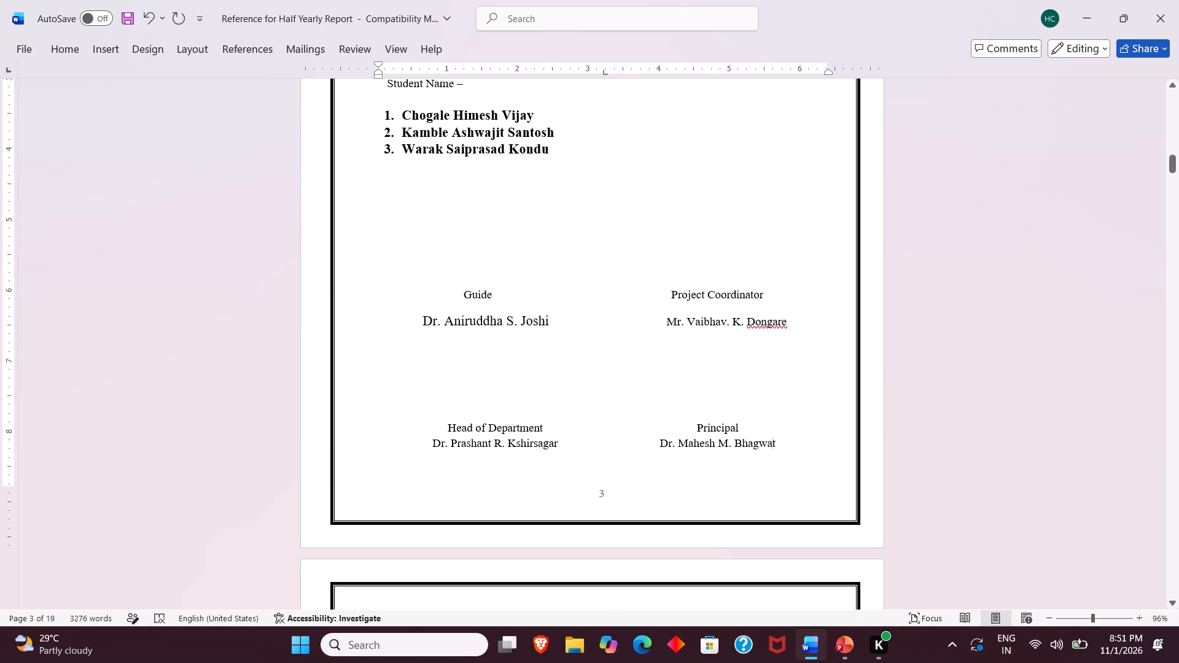
double_click(692, 323)
double_click(731, 443)
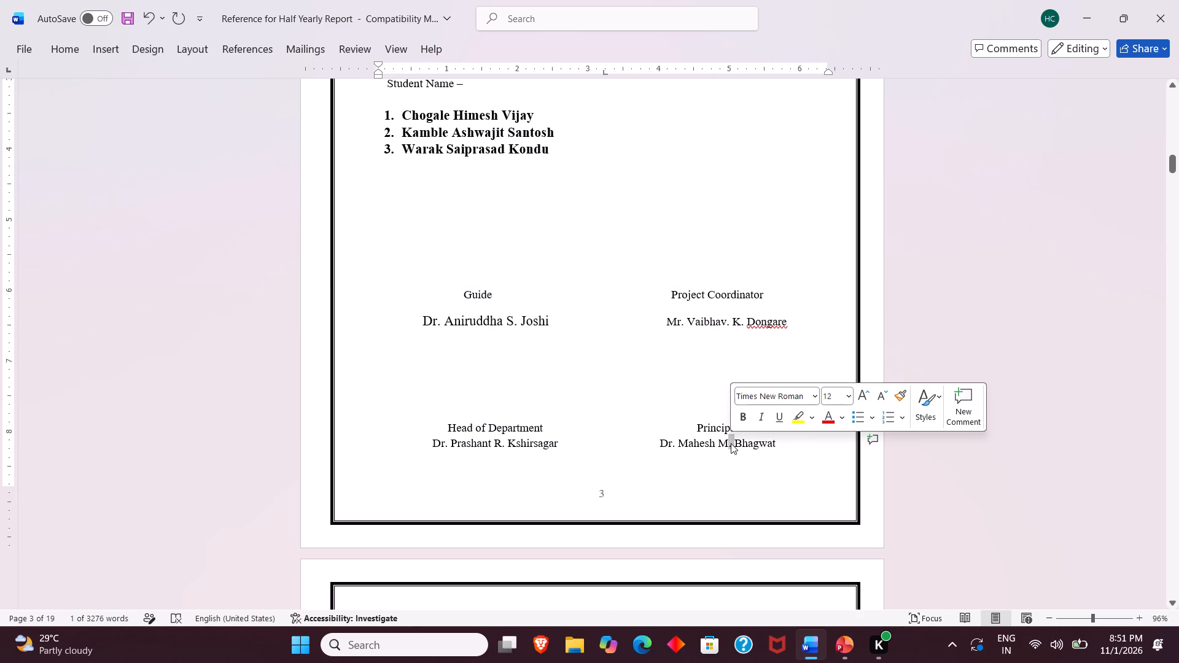
click(777, 444)
drag(777, 444, 510, 379)
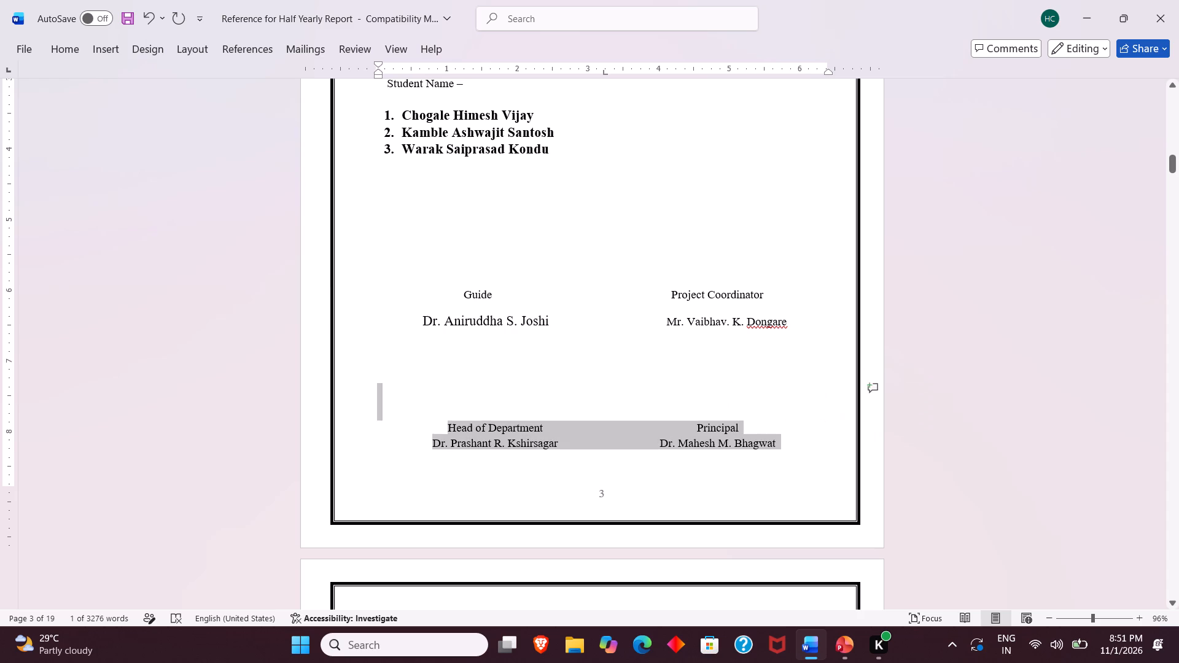
drag(510, 379, 440, 290)
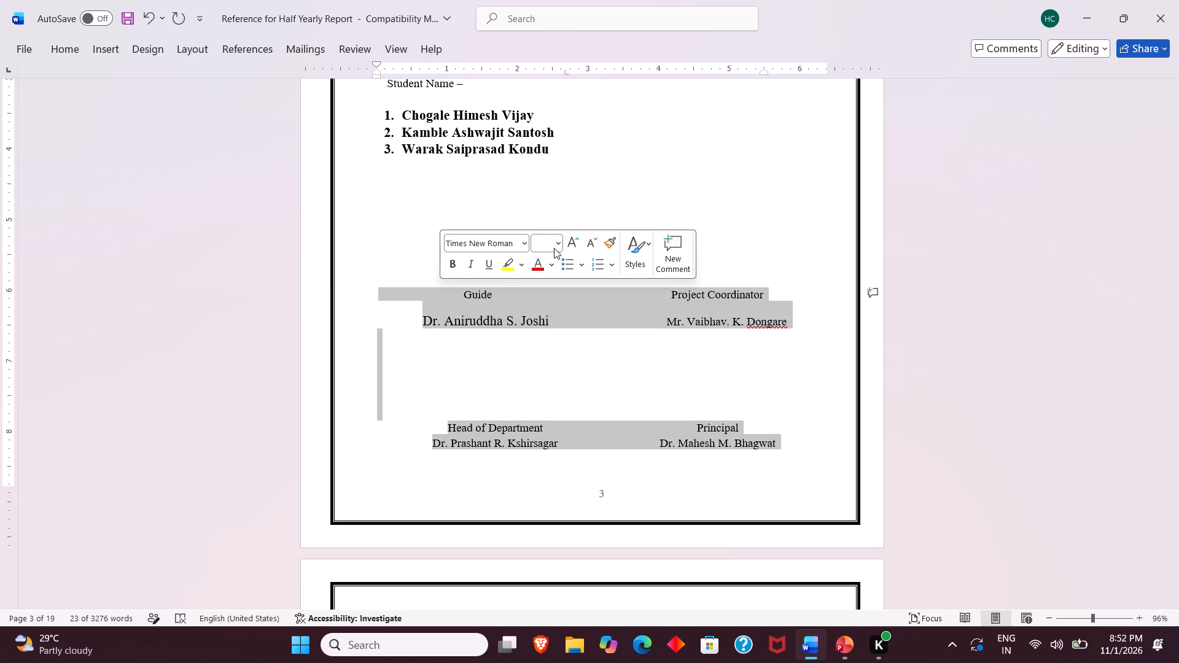
click(548, 247)
text(12)
key(Return)
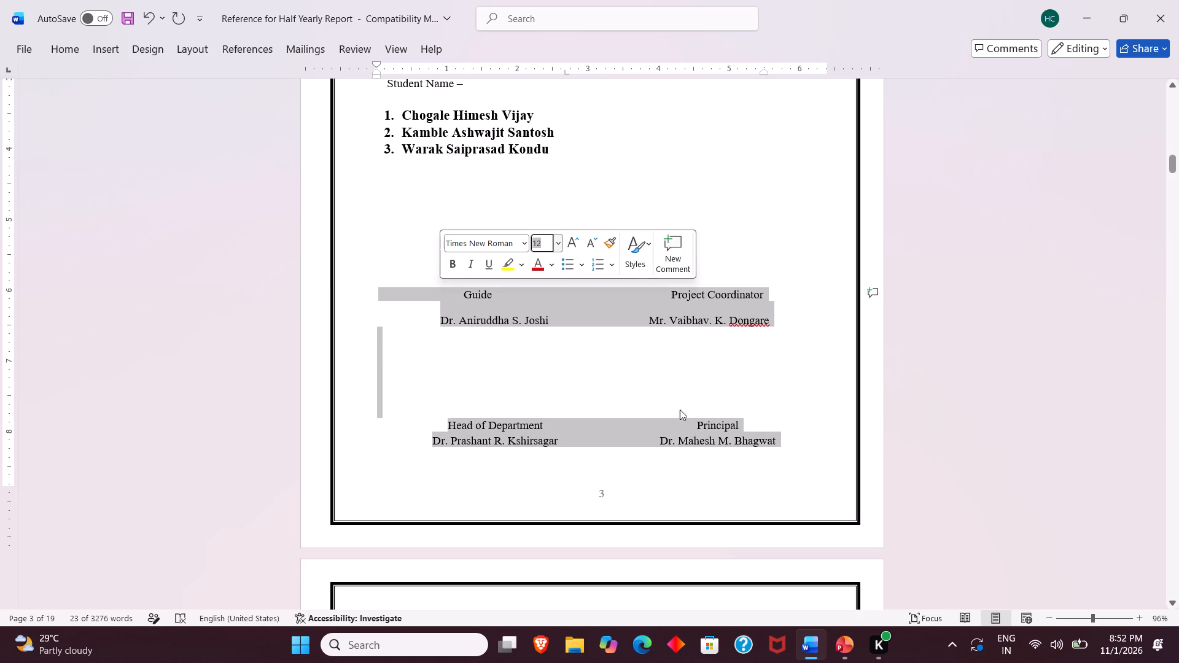
click(636, 363)
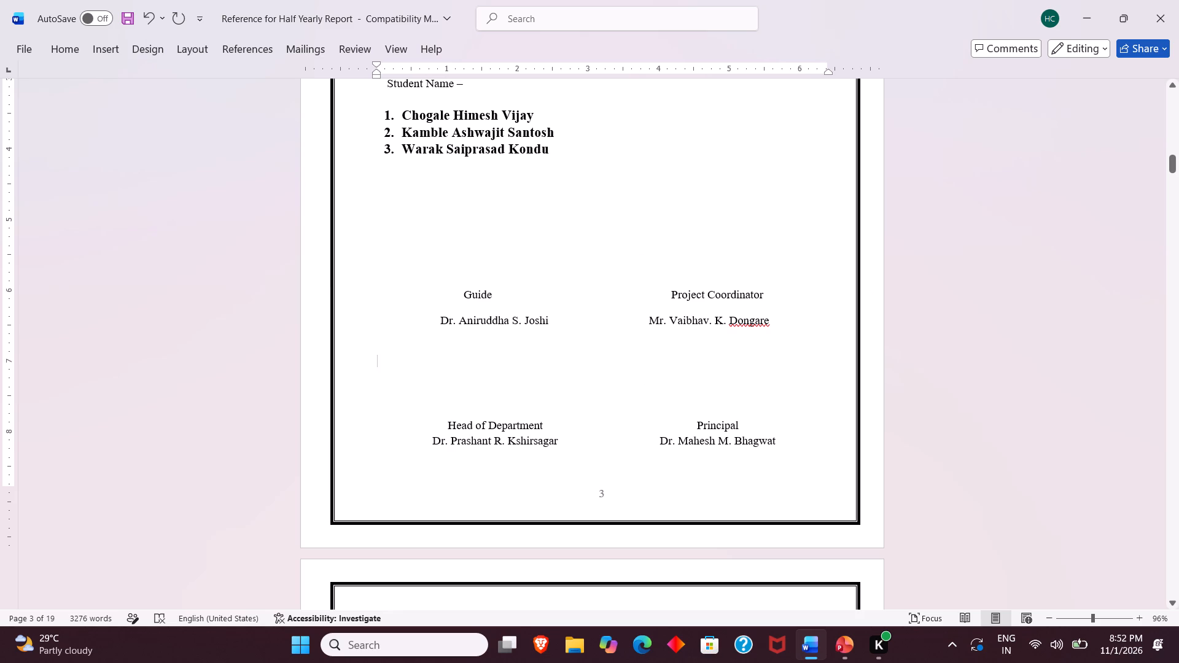
Apply 1.0 line spacing to the Guide and Project Coordinator labels and the names beneath them.
click(488, 311)
click(595, 331)
drag(787, 309, 603, 279)
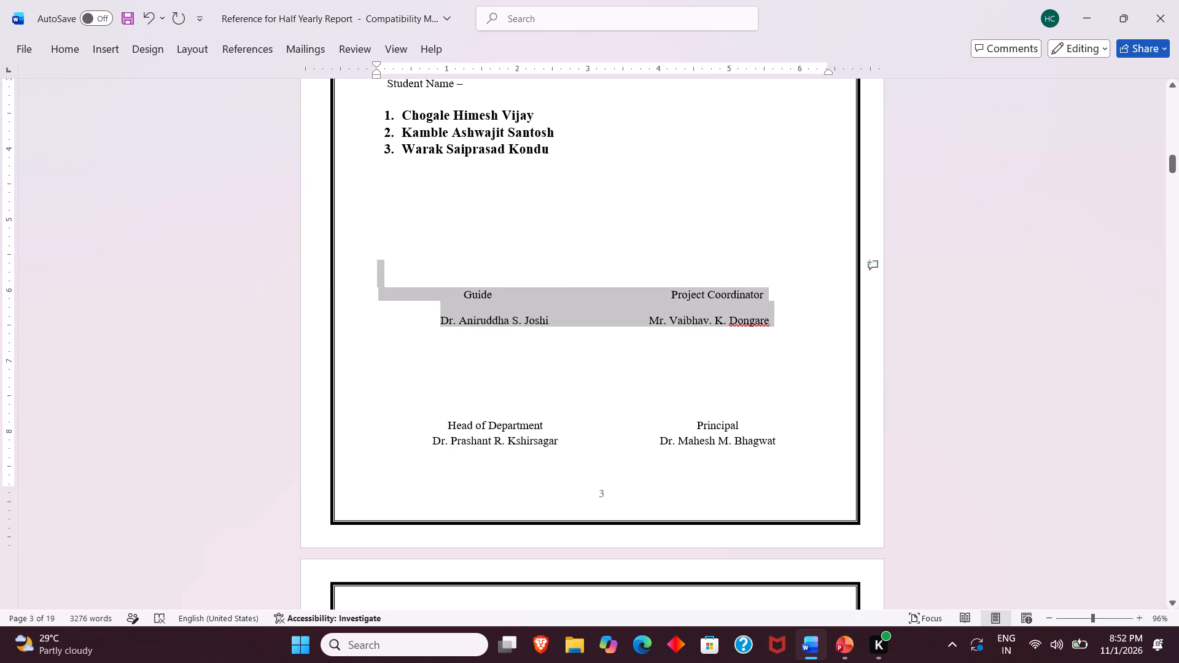
drag(603, 279, 427, 289)
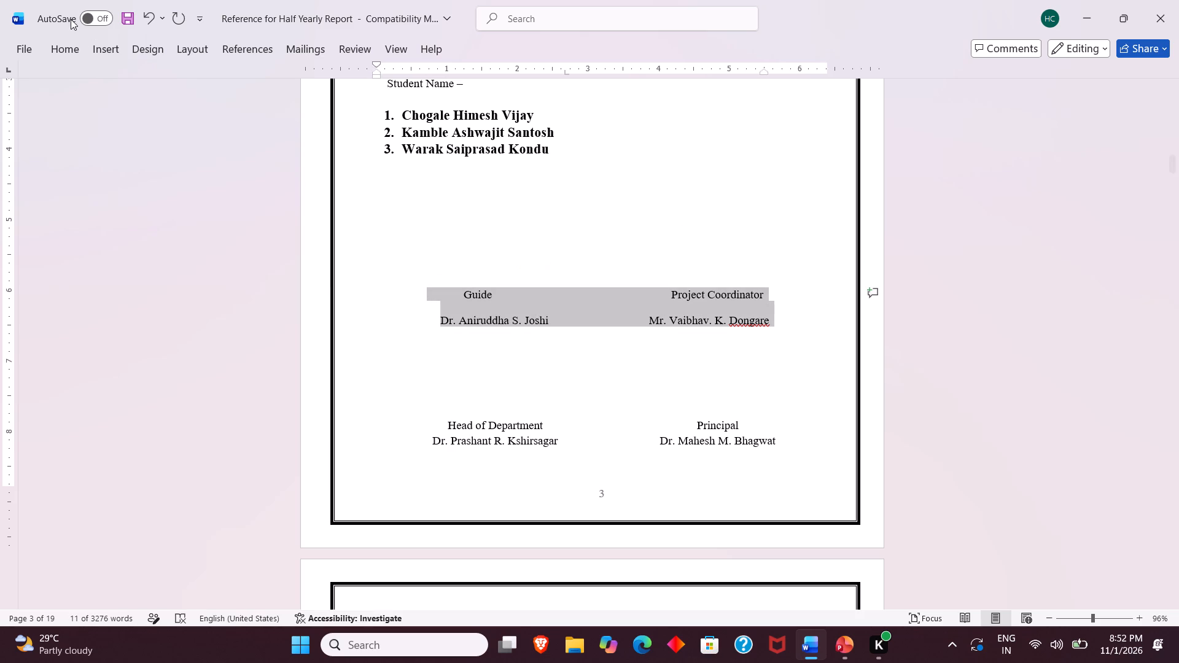
click(77, 50)
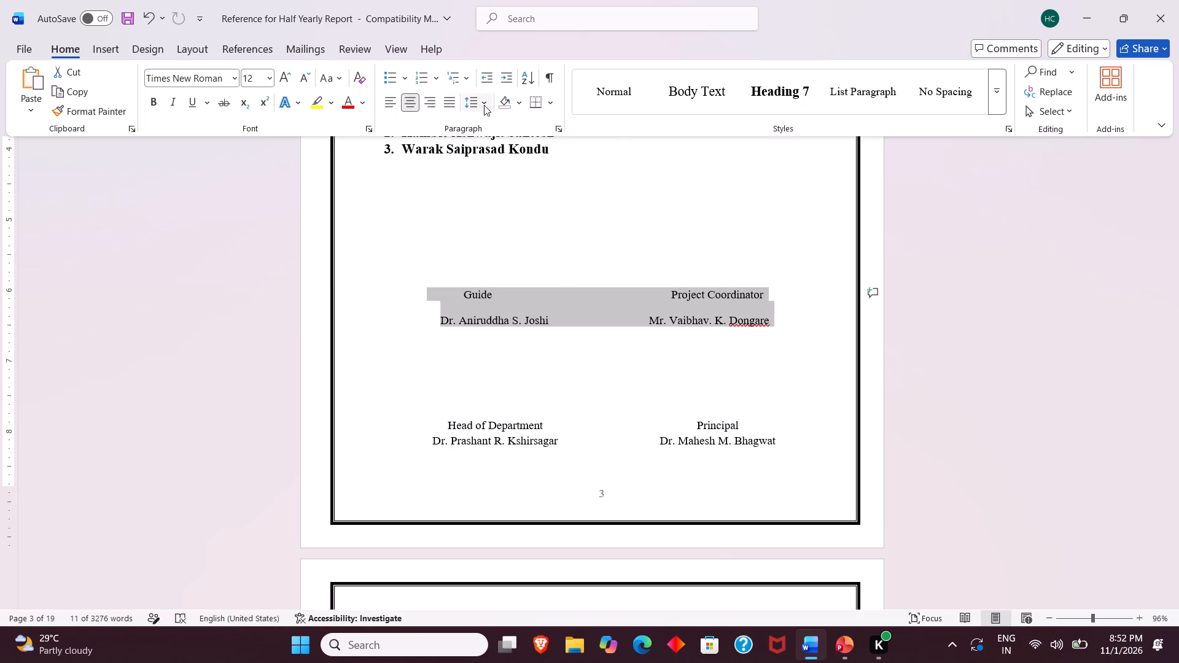
click(484, 105)
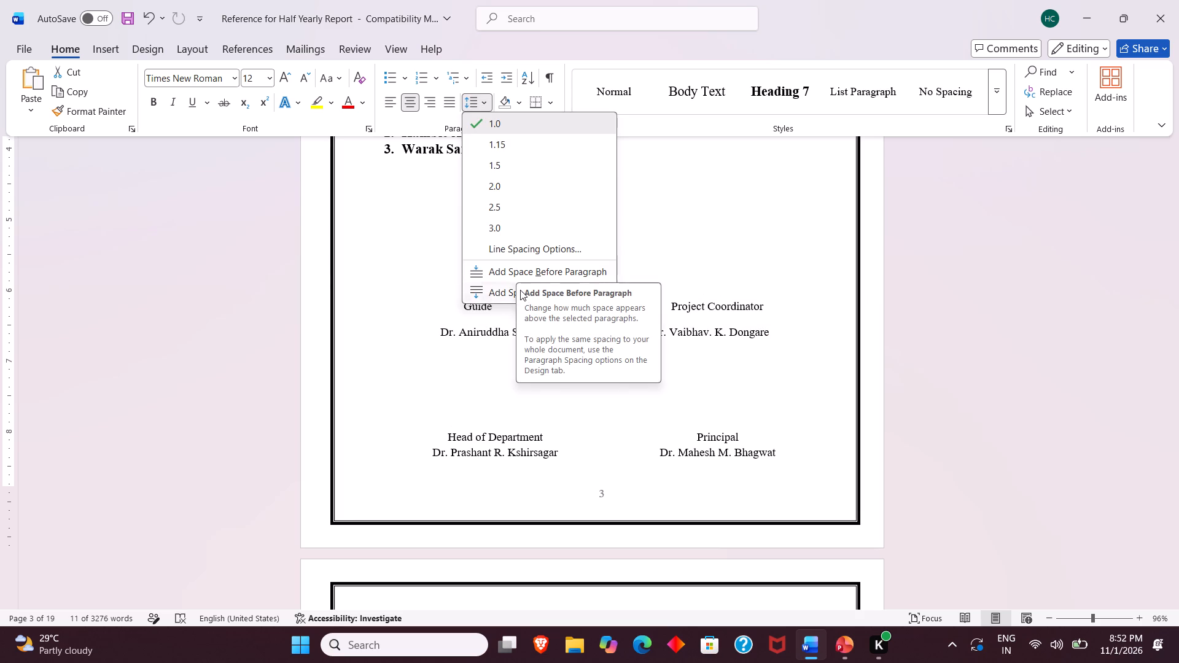
click(486, 124)
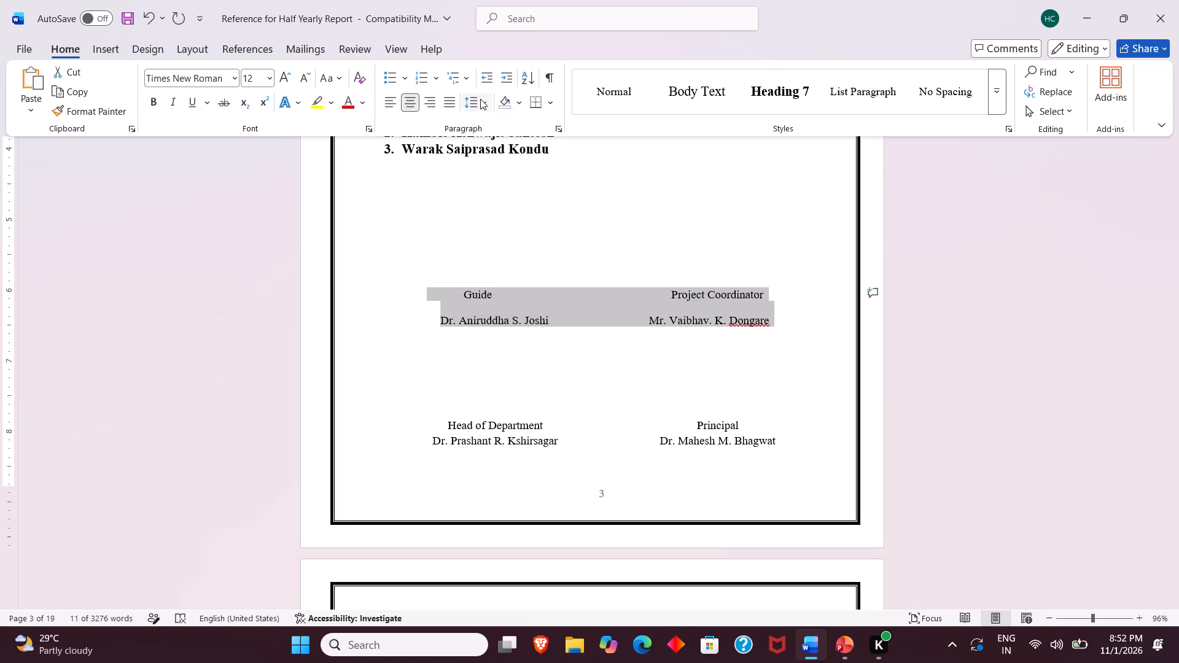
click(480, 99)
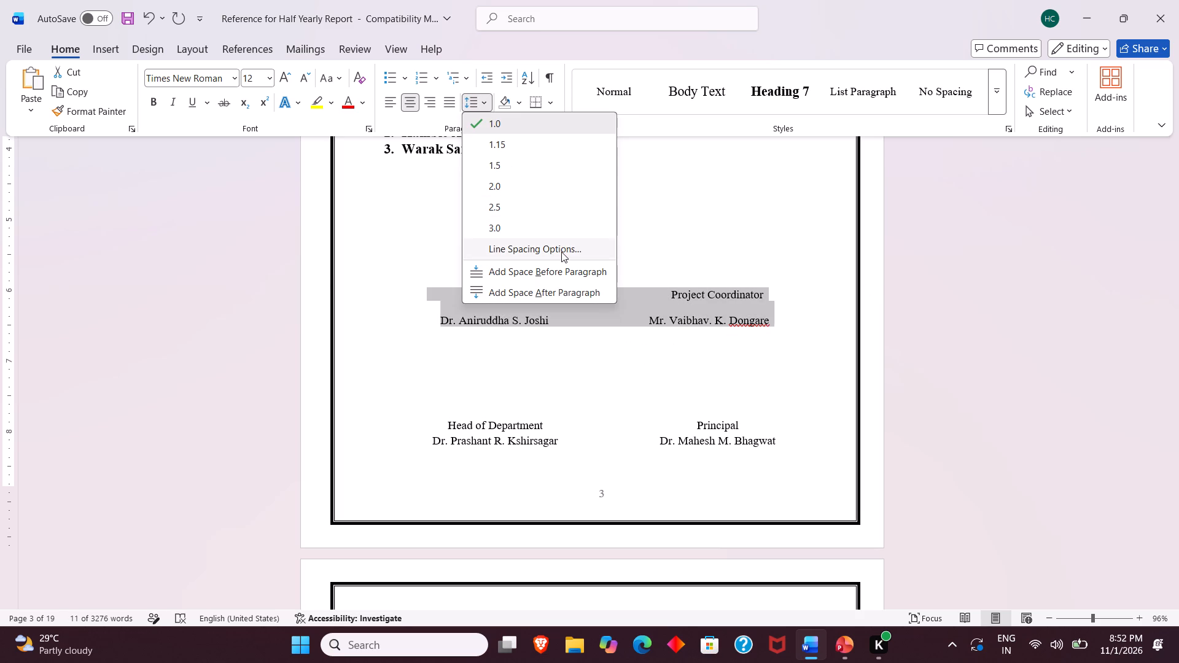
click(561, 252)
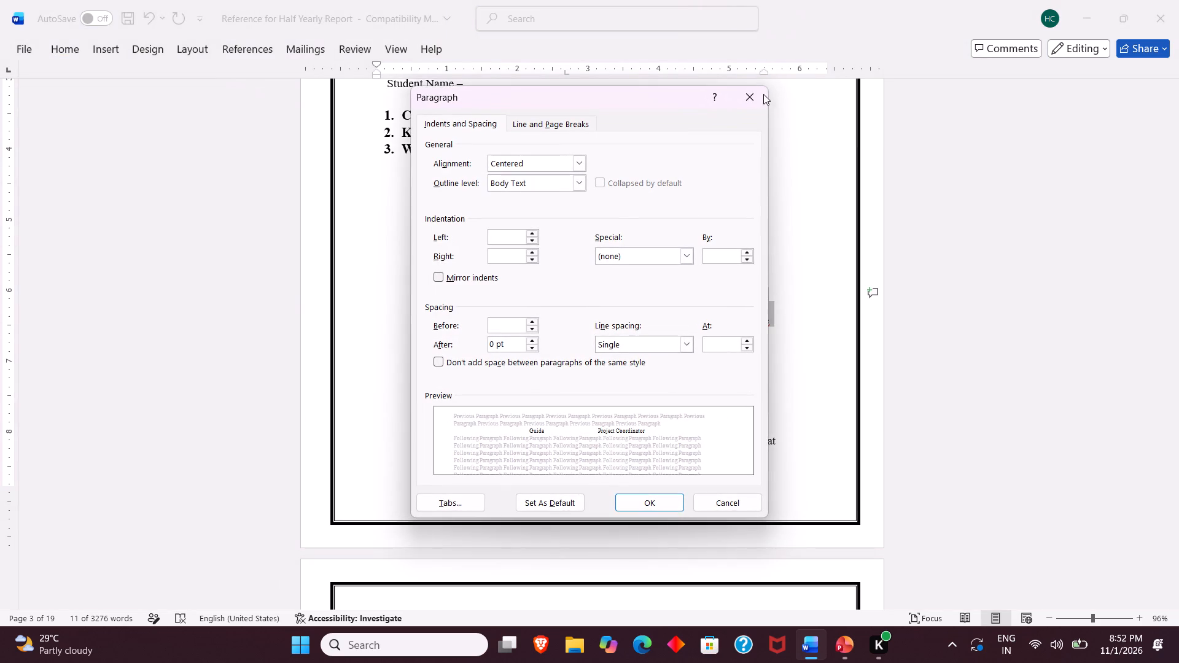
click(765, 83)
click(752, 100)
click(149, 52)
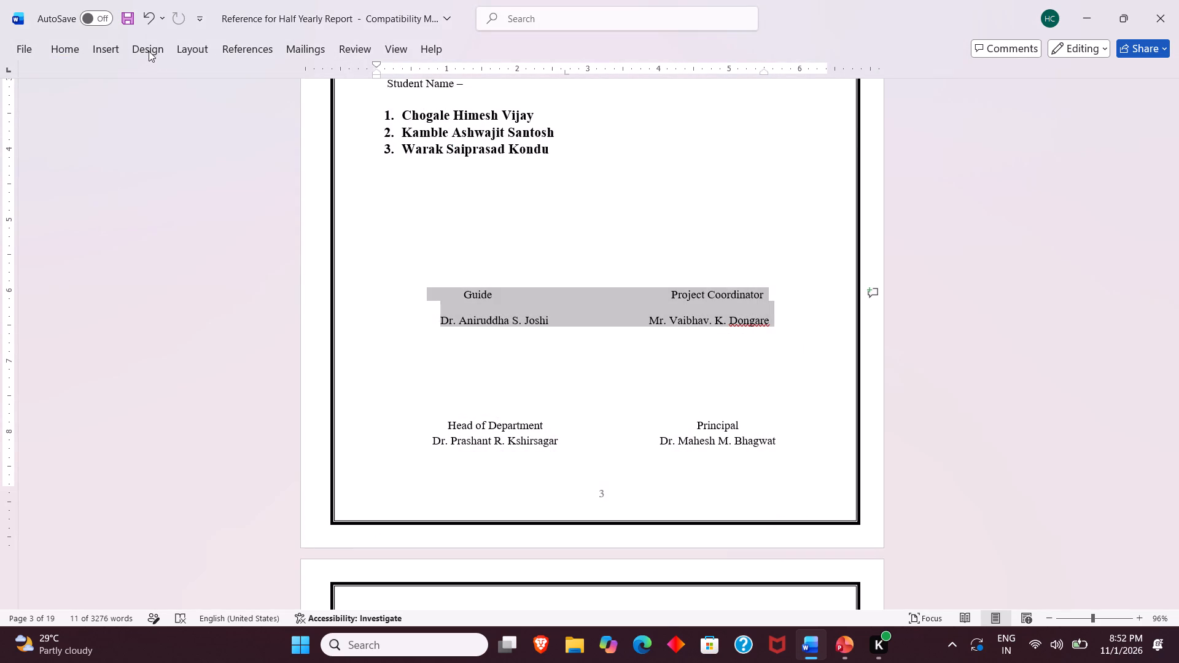
Remove the extra paragraph spacing before the Guide and Project Coordinator labels and the names row beneath them.
click(100, 38)
click(111, 47)
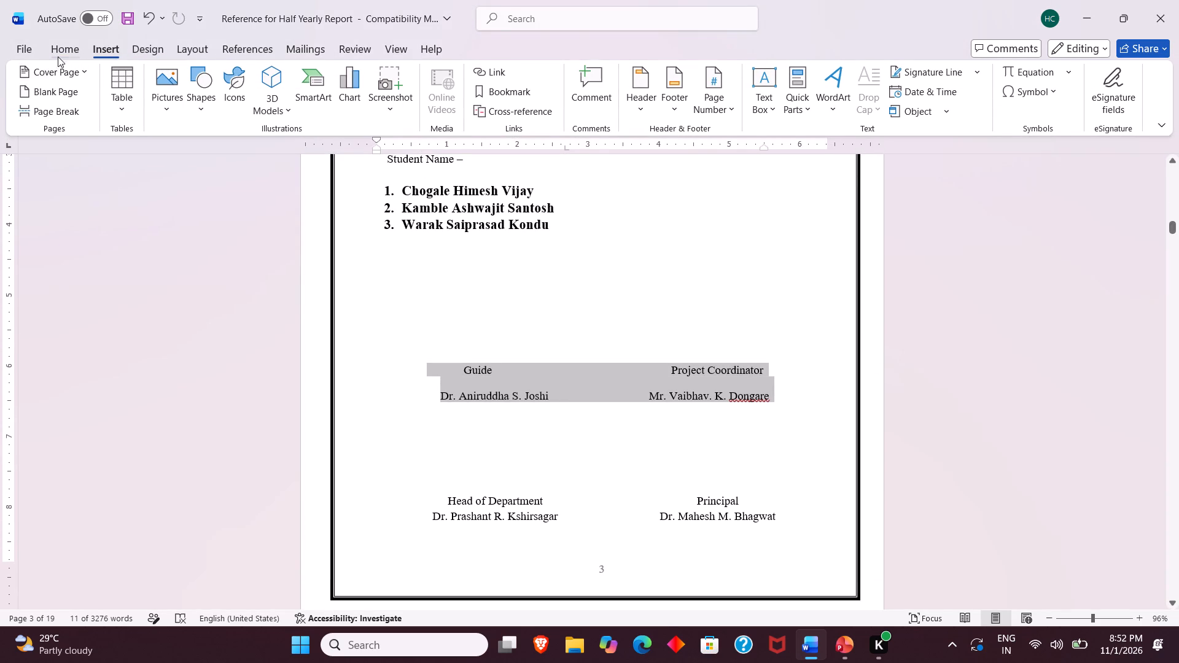
click(58, 51)
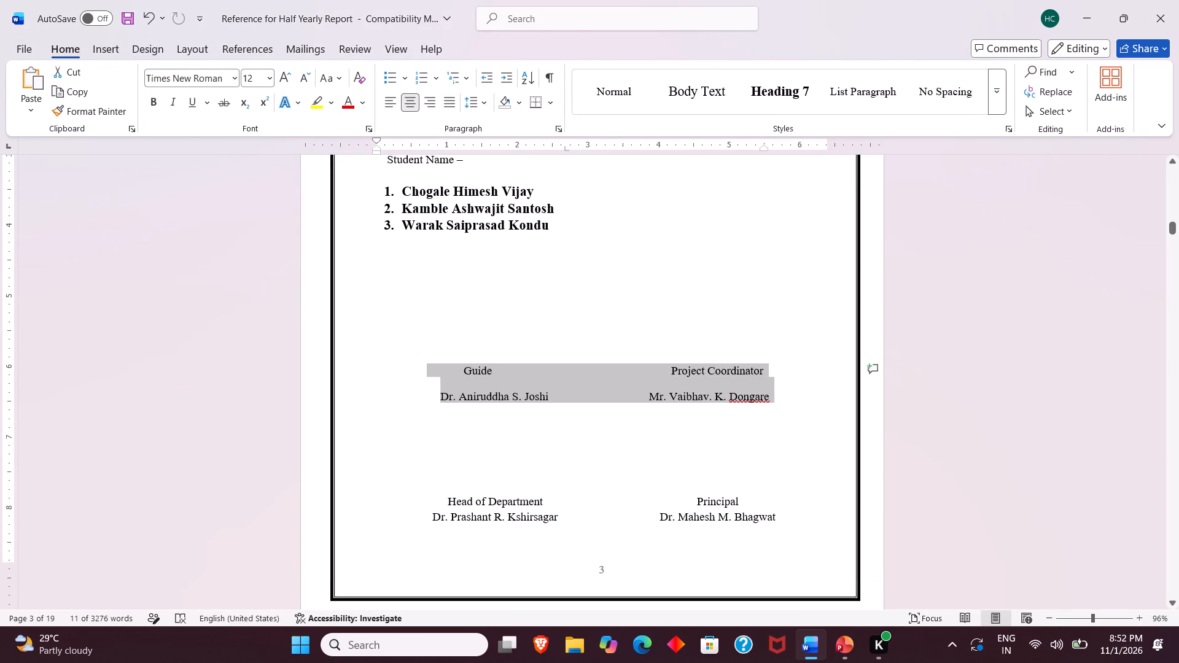
click(486, 92)
click(484, 109)
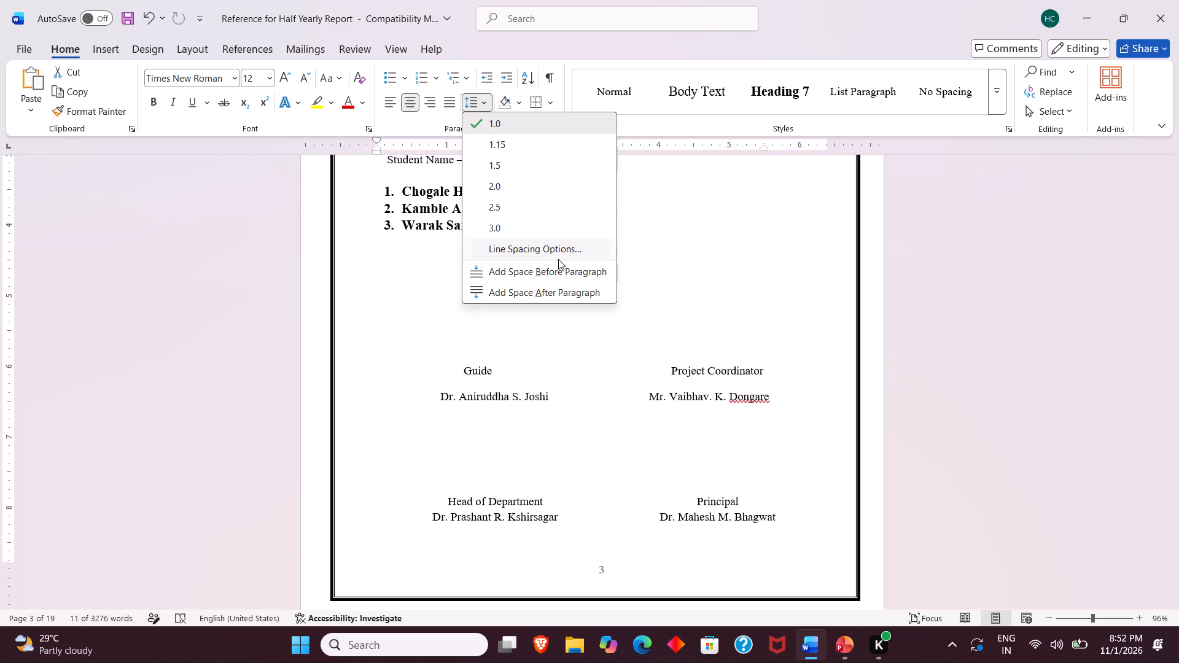
click(564, 276)
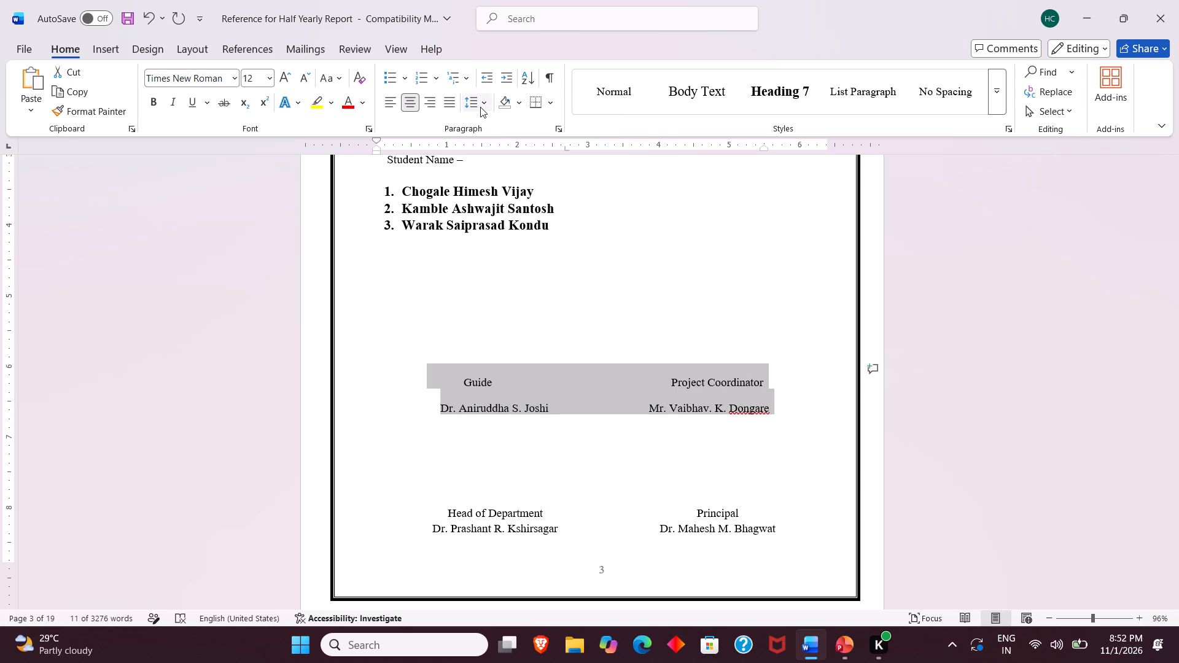
click(486, 104)
click(531, 274)
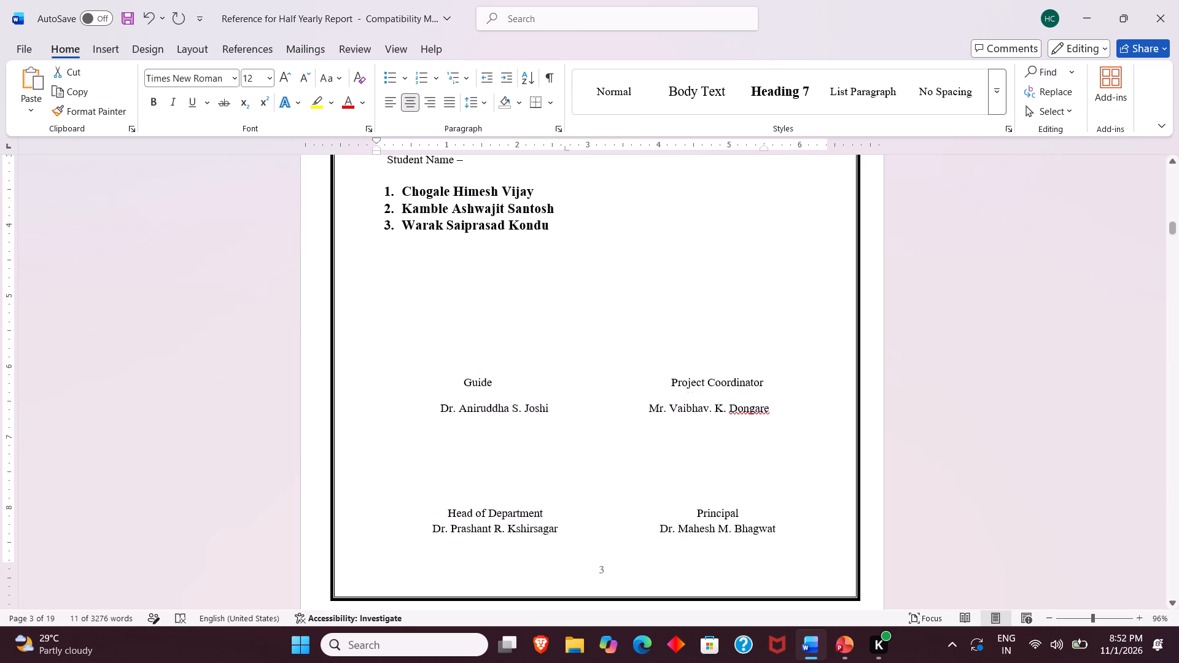
click(783, 473)
Insert seven spaces before the Project Coordinator's name to centre it under its label on the certificate.
click(641, 384)
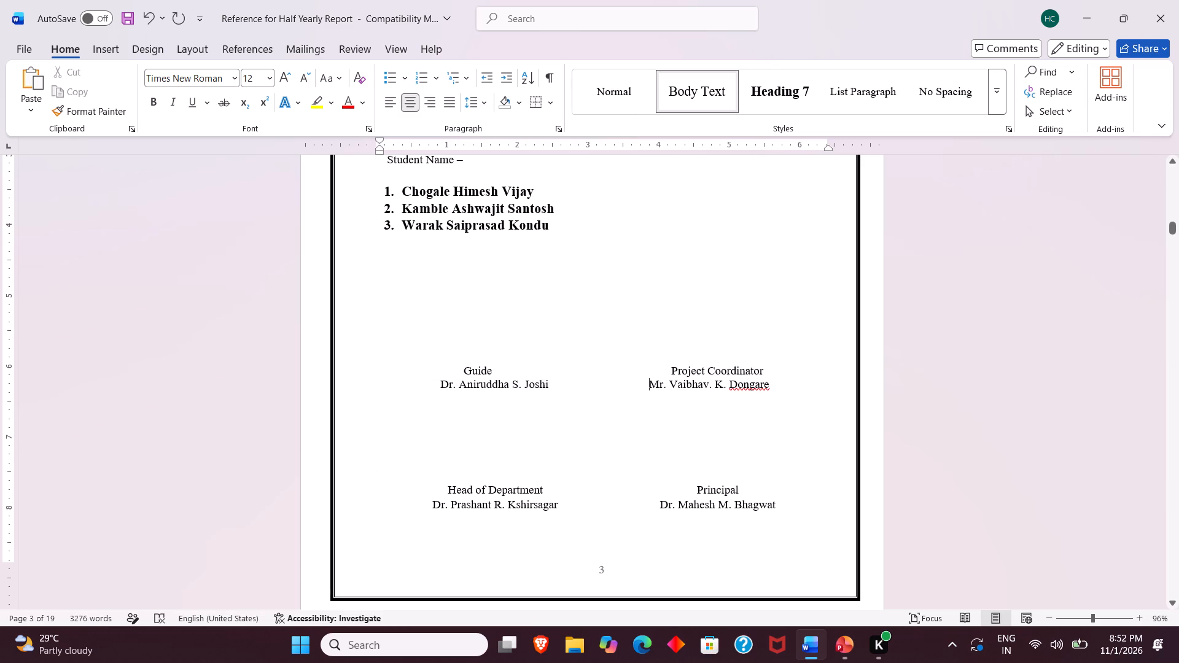
key(space)
key(space)
key(space)
key(space)
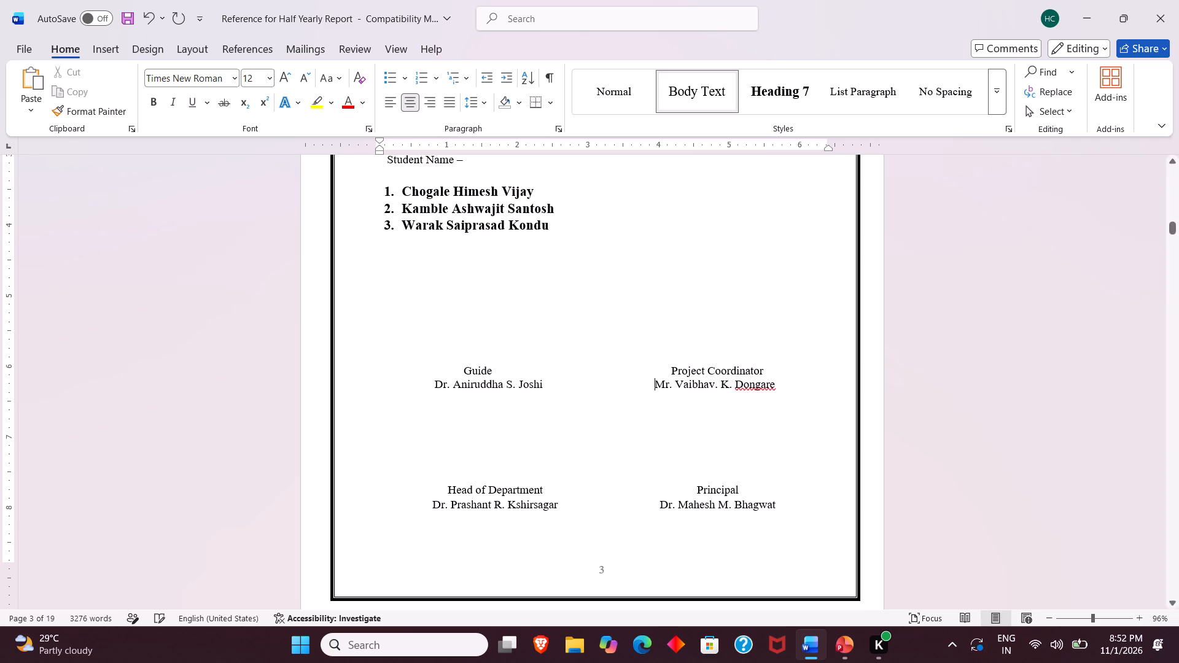
key(space)
key(space)
key(space)
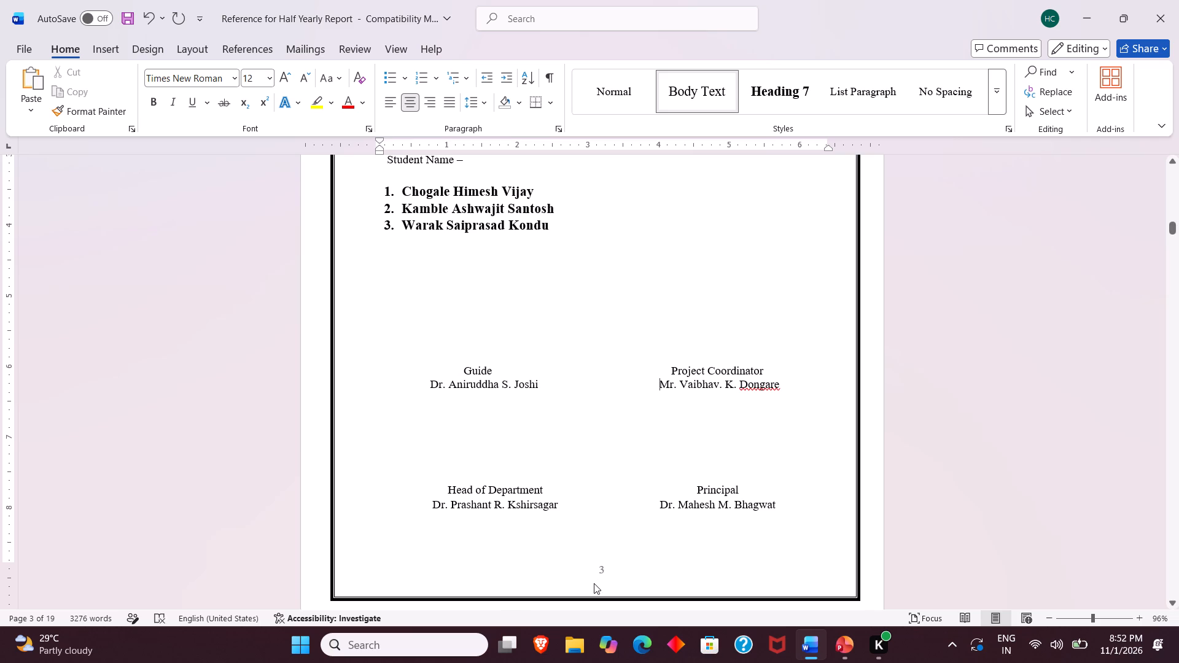
scroll(596, 593, up, 1)
scroll(578, 489, down, 1)
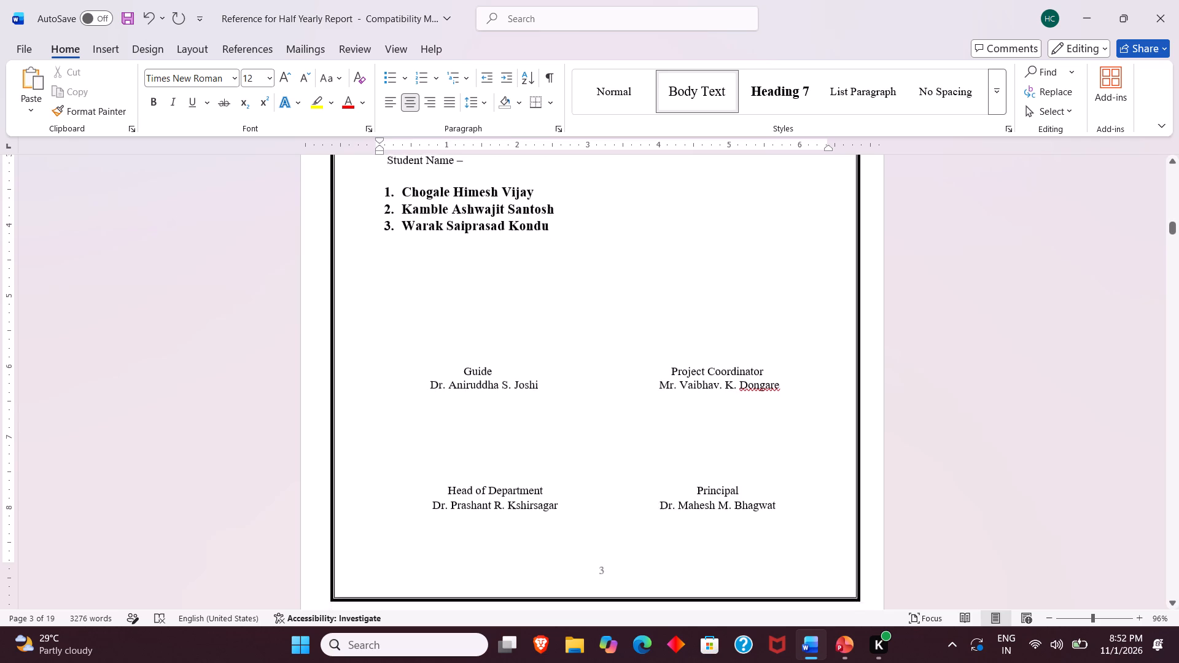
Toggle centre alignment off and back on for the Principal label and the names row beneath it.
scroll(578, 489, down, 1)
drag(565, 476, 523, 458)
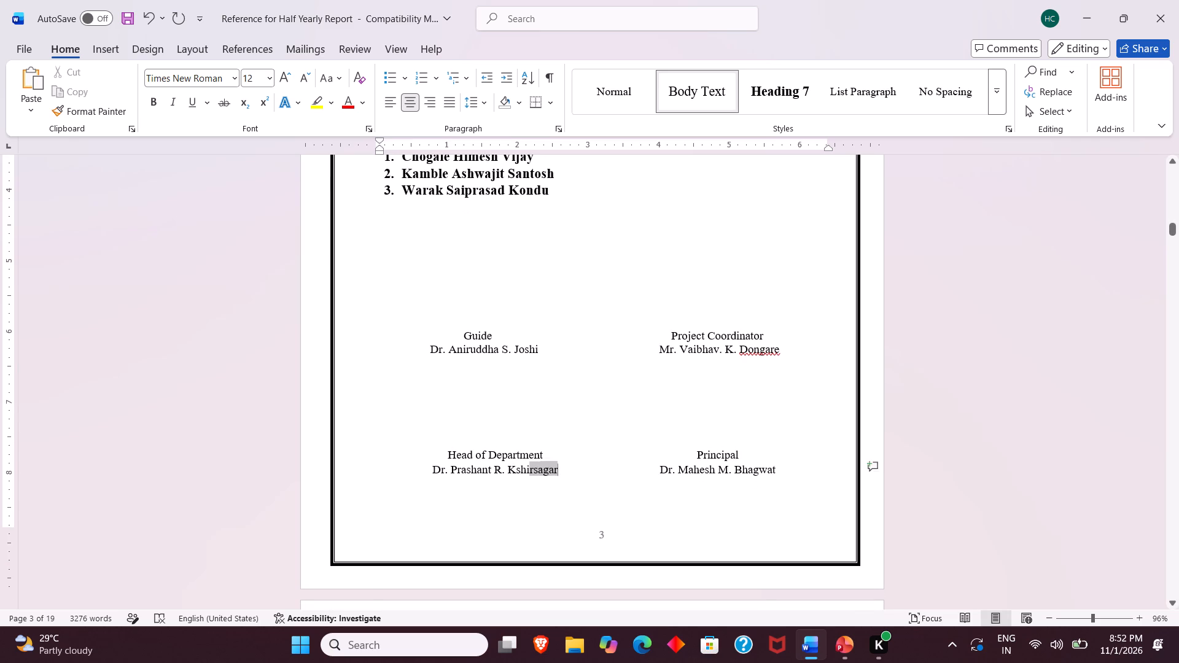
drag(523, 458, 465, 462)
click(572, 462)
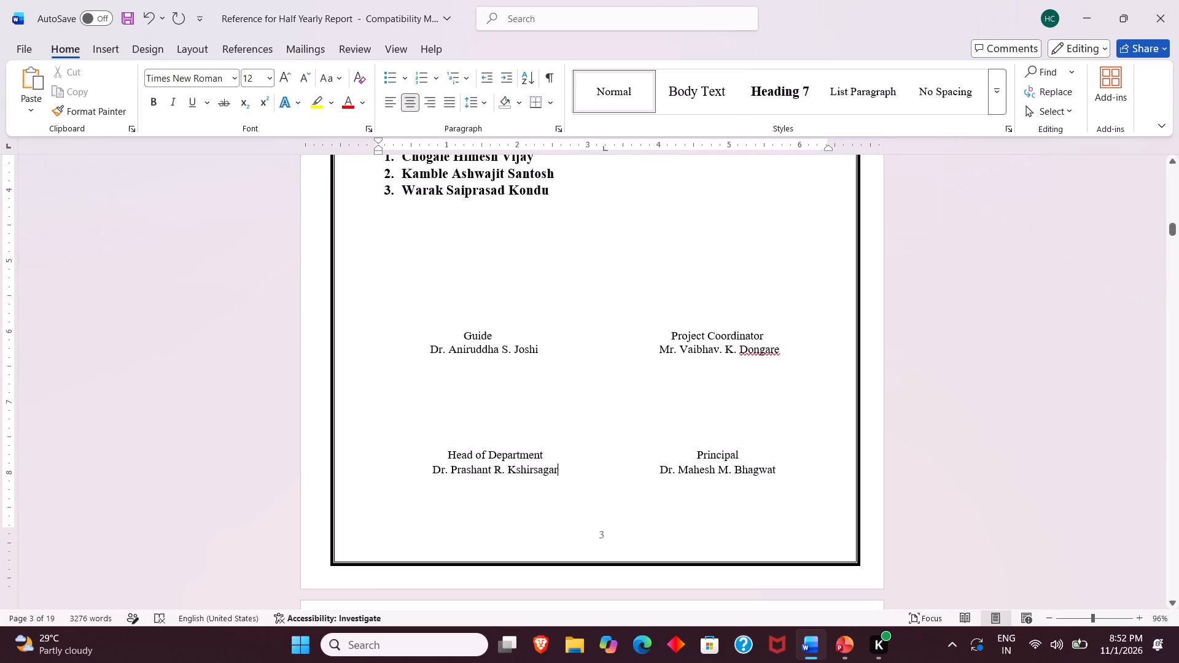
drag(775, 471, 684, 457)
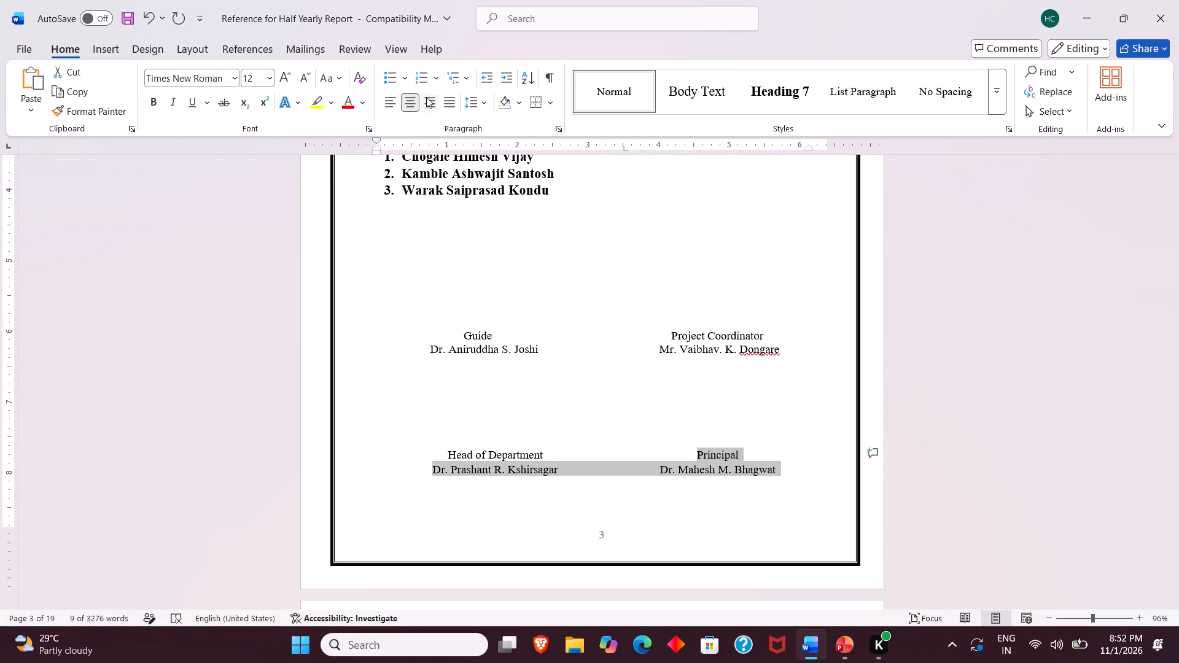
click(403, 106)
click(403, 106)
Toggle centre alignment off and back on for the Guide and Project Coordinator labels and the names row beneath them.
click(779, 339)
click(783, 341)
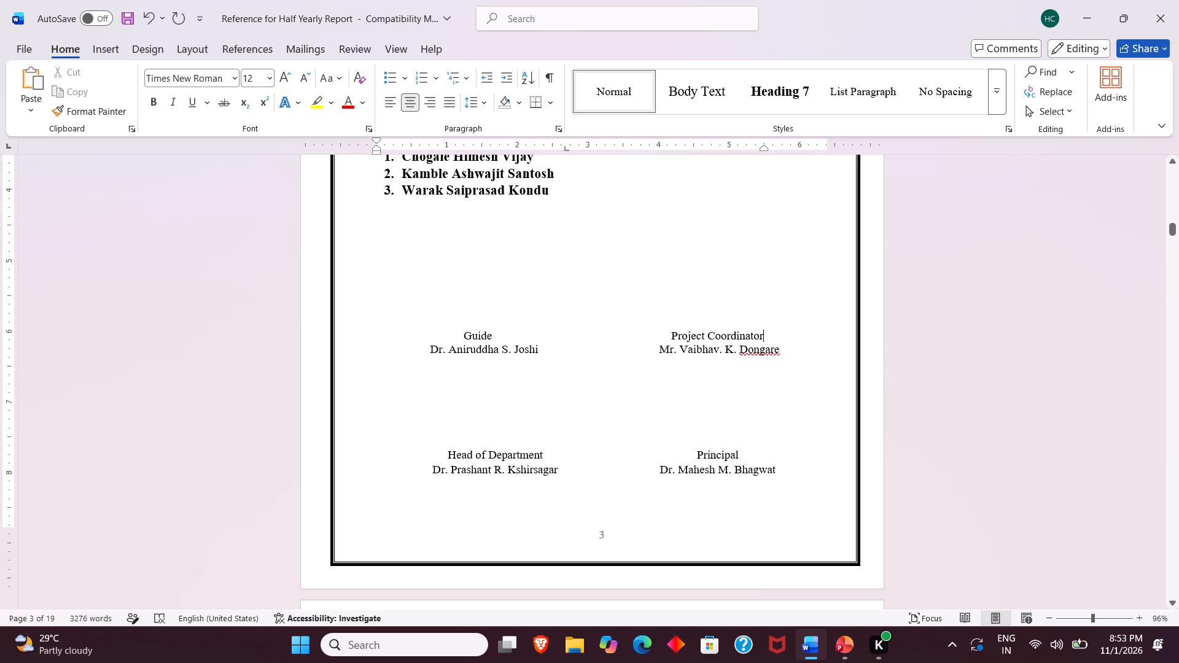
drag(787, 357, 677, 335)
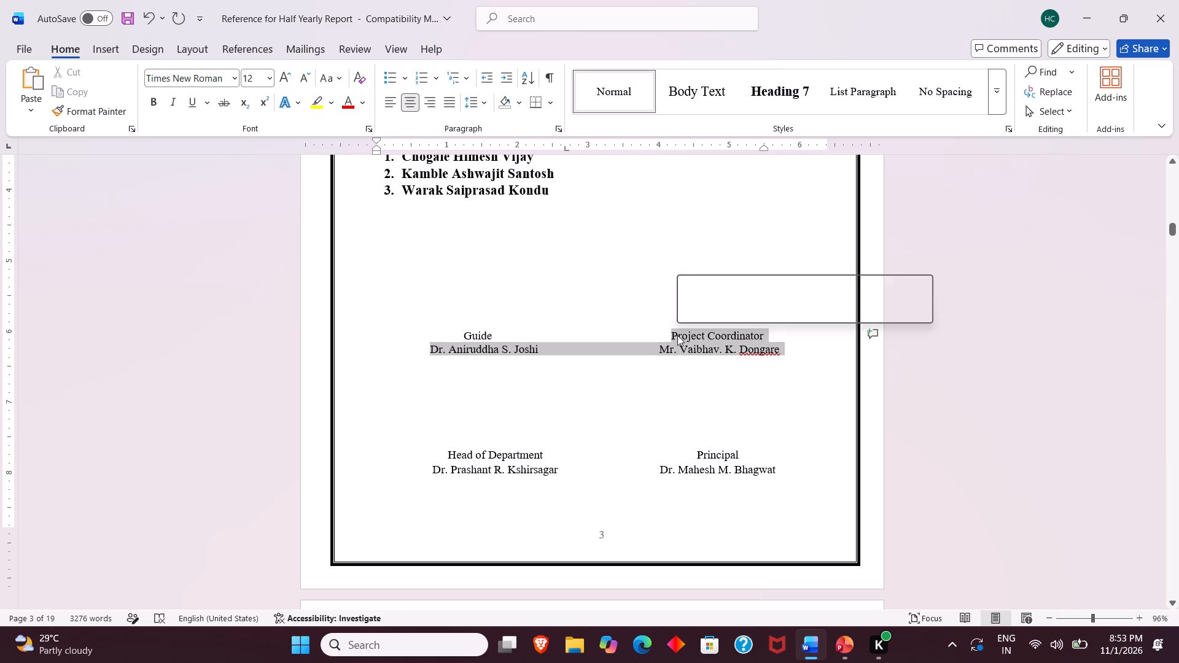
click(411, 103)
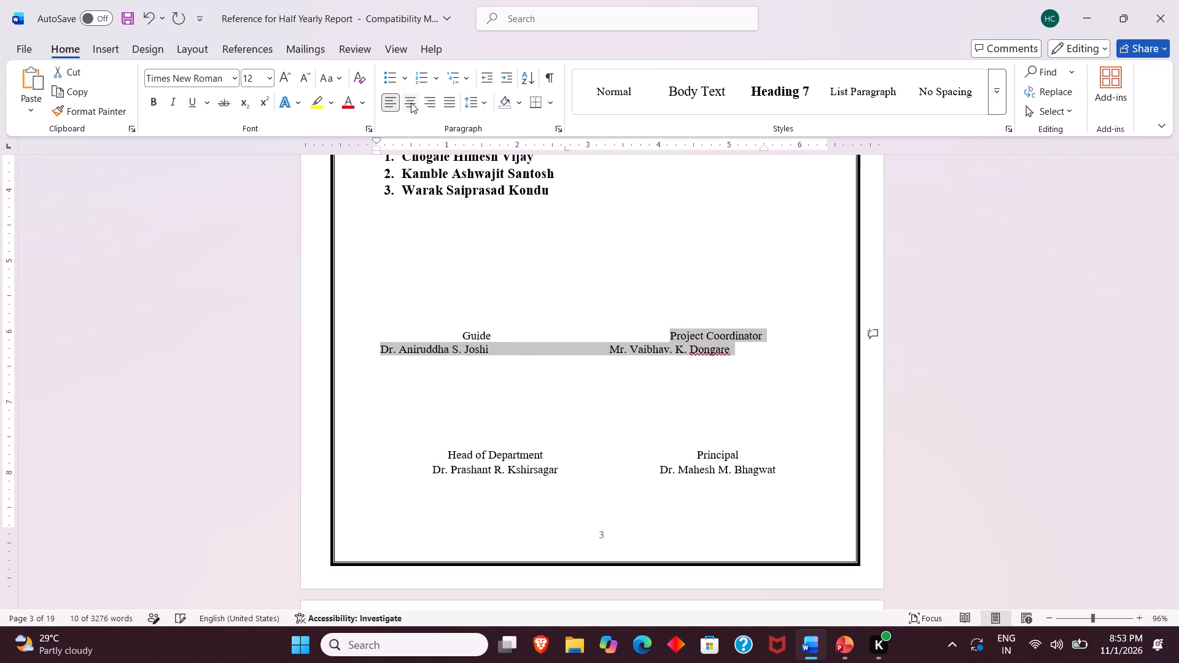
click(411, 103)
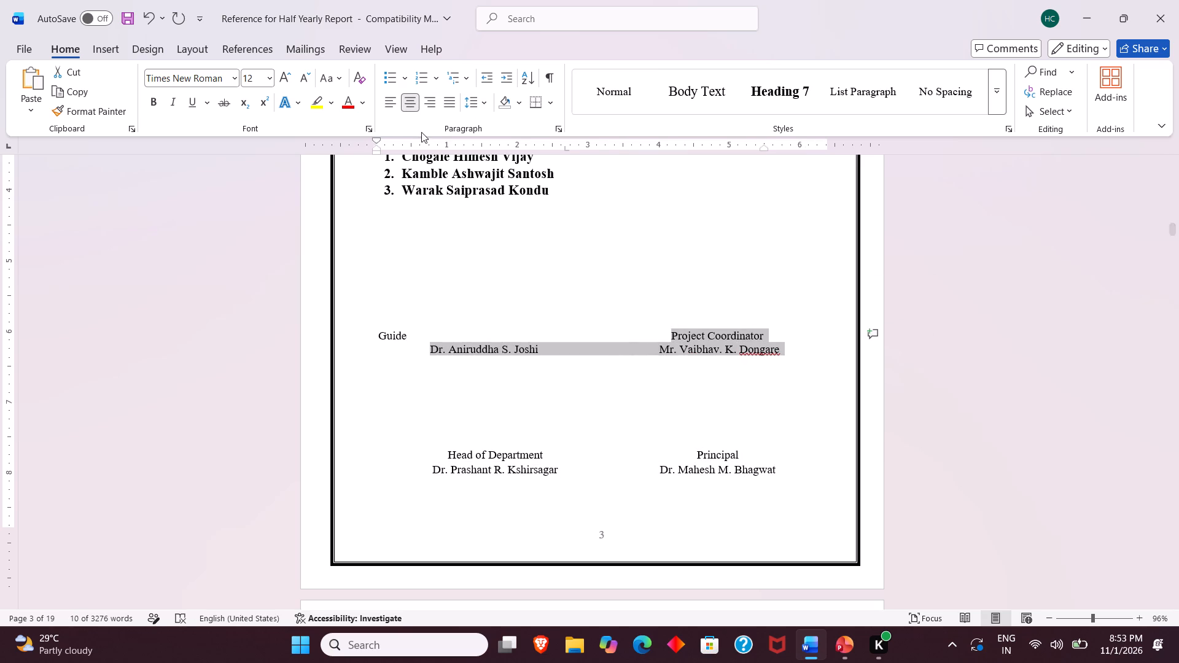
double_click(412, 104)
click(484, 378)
Insert spaces before the Guide label until it sits centred over the guide's name on the certificate.
click(376, 330)
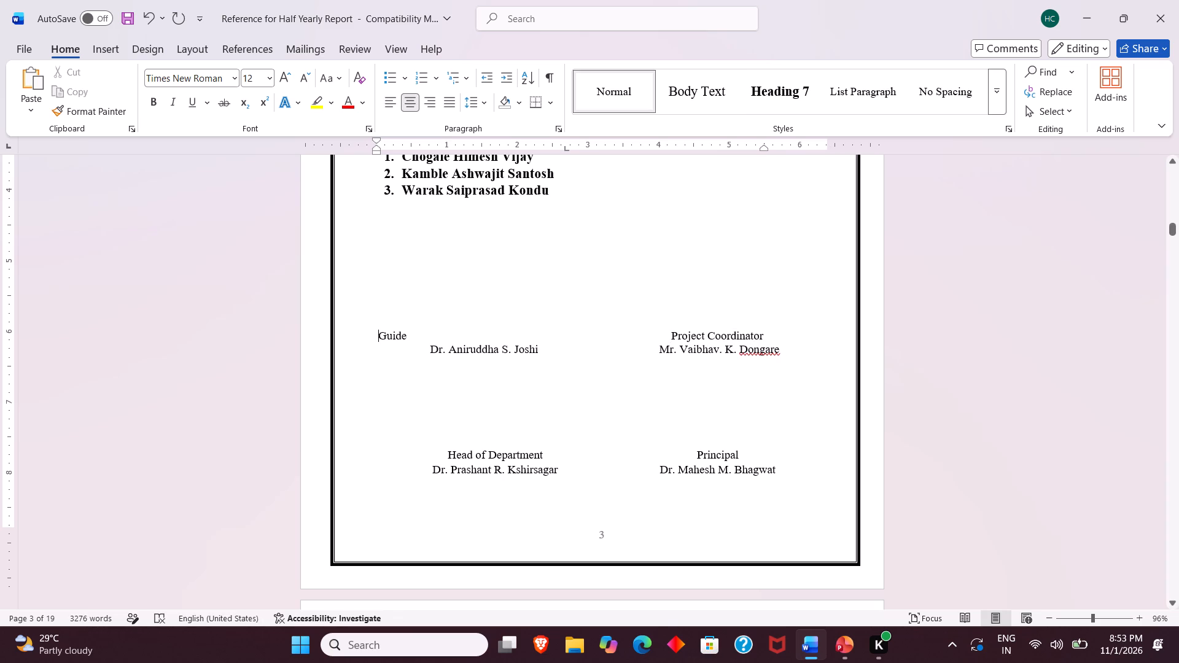
key(space)
key(space)
key(space)
key(space)
key(space)
key(space)
key(space)
key(space)
key(space)
key(space)
key(space)
key(space)
key(space)
key(space)
key(space)
key(space)
key(space)
key(space)
key(space)
key(space)
key(space)
key(space)
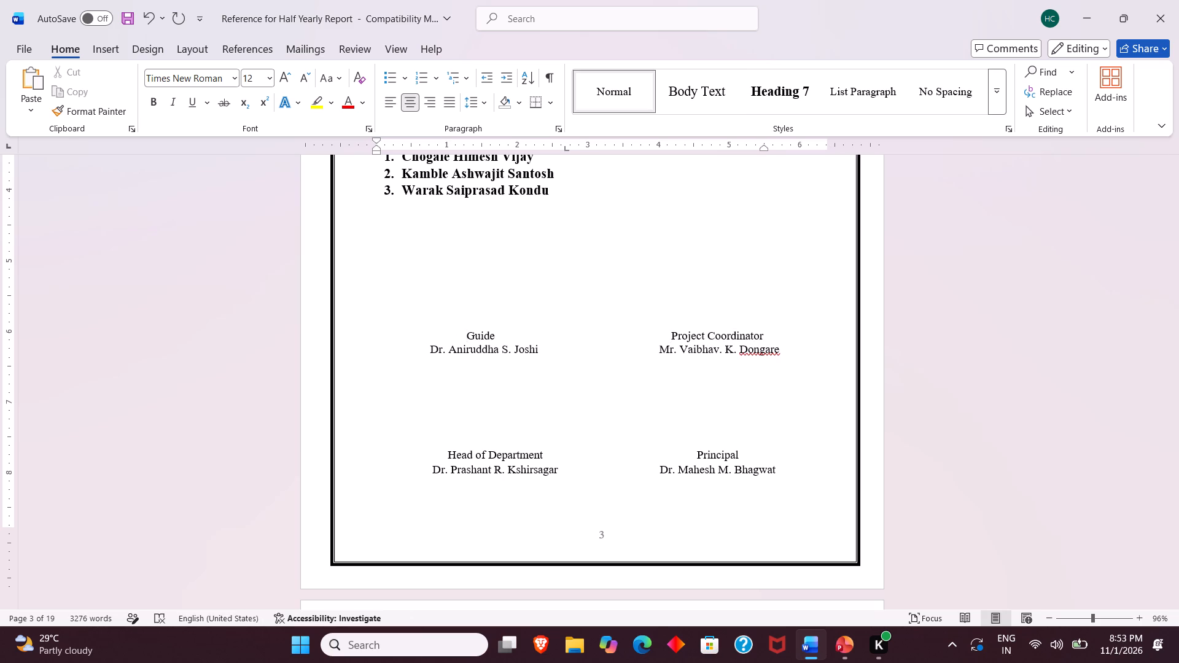
key(space)
Review the certificate's layout and the Project Synopsis Approval page that follows it.
scroll(483, 258, up, 10)
scroll(483, 258, down, 2)
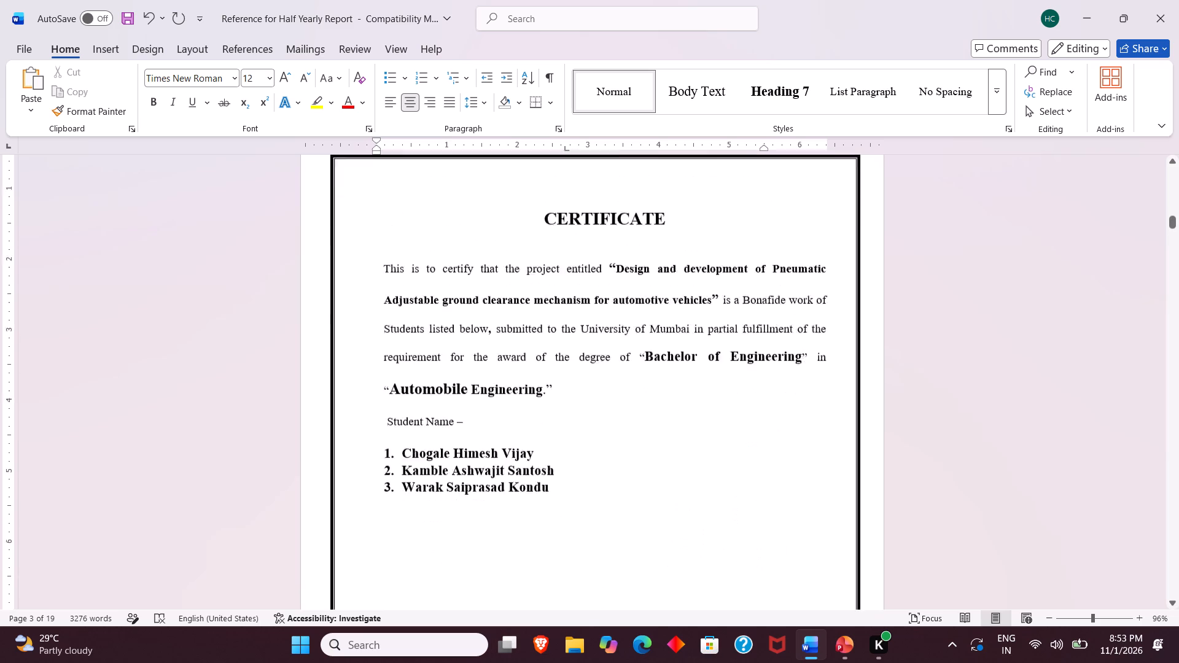
scroll(483, 258, down, 8)
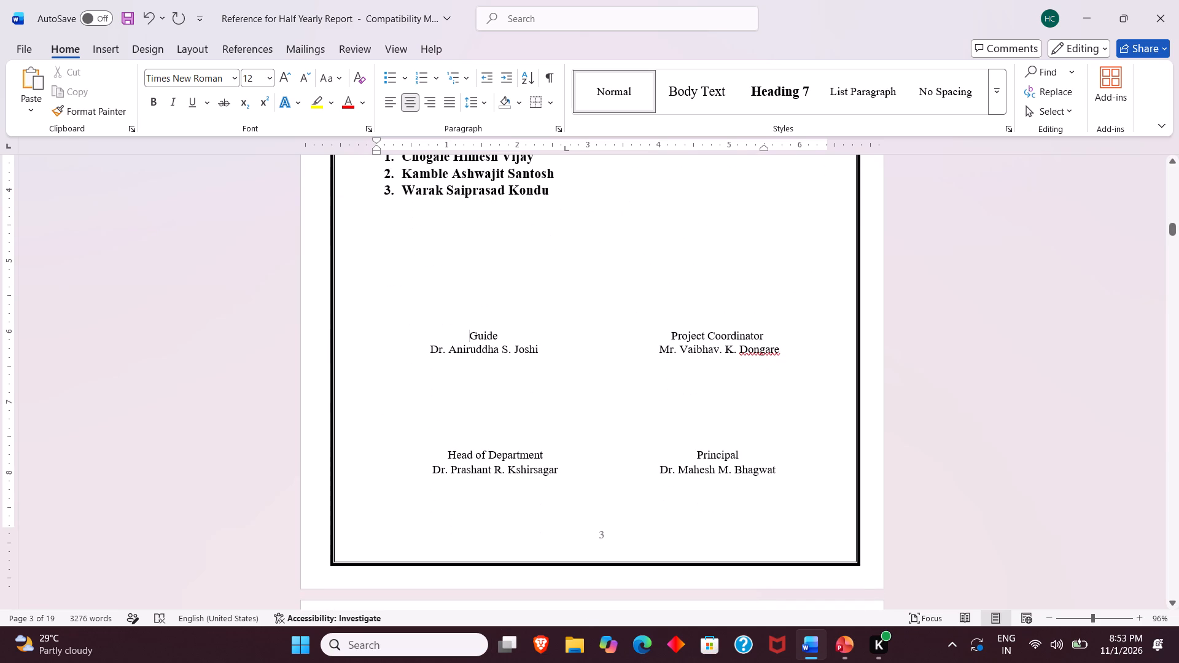
scroll(483, 258, up, 1)
scroll(483, 258, down, 7)
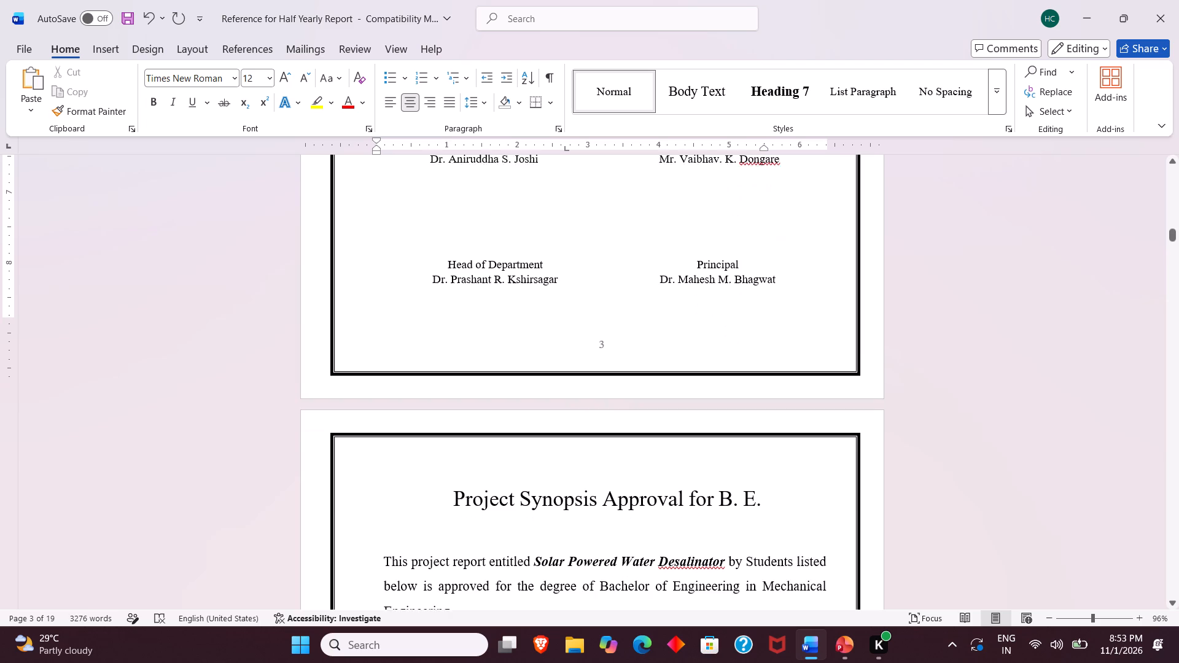
scroll(650, 489, down, 4)
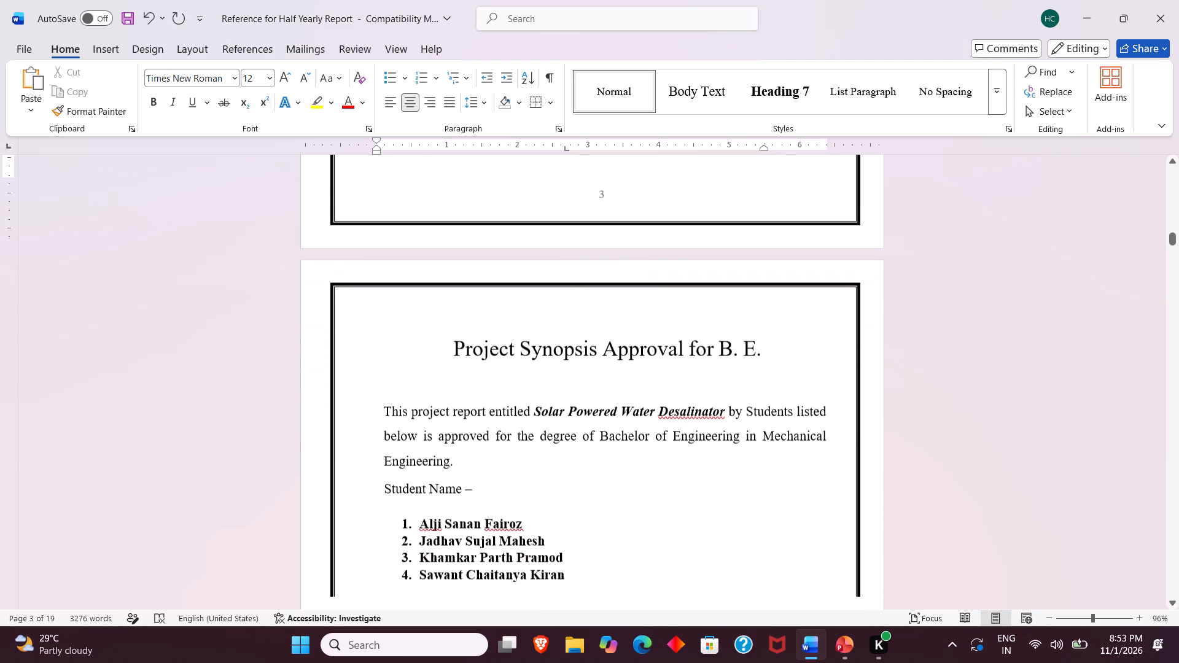
scroll(650, 489, down, 4)
scroll(561, 310, up, 1)
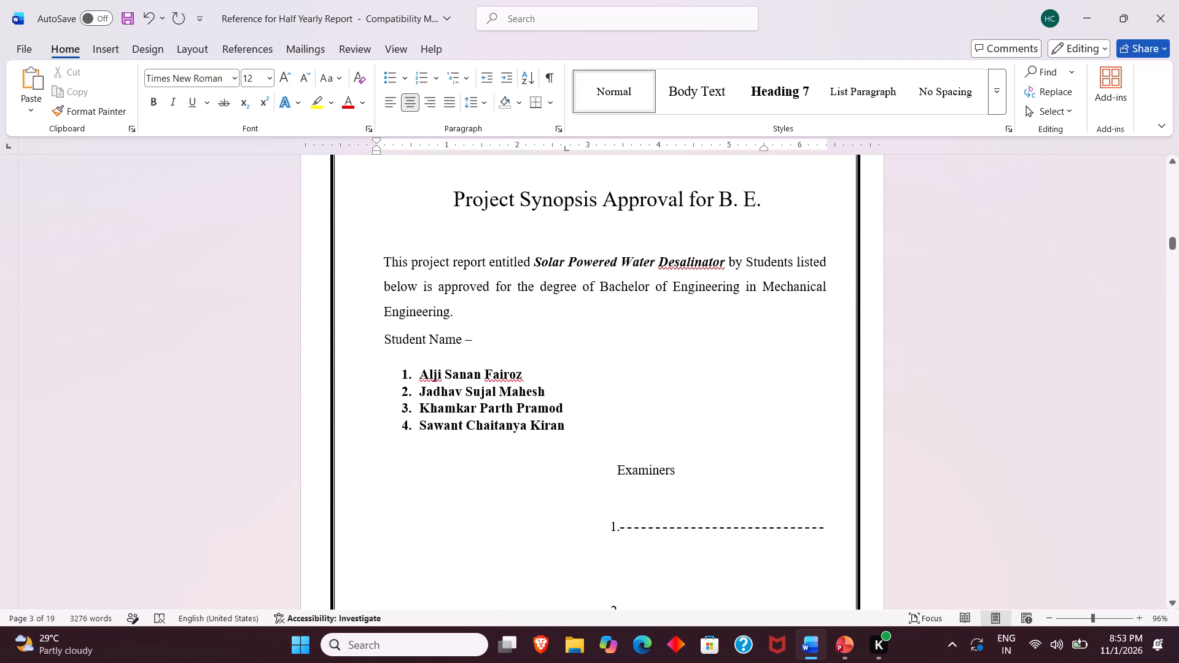
scroll(561, 310, up, 20)
scroll(561, 310, up, 2)
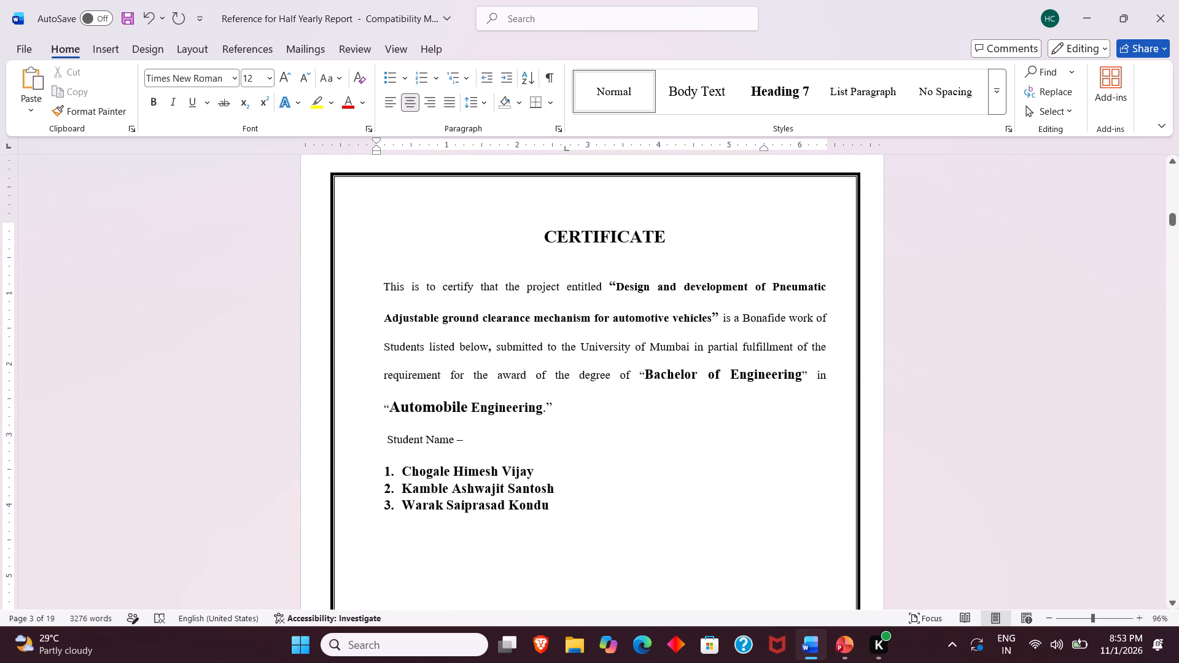
Replace the project title on the Project Synopsis Approval page with "Design and development of Pneumatic Adjustable ground clearance mechanism for automotive vehicles", copied from the certificate.
drag(615, 281, 707, 325)
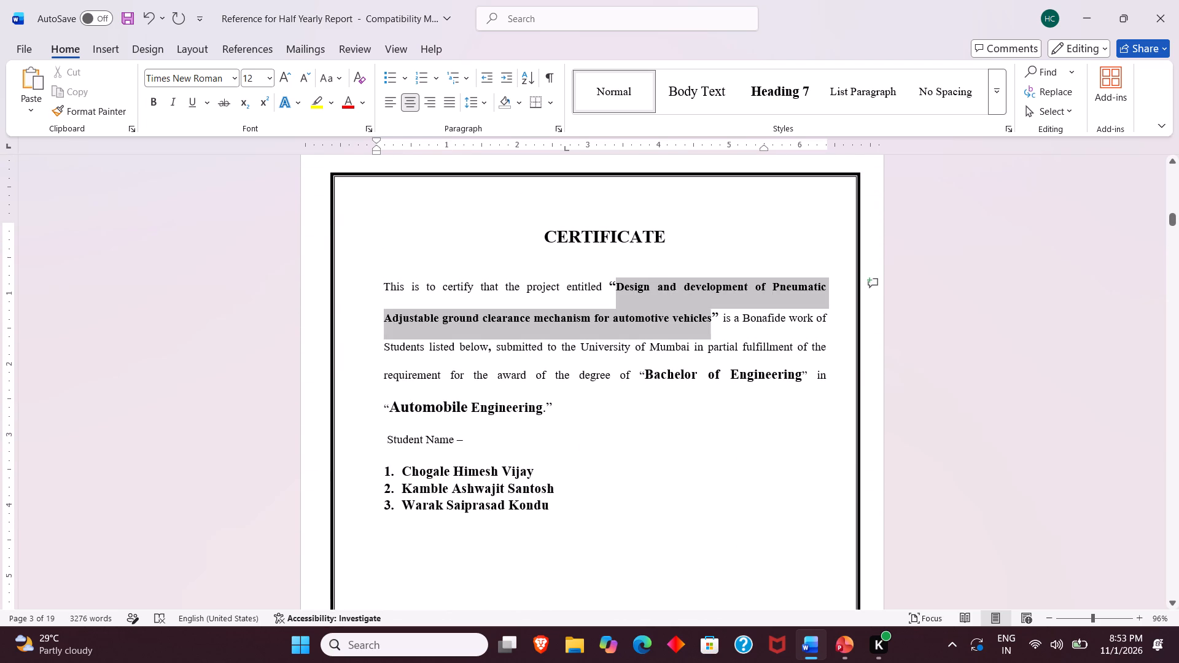
drag(707, 325, 708, 325)
key(ctrl+c)
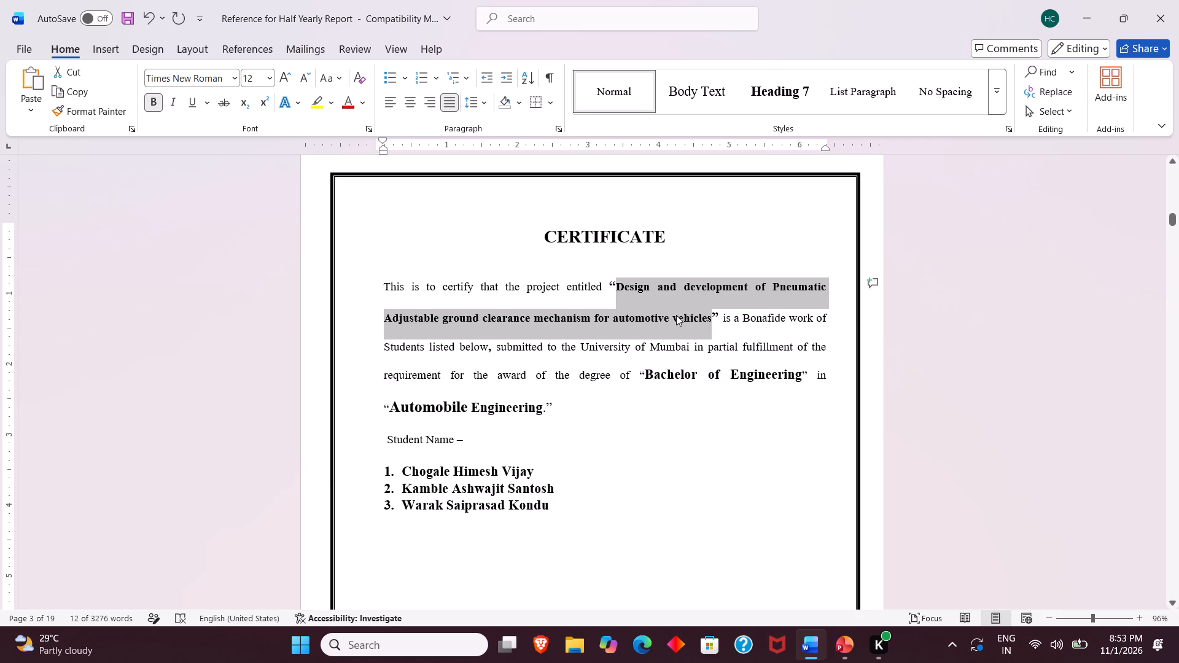
scroll(676, 315, down, 19)
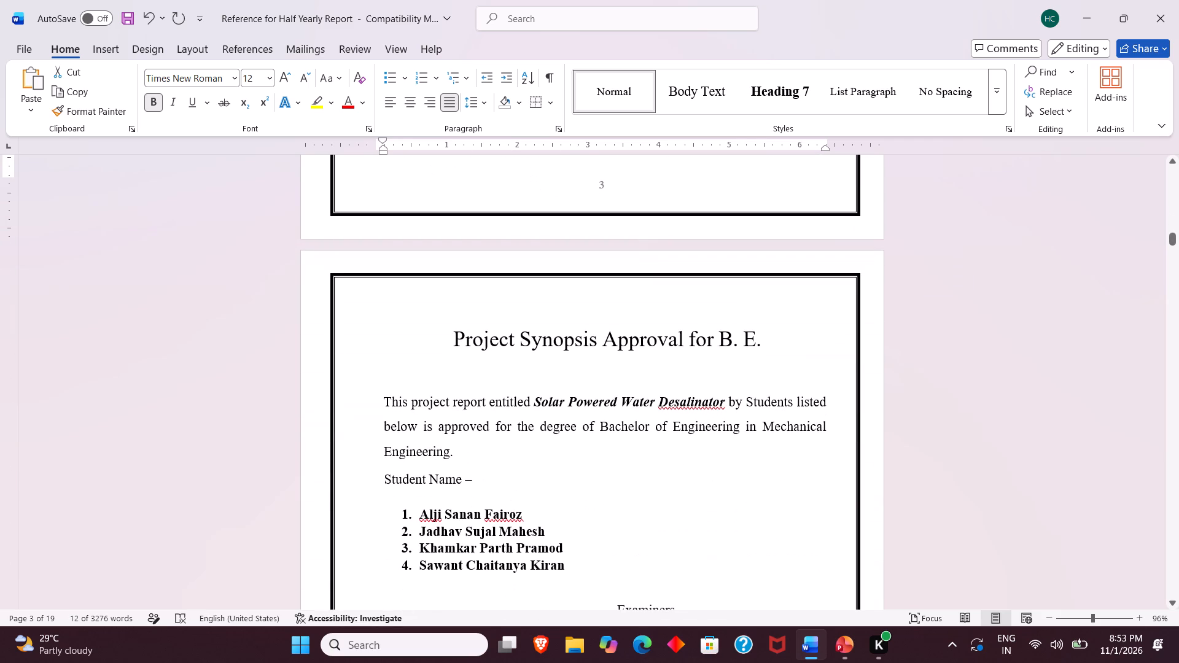
drag(725, 400, 533, 408)
key(ctrl+v)
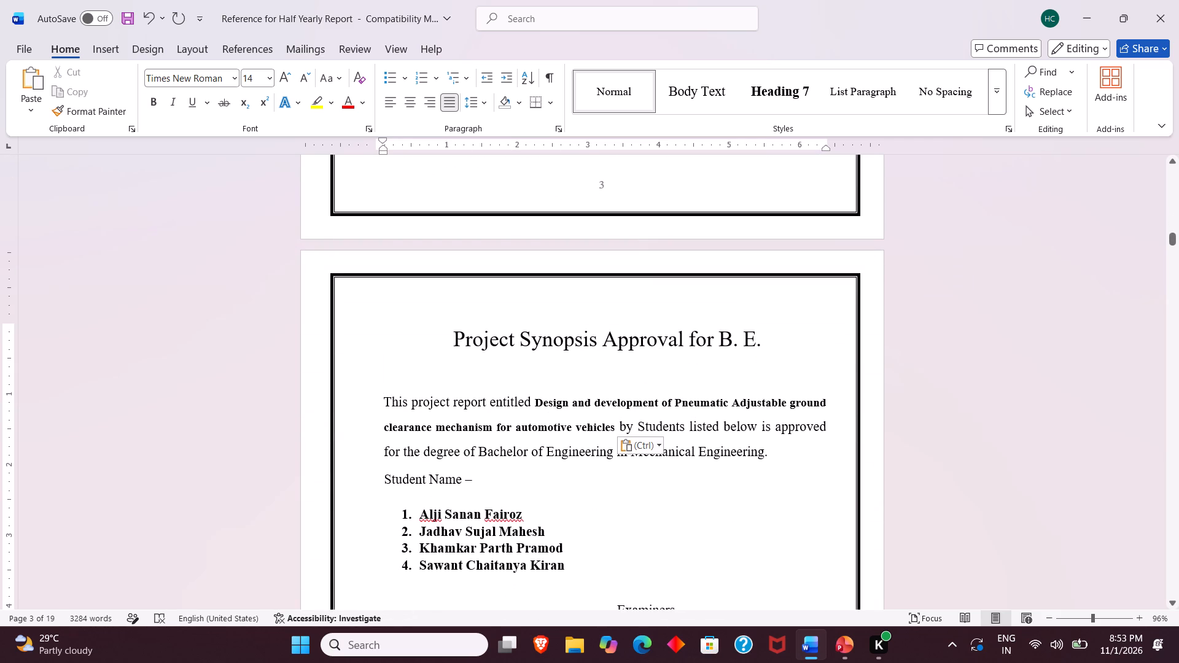
Set the font size of the pasted project title on the Project Synopsis Approval page to 12.
drag(612, 429, 609, 429)
drag(609, 429, 547, 394)
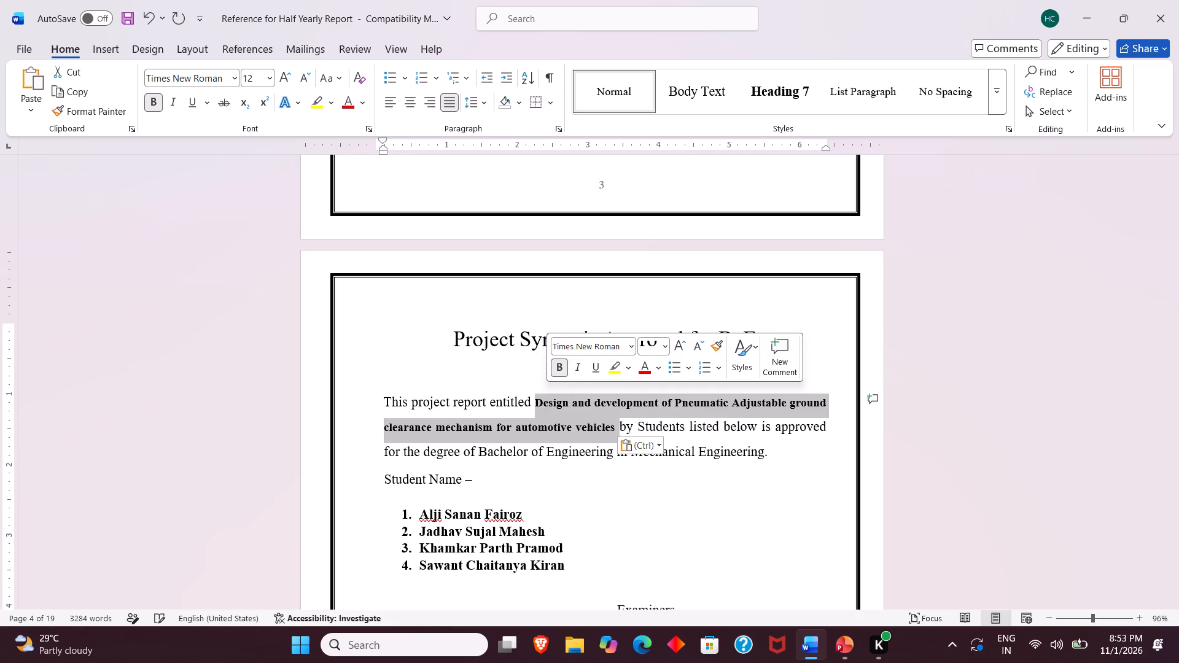
click(652, 346)
key(1)
key(2)
key(Return)
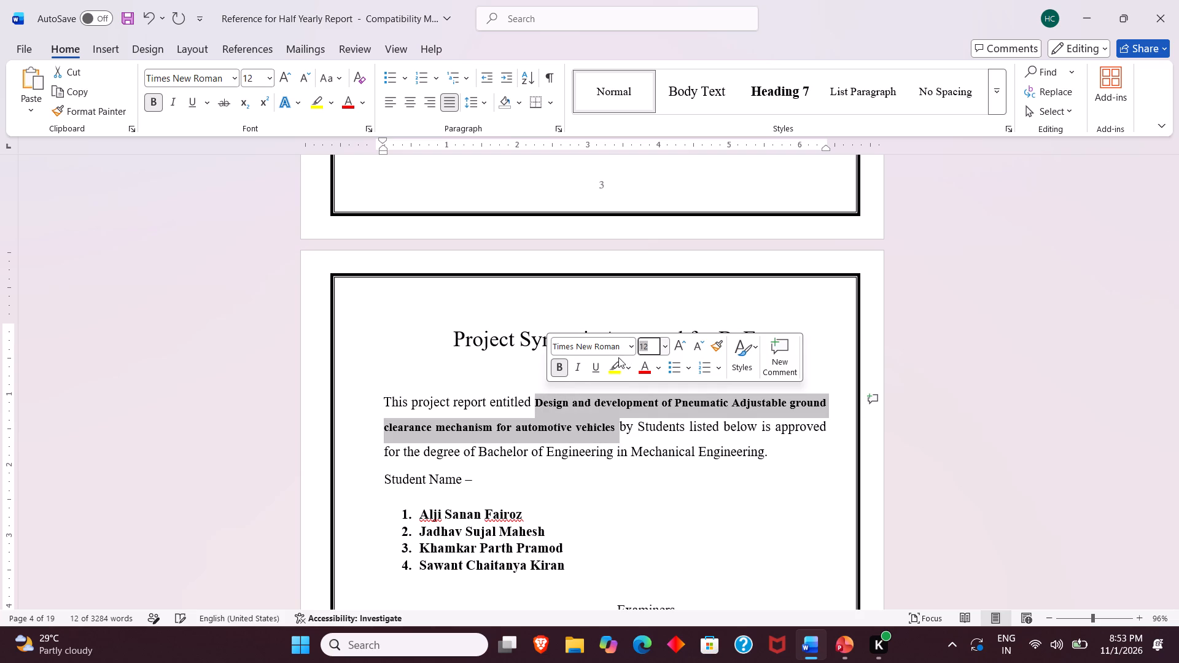
Replace the first student's name on the Project Synopsis Approval page with the first student's name copied from the certificate.
click(597, 474)
double_click(667, 429)
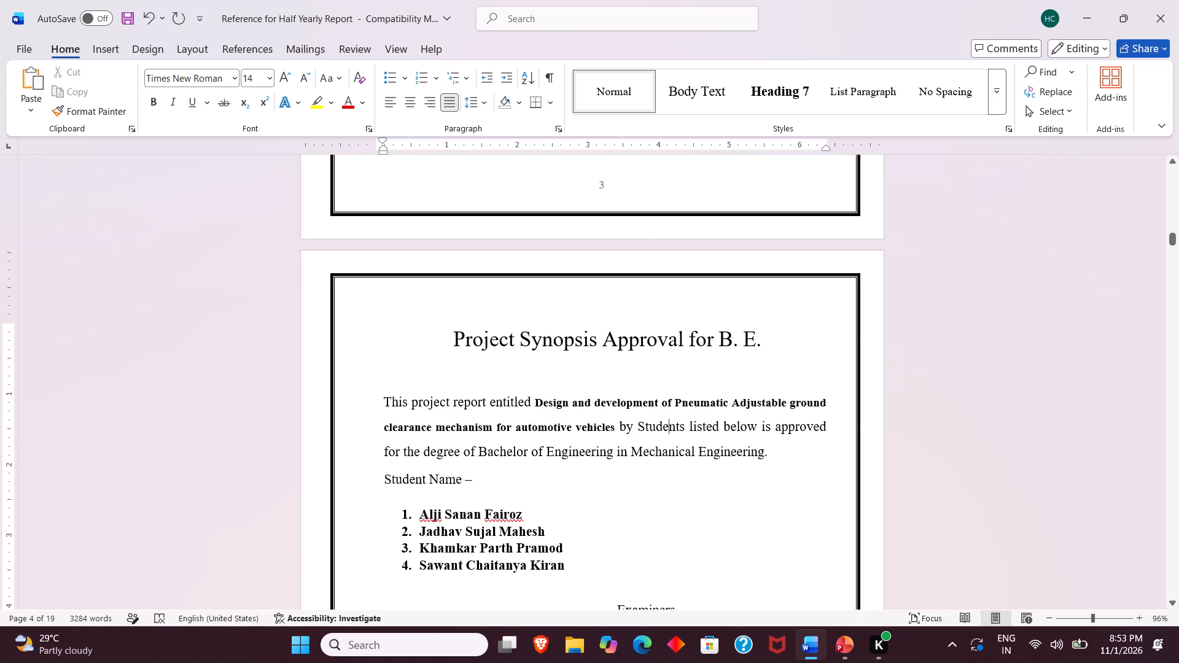
click(673, 472)
scroll(674, 467, down, 3)
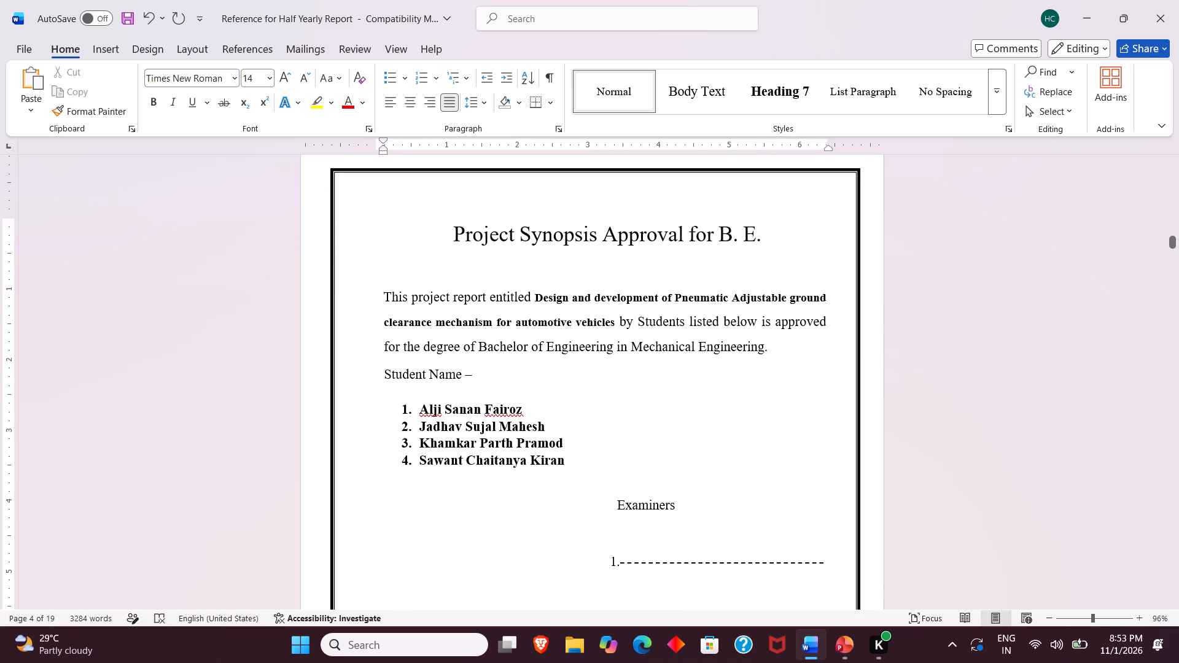
scroll(595, 313, up, 19)
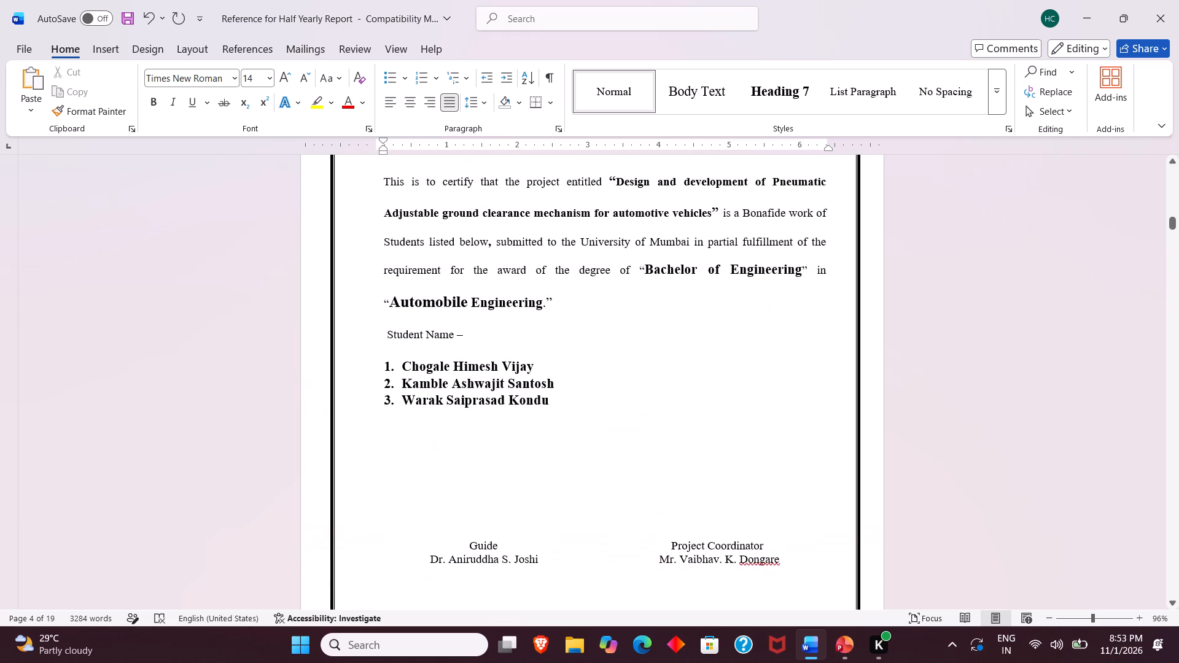
drag(540, 363, 394, 360)
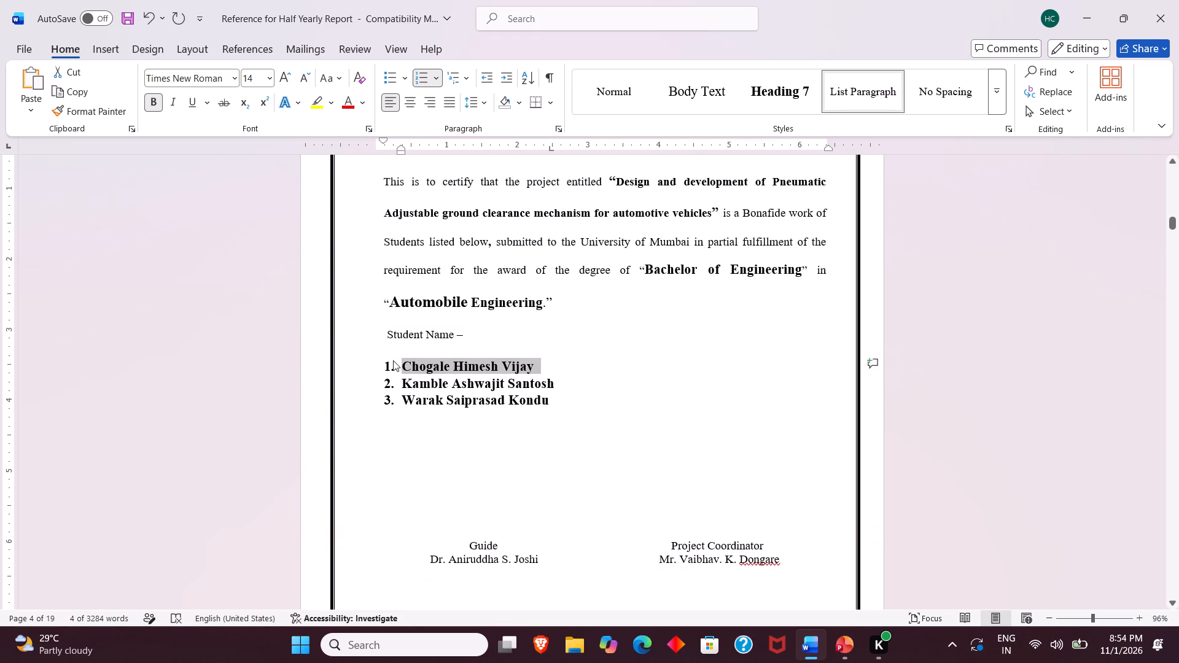
key(ctrl+c)
ctrl+scroll(458, 454, up, 1)
scroll(502, 545, down, 16)
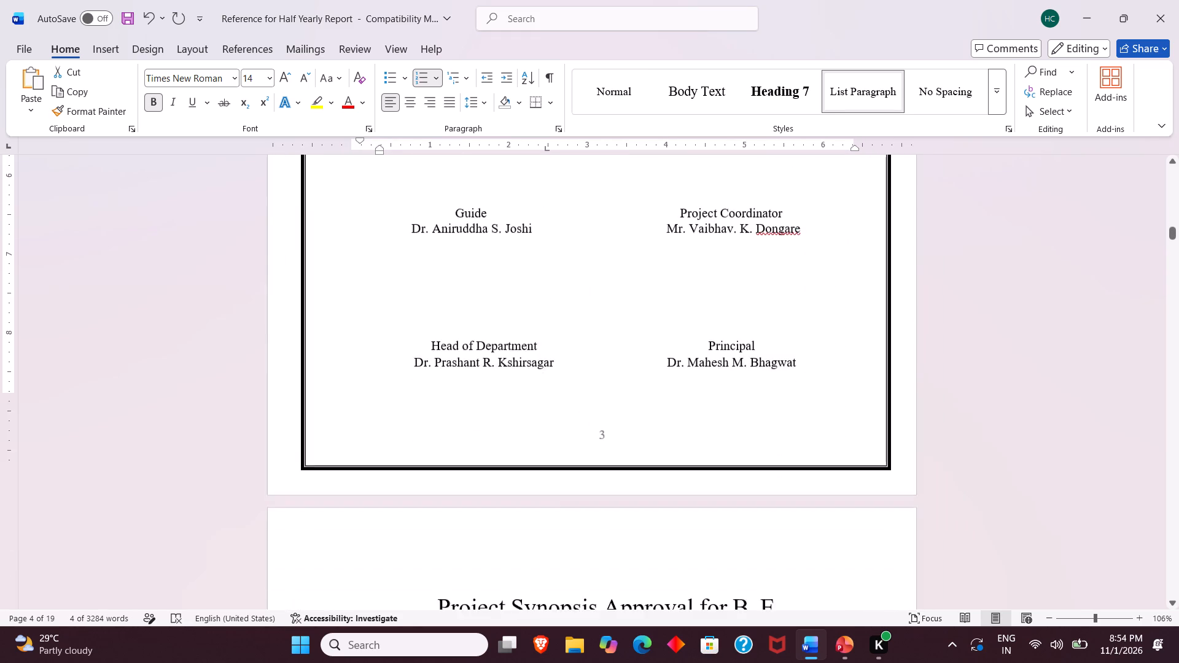
scroll(538, 505, down, 8)
drag(516, 421, 455, 418)
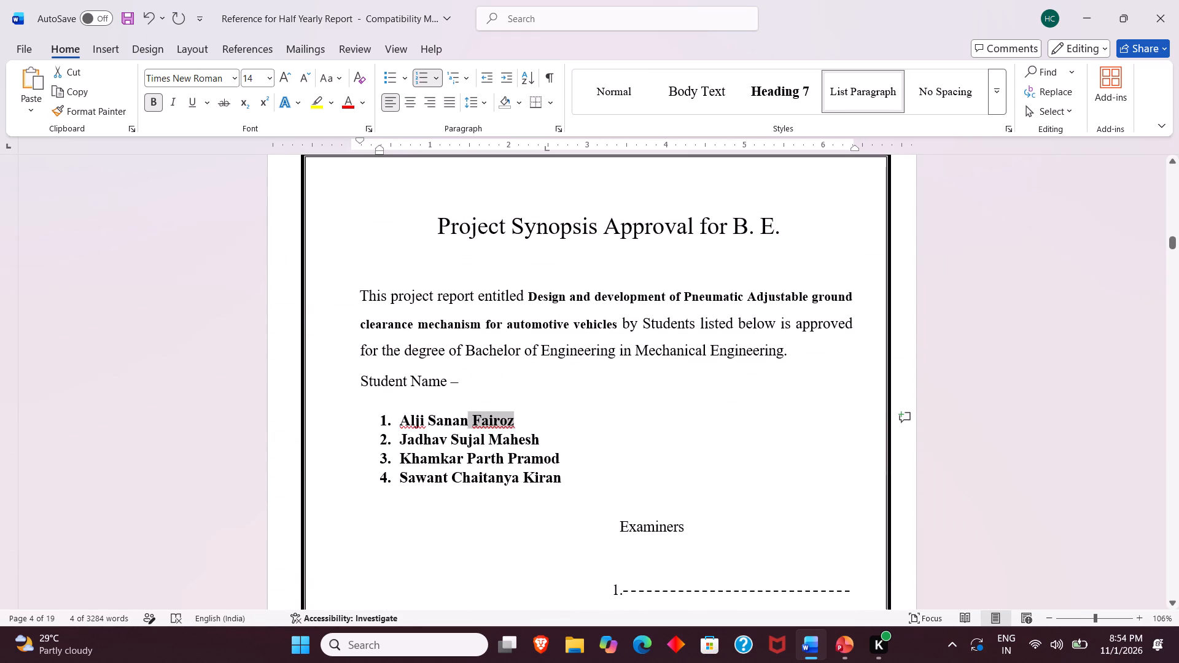
drag(455, 418, 414, 418)
key(ctrl+v)
Replace the second student's name on the Project Synopsis Approval page with the second name copied from the certificate.
scroll(414, 418, up, 3)
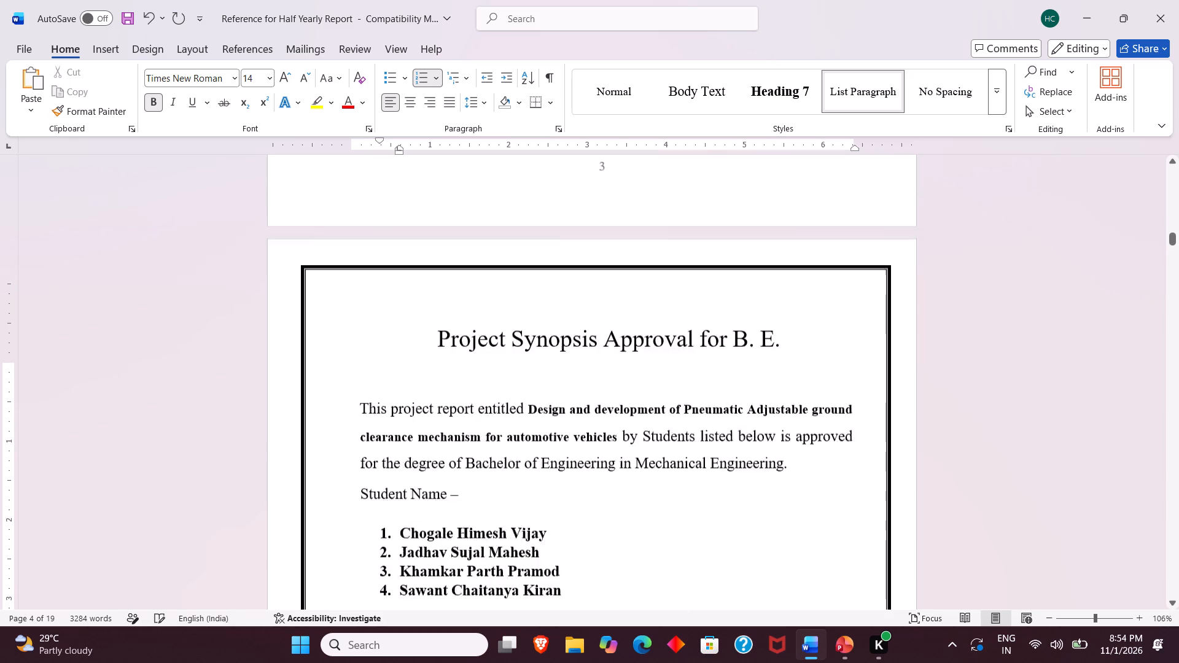
scroll(414, 418, up, 16)
drag(547, 396, 448, 393)
click(403, 388)
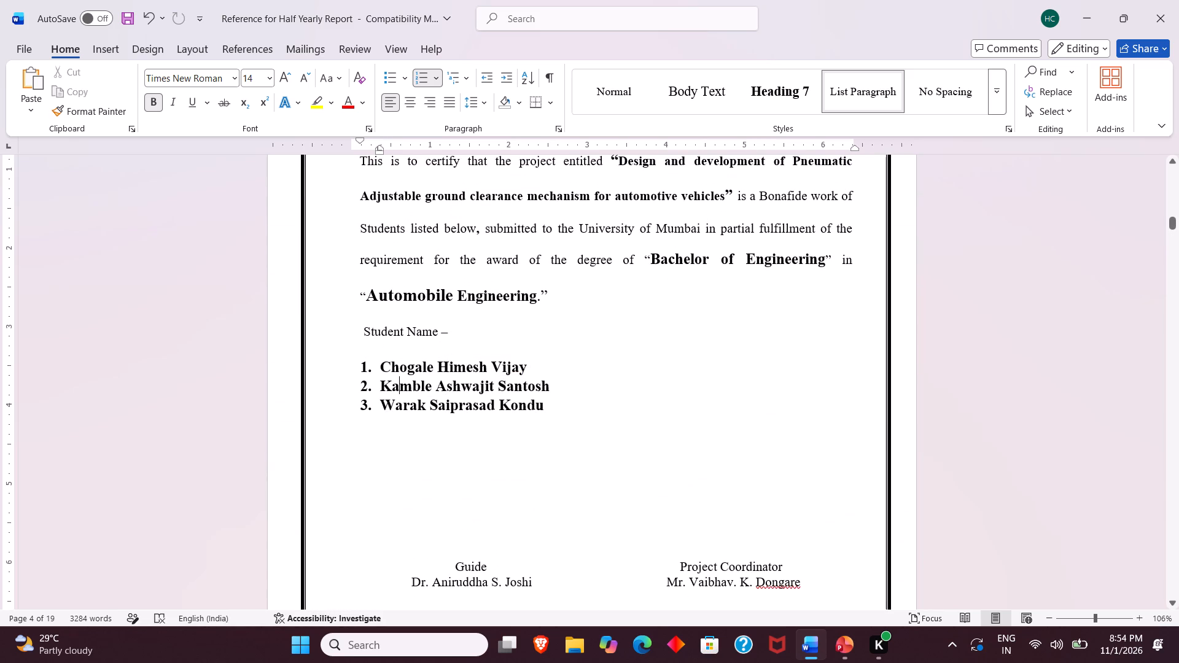
drag(550, 384, 391, 382)
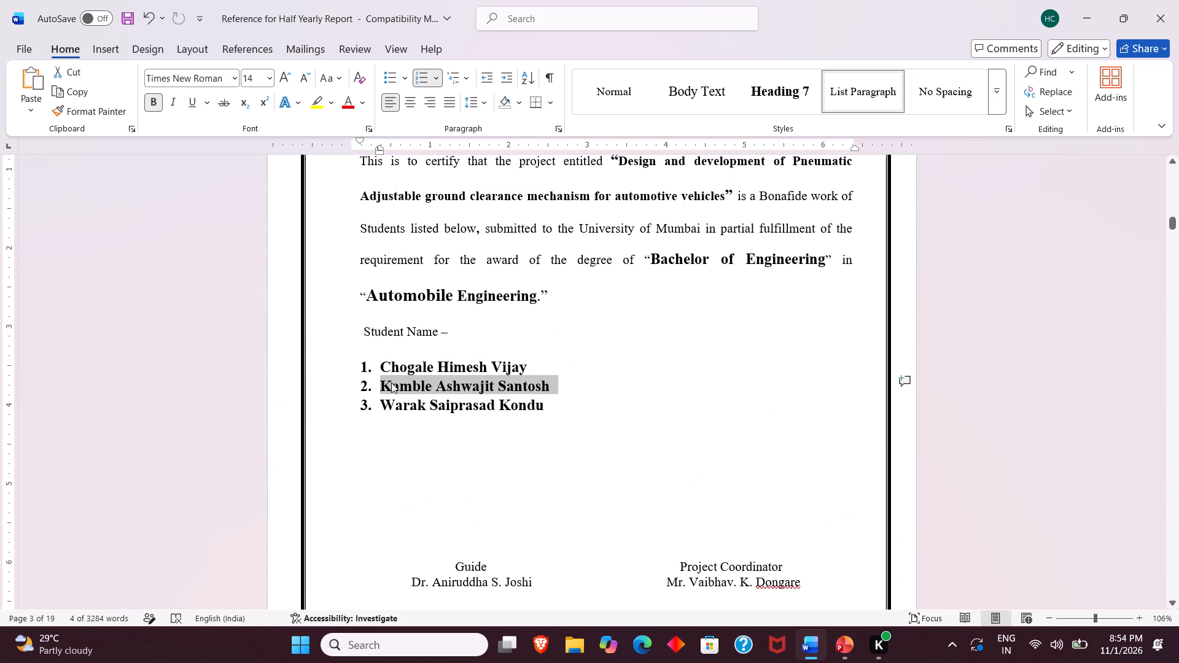
key(ctrl+c)
scroll(391, 382, down, 20)
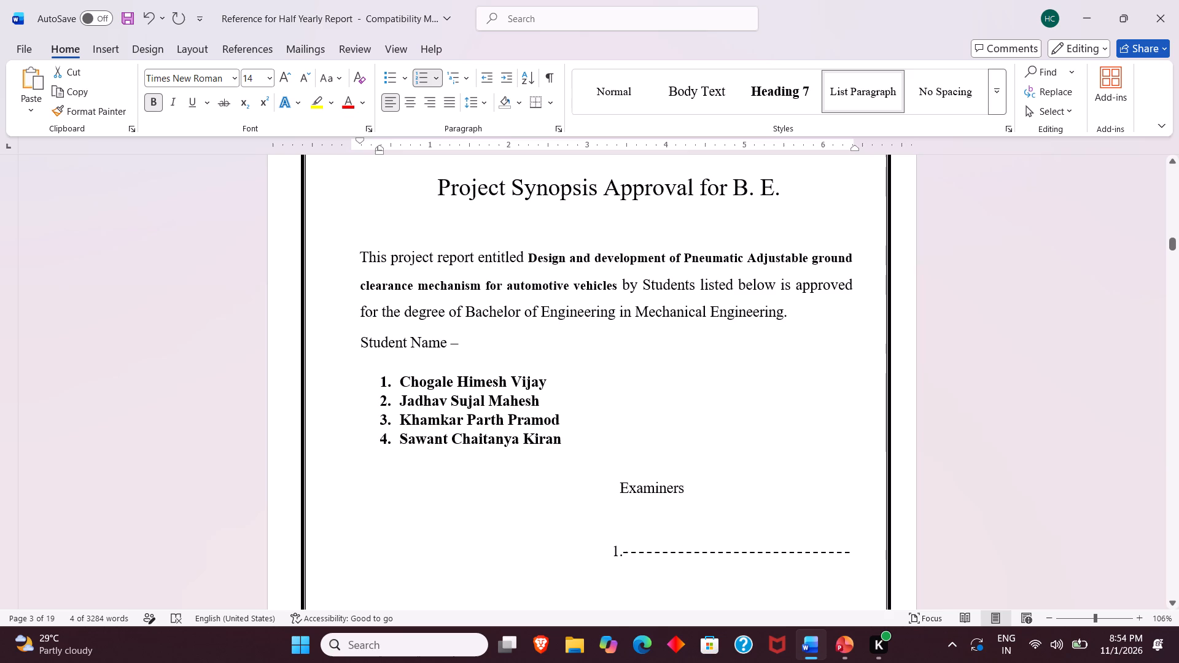
drag(403, 398, 533, 397)
key(ctrl+v)
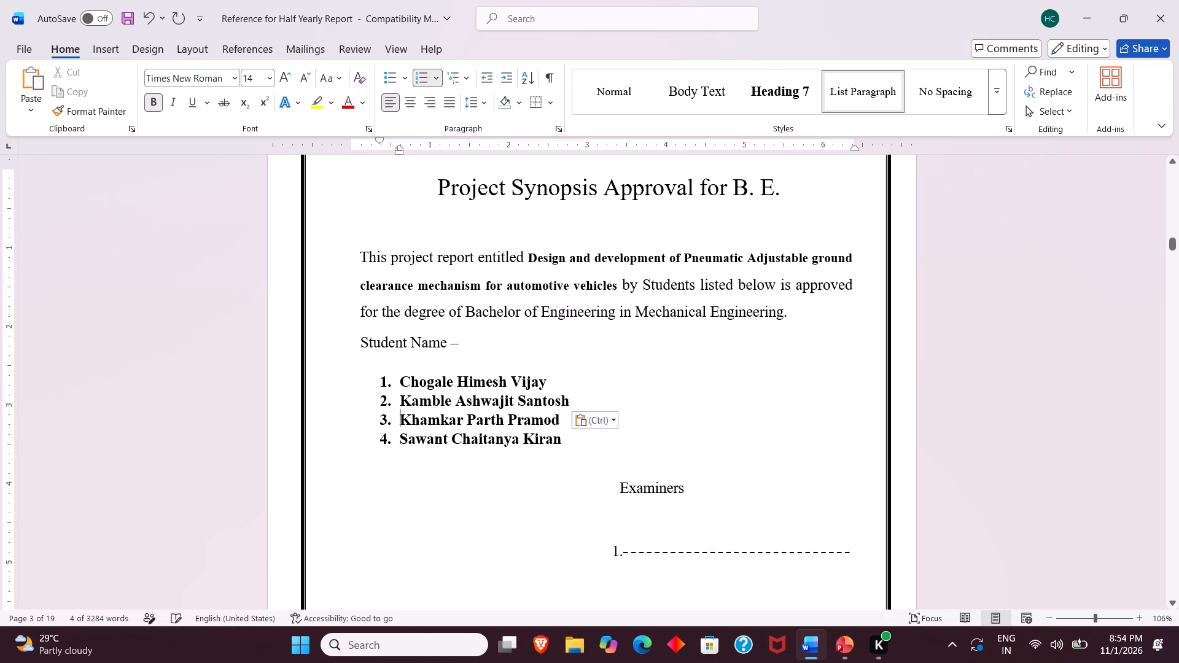
Replace the fourth student's name on the Project Synopsis Approval page with the third name copied from the certificate.
ctrl+scroll(527, 389, up, 5)
ctrl+scroll(519, 392, down, 3)
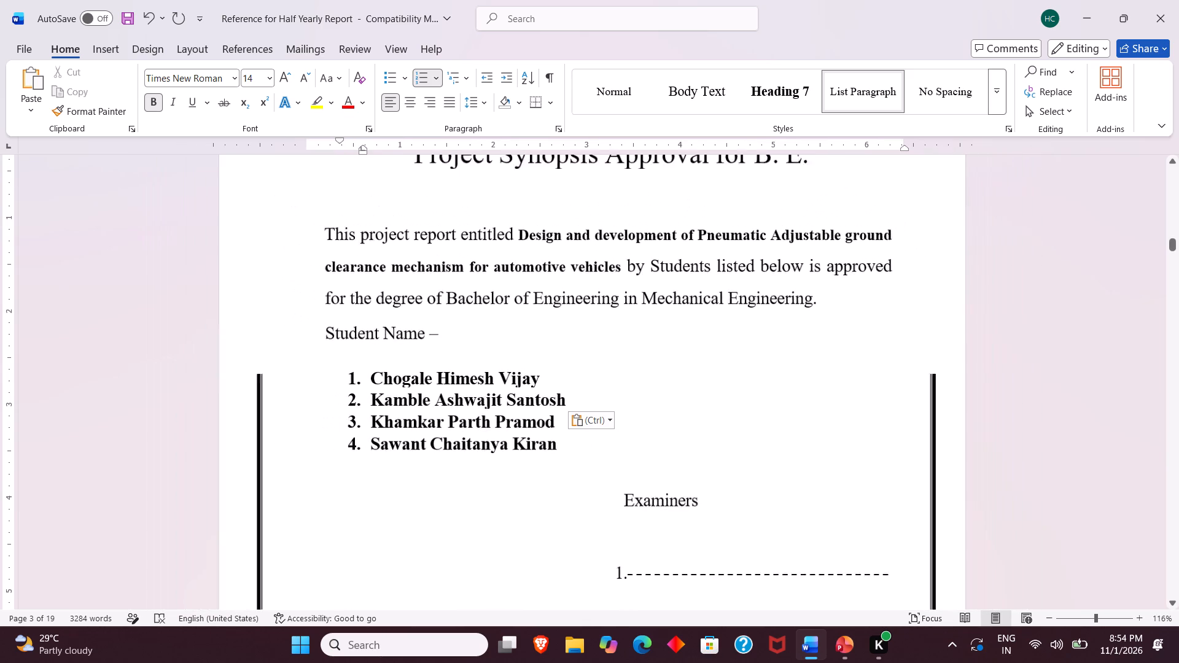
ctrl+scroll(519, 392, down, 1)
scroll(521, 392, up, 18)
scroll(521, 391, up, 3)
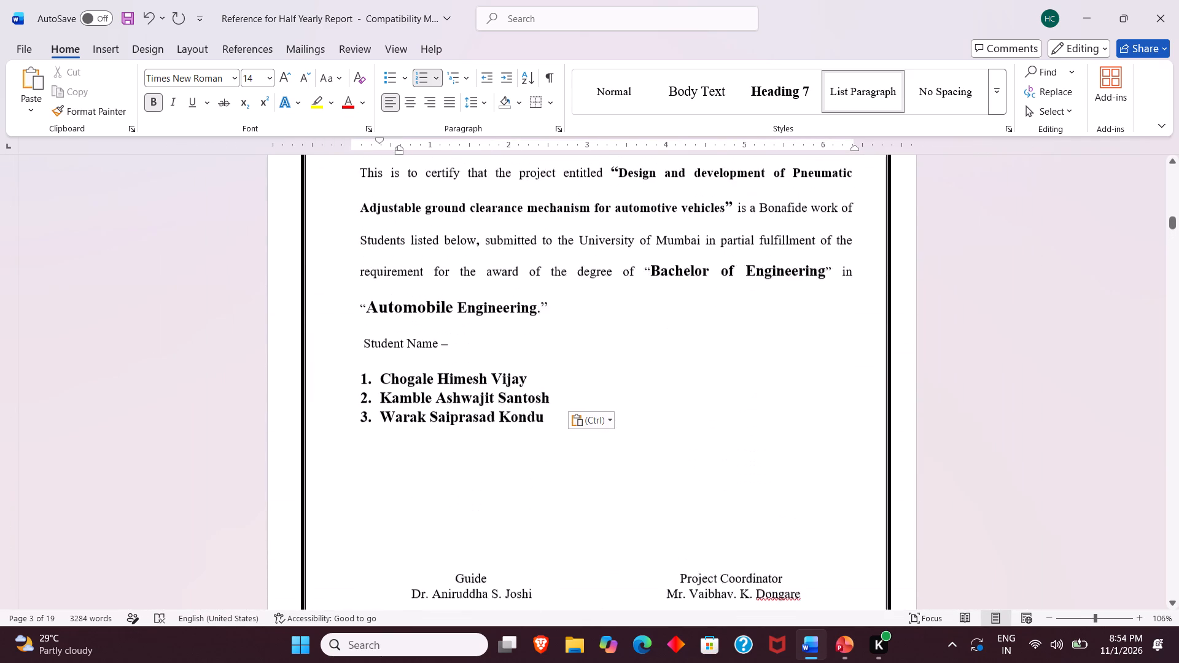
drag(548, 442, 401, 443)
key(ctrl+c)
scroll(434, 426, down, 6)
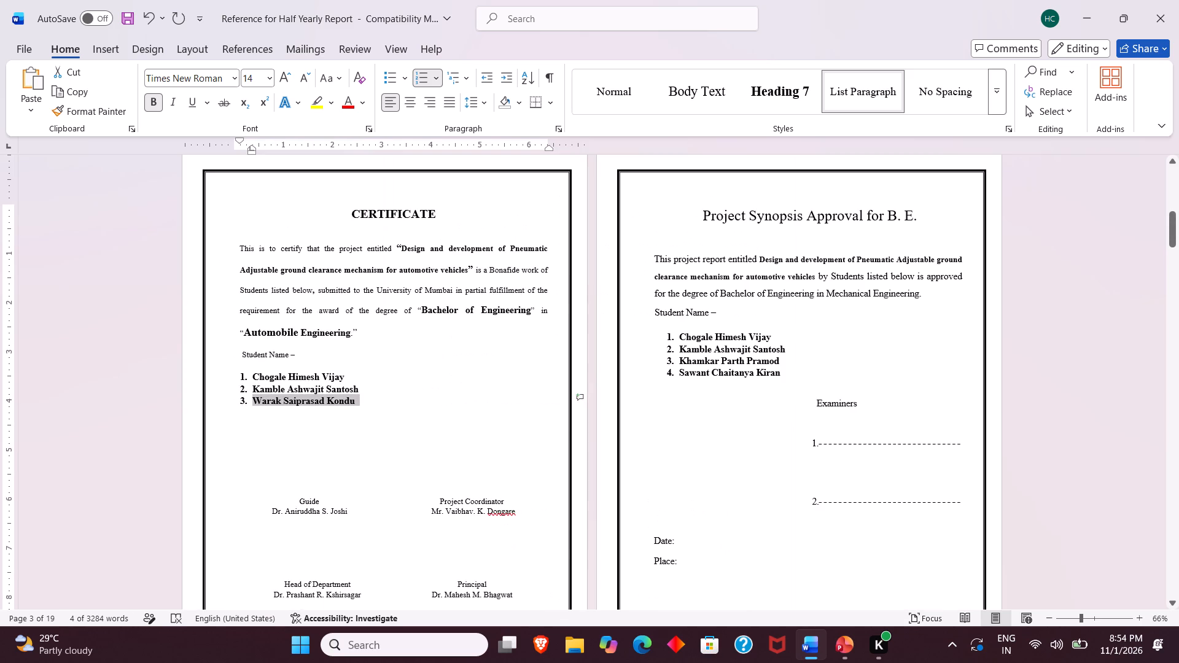
ctrl+scroll(470, 412, up, 3)
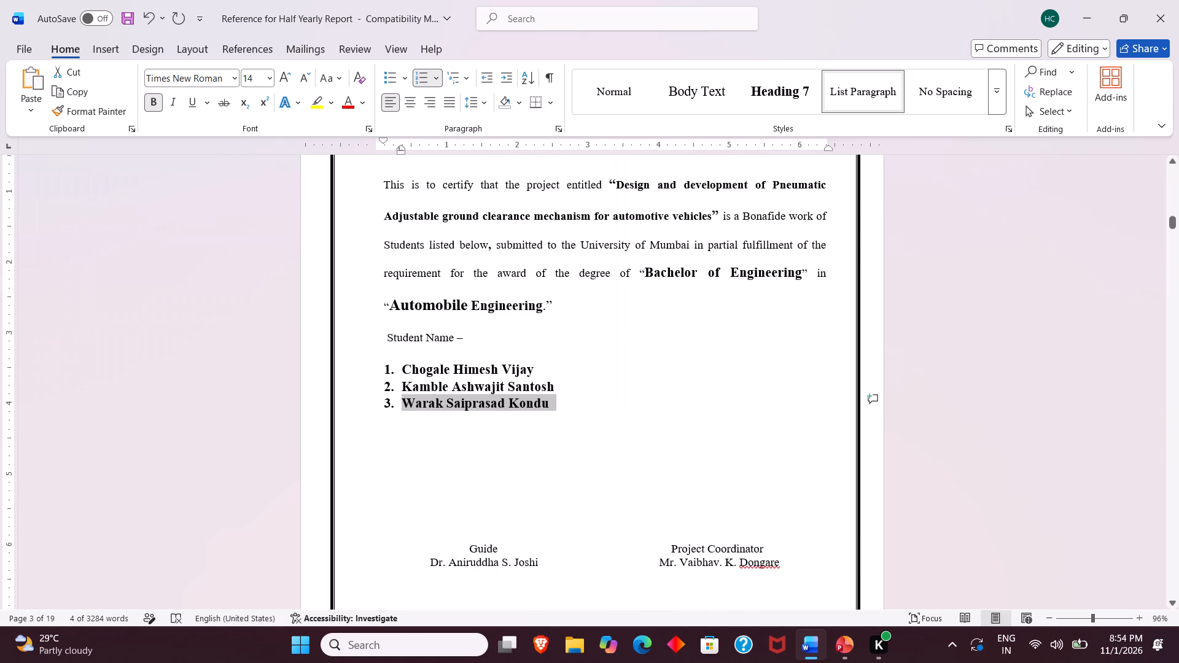
scroll(479, 430, up, 2)
scroll(484, 425, down, 20)
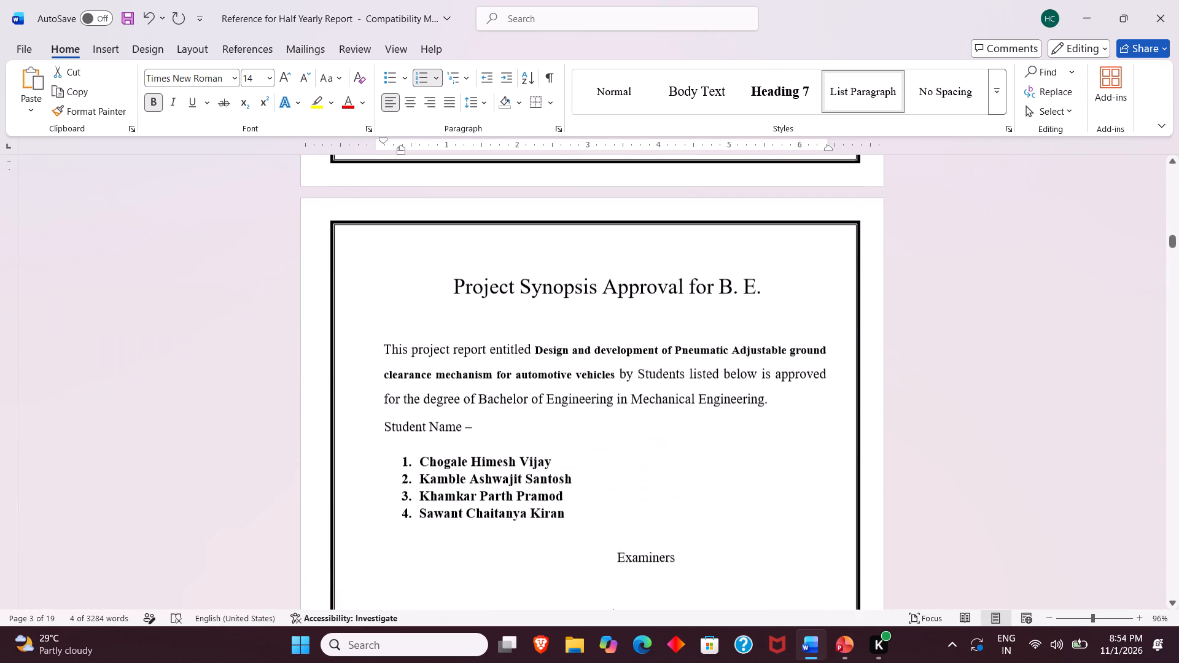
drag(566, 497, 441, 492)
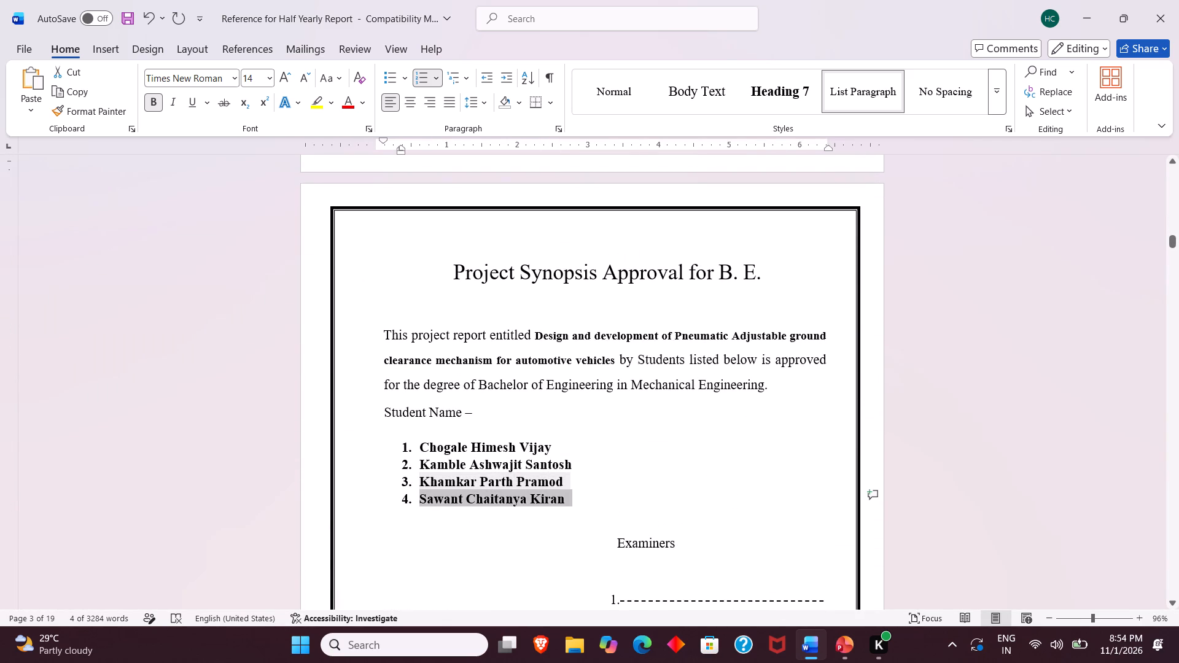
drag(441, 492, 438, 492)
key(ctrl+v)
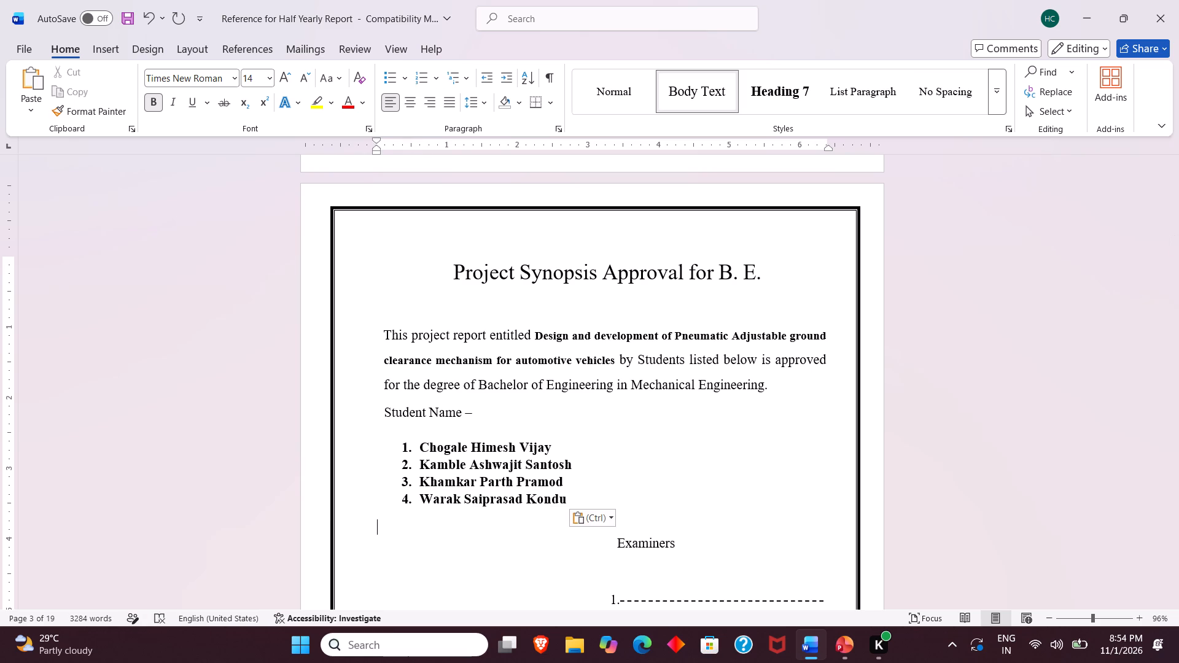
Delete the leftover third student from the Project Synopsis Approval list, moving the last pasted name up to number 3.
click(409, 502)
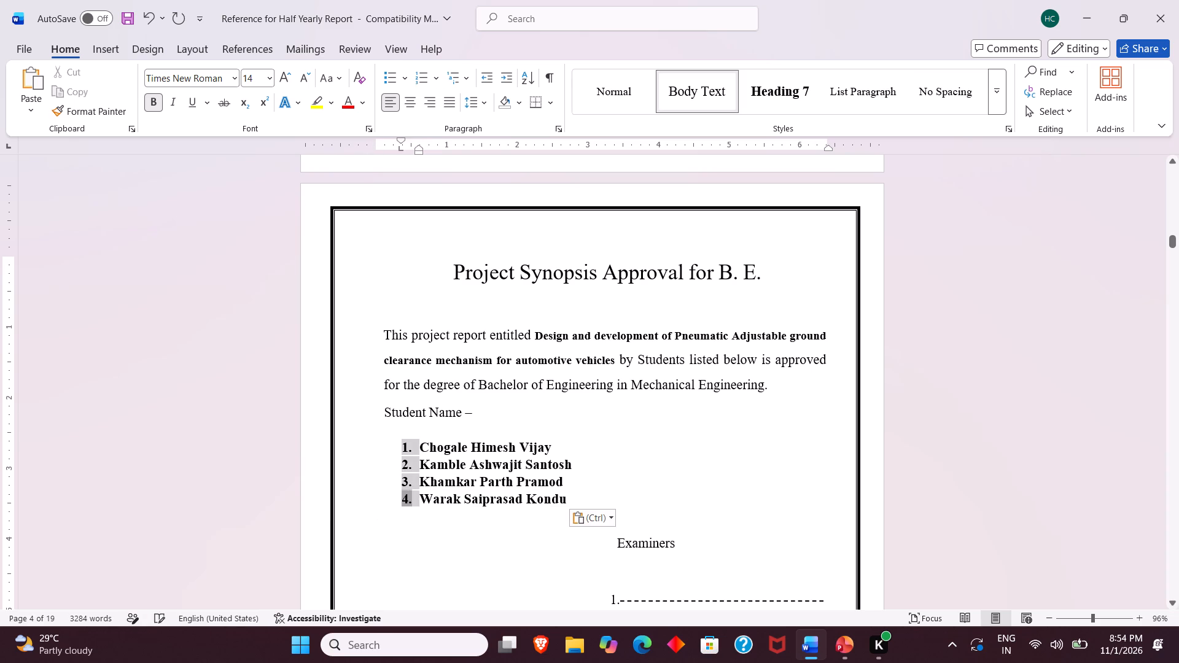
click(438, 524)
click(399, 505)
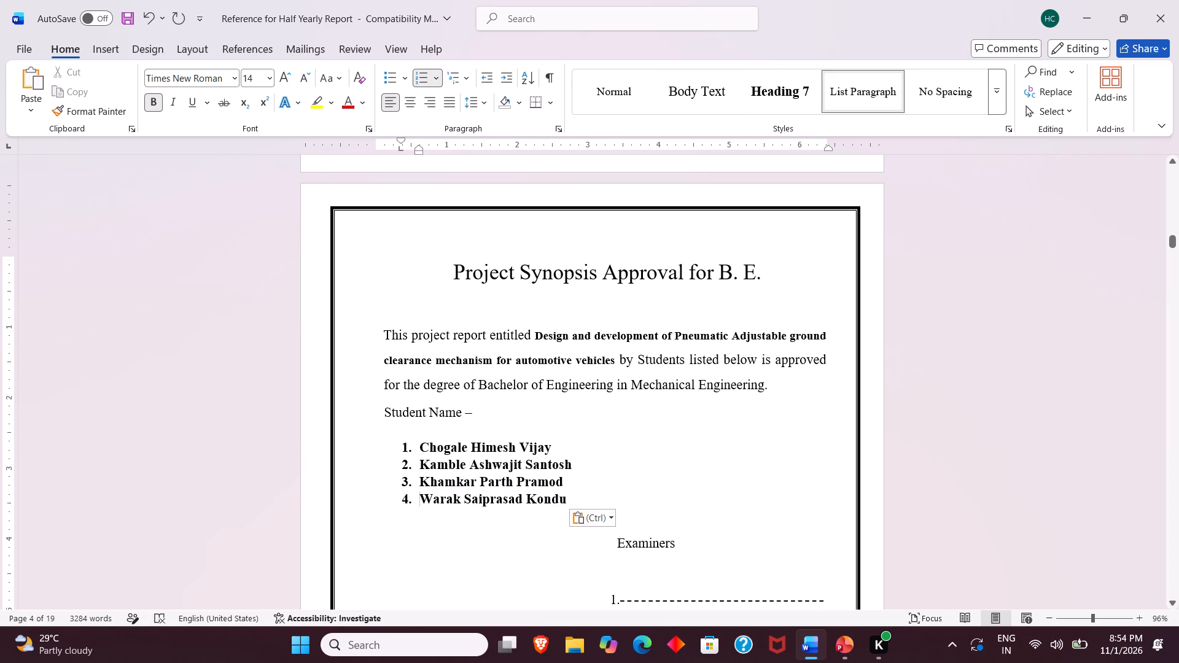
key(BackSpace)
key(BackSpace)
key(BackSpace)
key(BackSpace)
key(BackSpace)
key(BackSpace)
key(BackSpace)
key(BackSpace)
key(BackSpace)
key(BackSpace)
key(BackSpace)
key(BackSpace)
key(BackSpace)
key(BackSpace)
key(BackSpace)
key(BackSpace)
key(BackSpace)
key(BackSpace)
key(BackSpace)
key(BackSpace)
key(BackSpace)
key(BackSpace)
key(BackSpace)
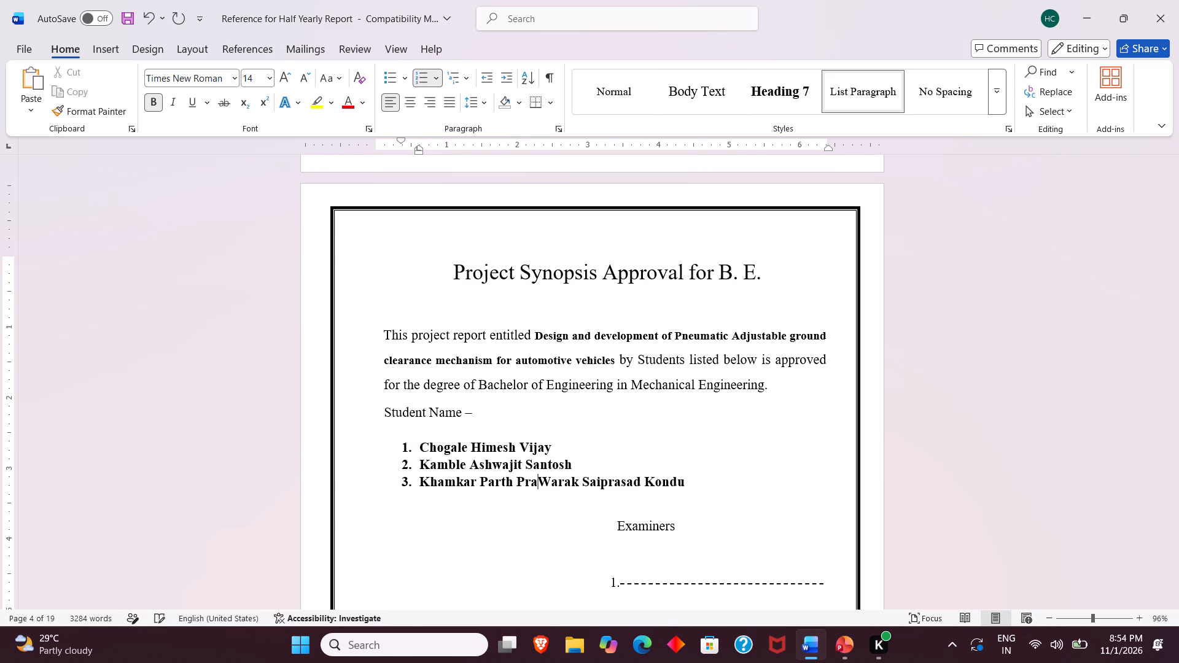
Set the approval paragraph and the Student Name line on the Project Synopsis Approval page to font size 12, matching the certificate's body text.
scroll(472, 527, down, 2)
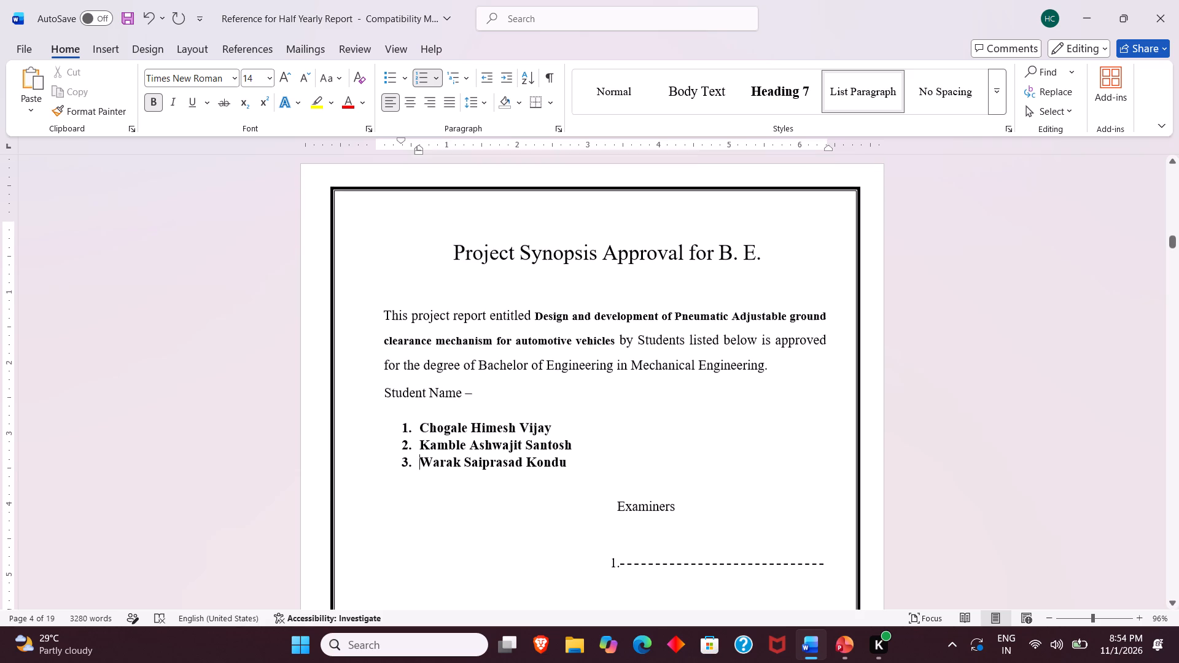
scroll(472, 527, down, 7)
scroll(472, 527, up, 7)
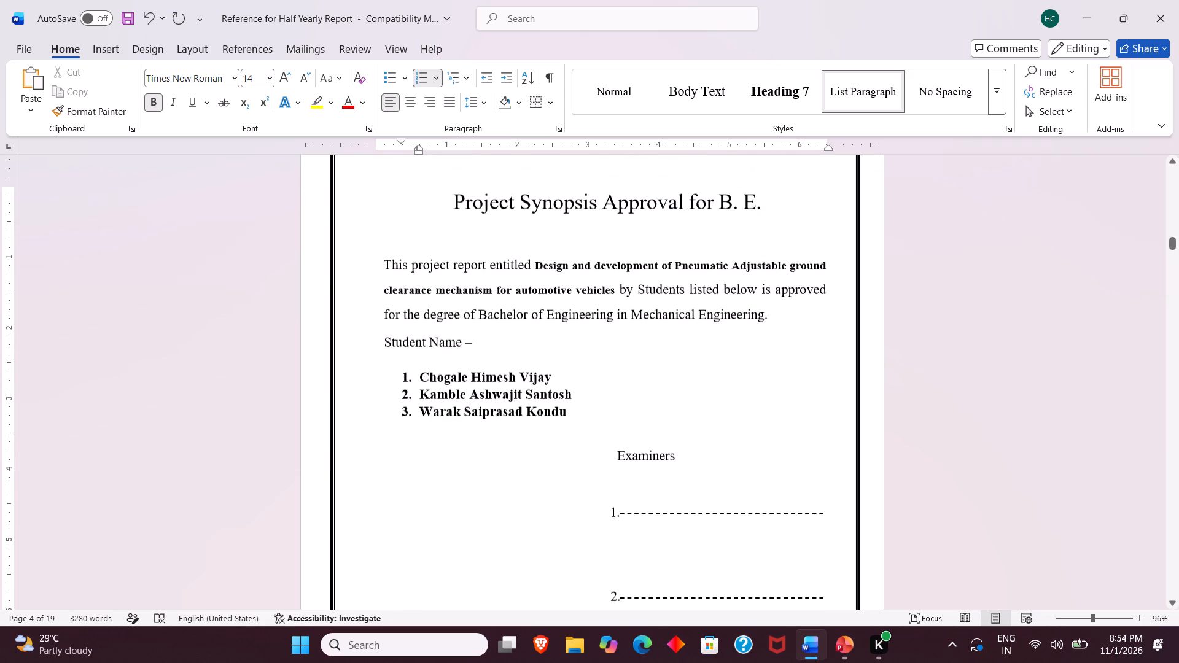
scroll(472, 527, up, 12)
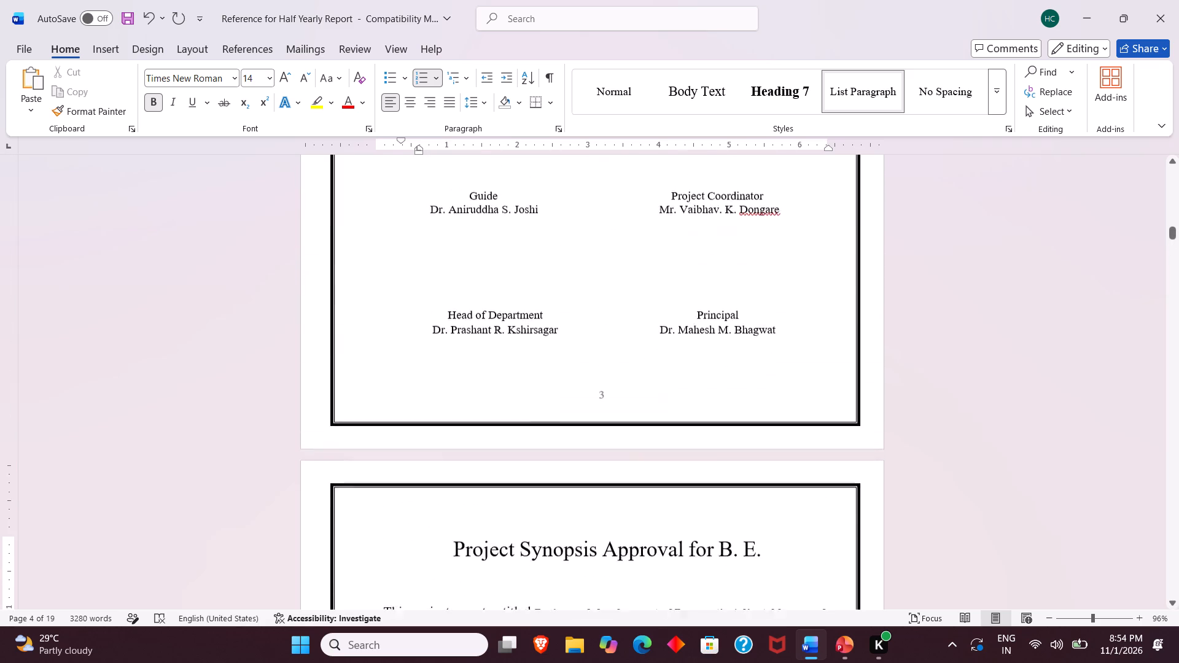
scroll(472, 527, up, 12)
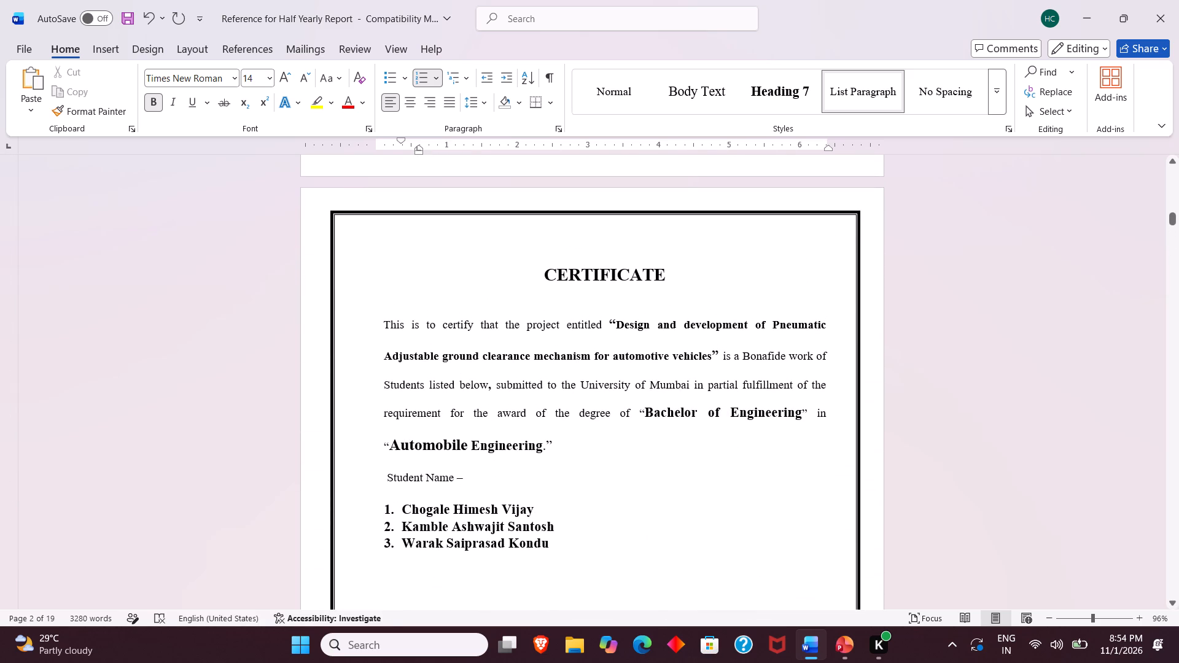
double_click(582, 392)
scroll(582, 392, down, 16)
scroll(669, 537, down, 3)
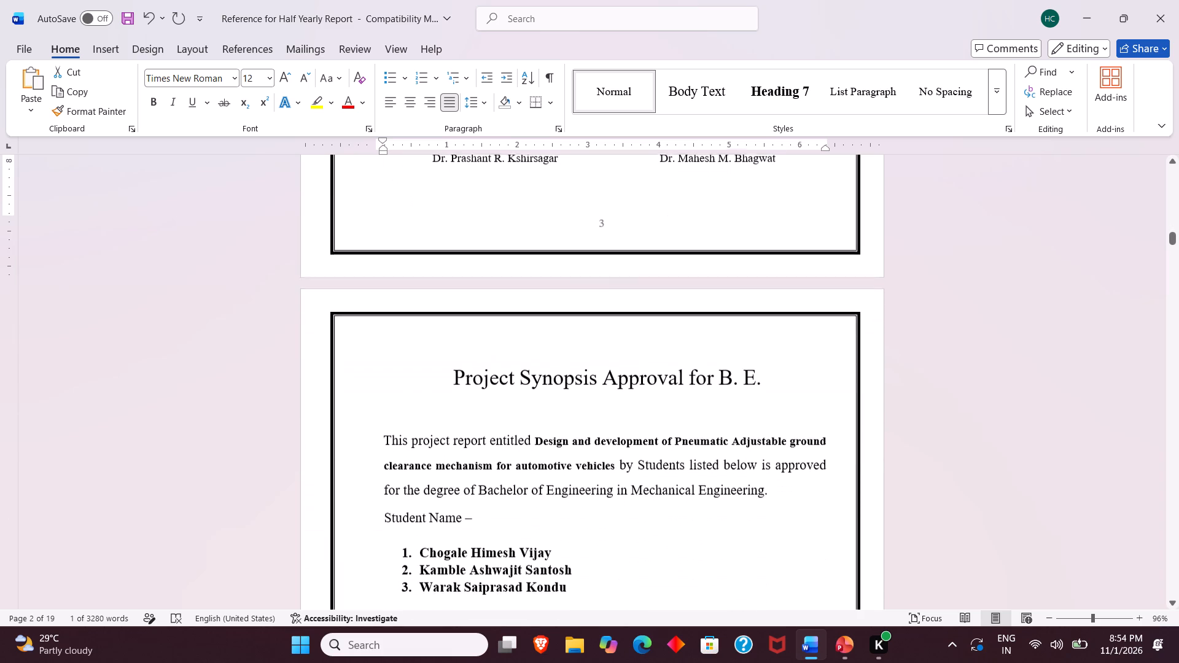
drag(776, 494, 425, 451)
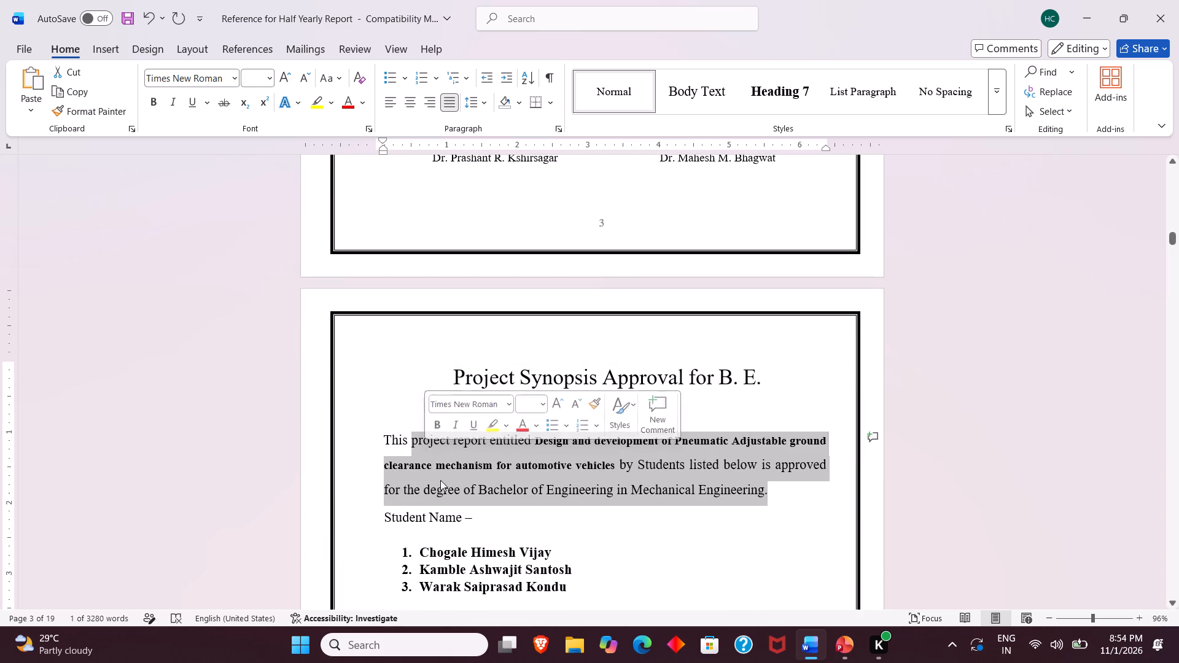
click(480, 543)
drag(596, 537, 384, 454)
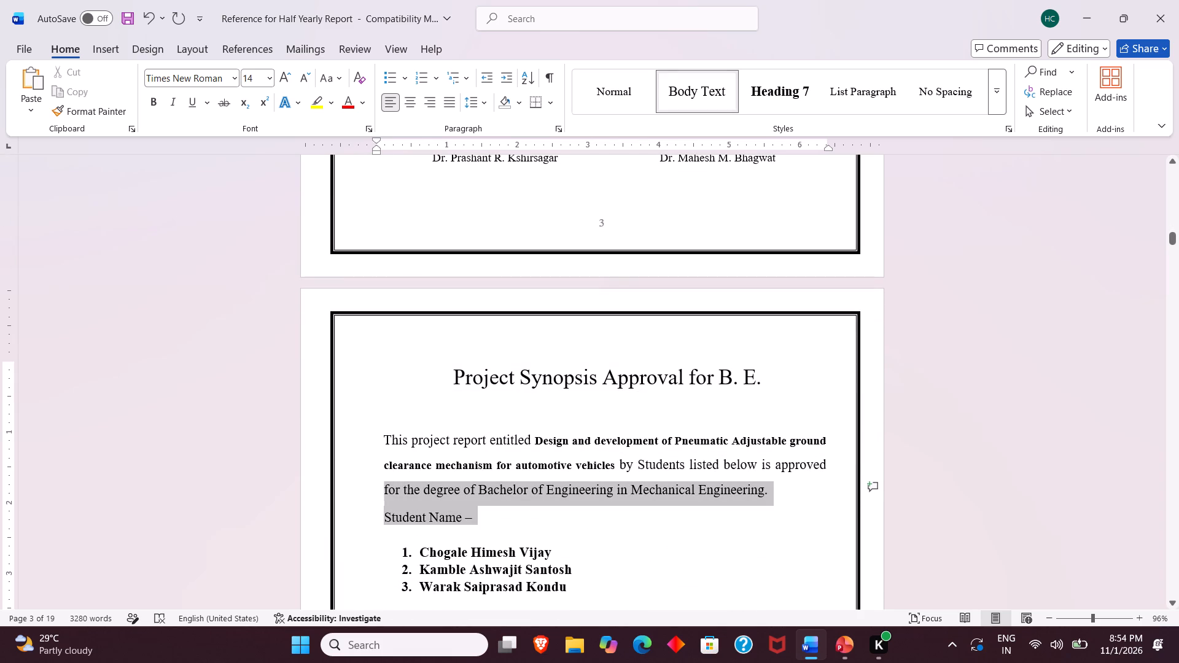
drag(384, 454, 384, 441)
click(488, 398)
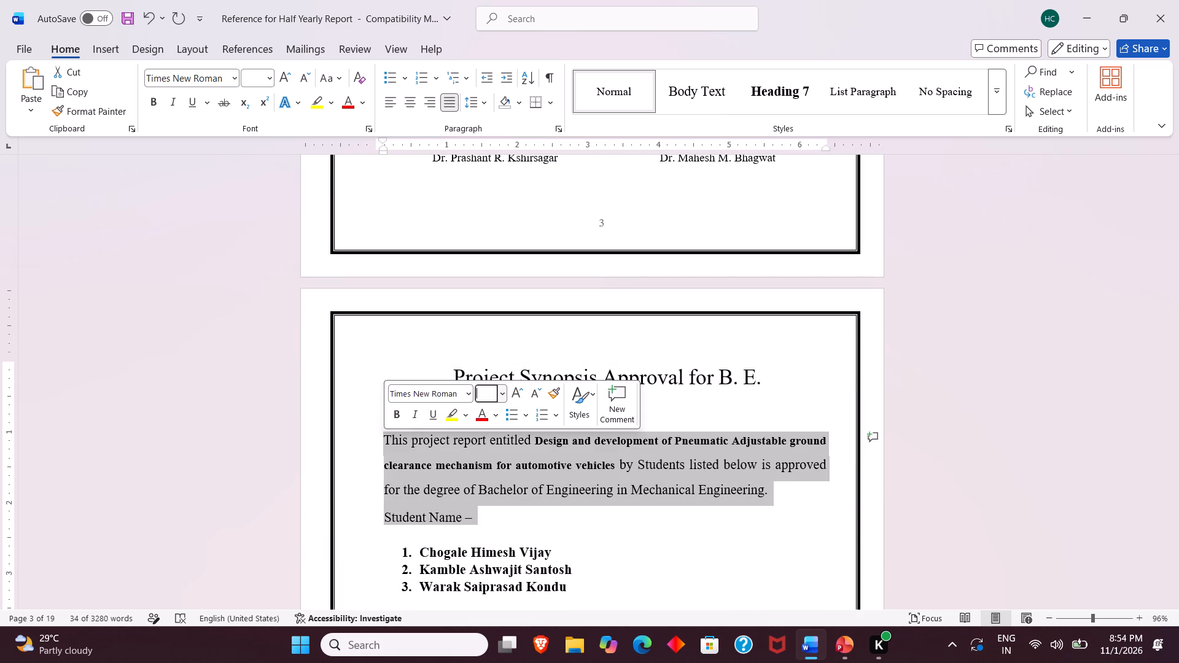
text(12)
key(Return)
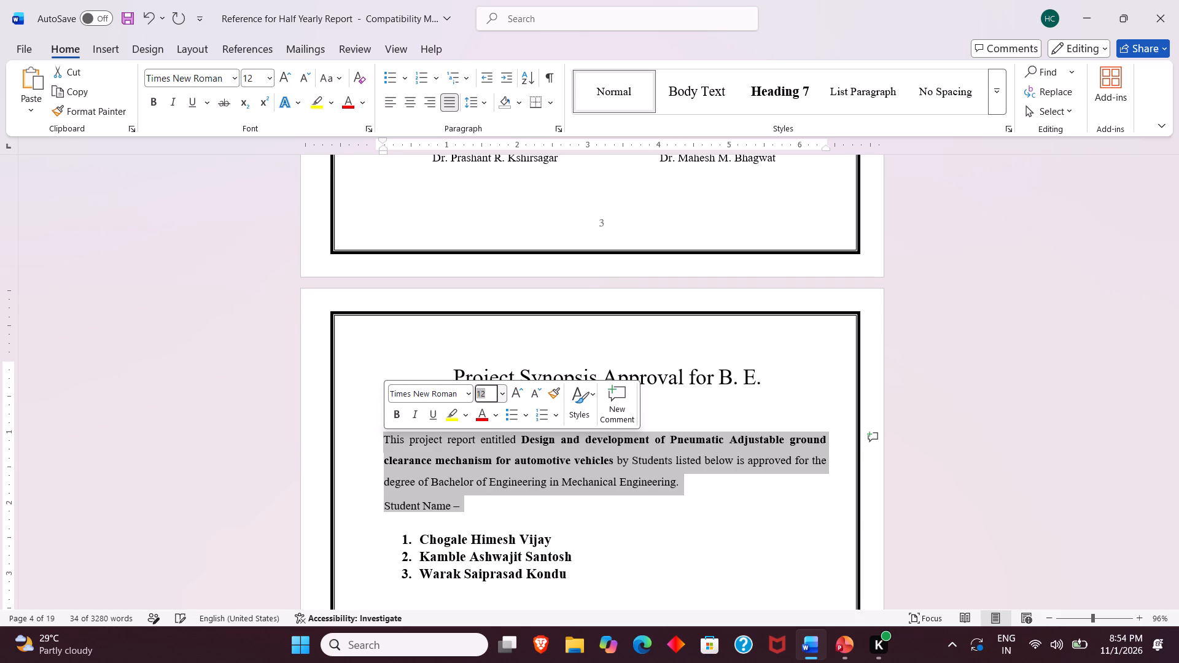
Review the Project Synopsis Approval page, checking the heading's font size and the examiner, date and place lines.
scroll(626, 454, down, 3)
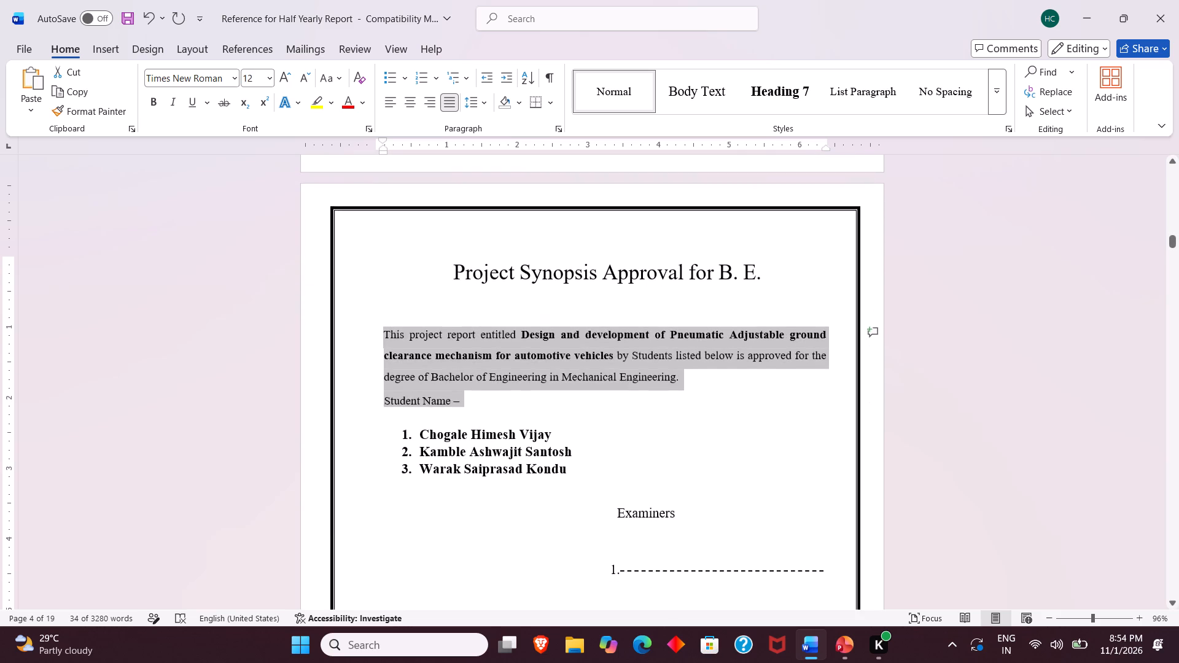
click(626, 421)
scroll(625, 420, up, 7)
scroll(626, 402, down, 7)
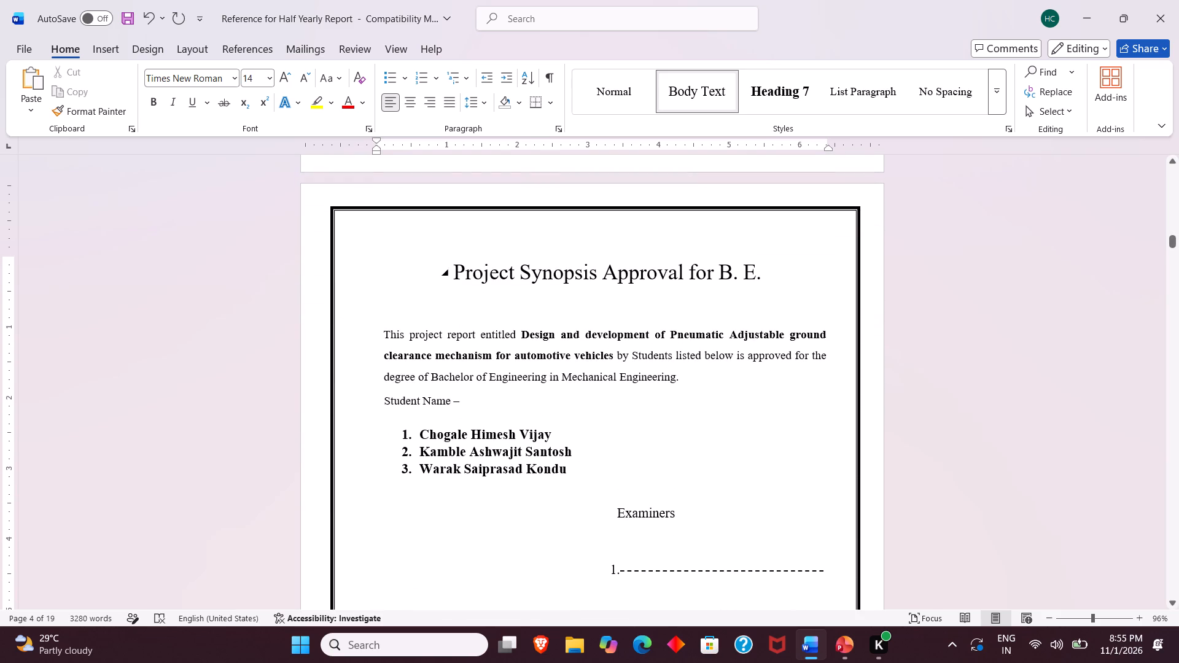
click(669, 261)
double_click(669, 275)
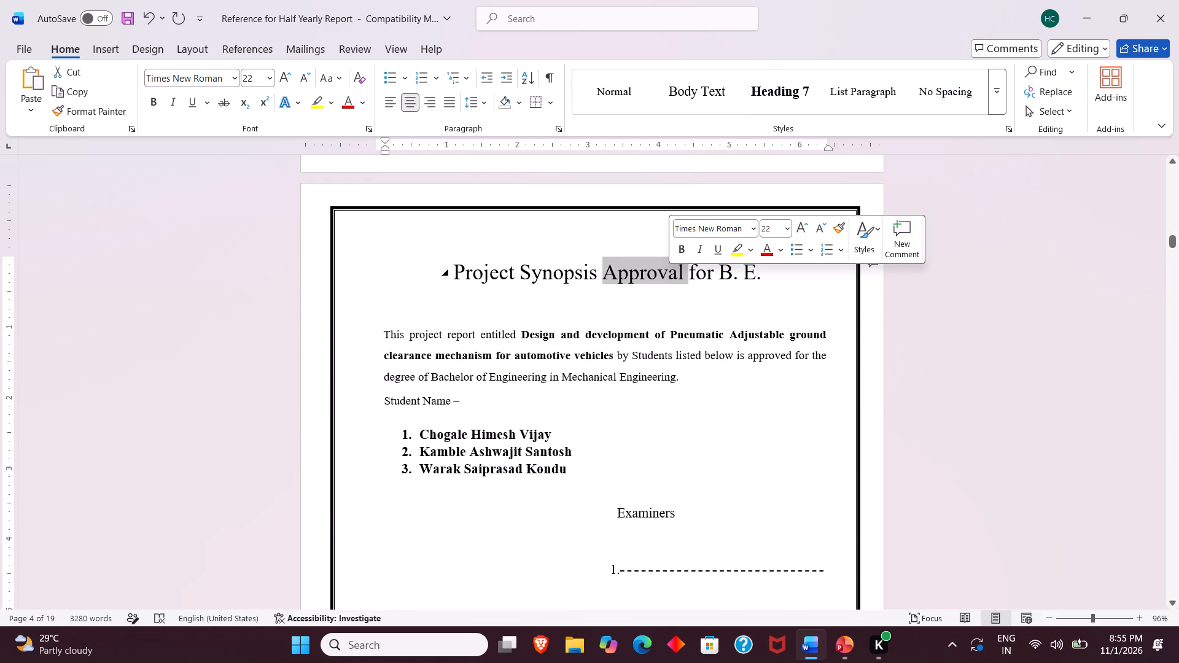
click(801, 282)
scroll(769, 273, down, 14)
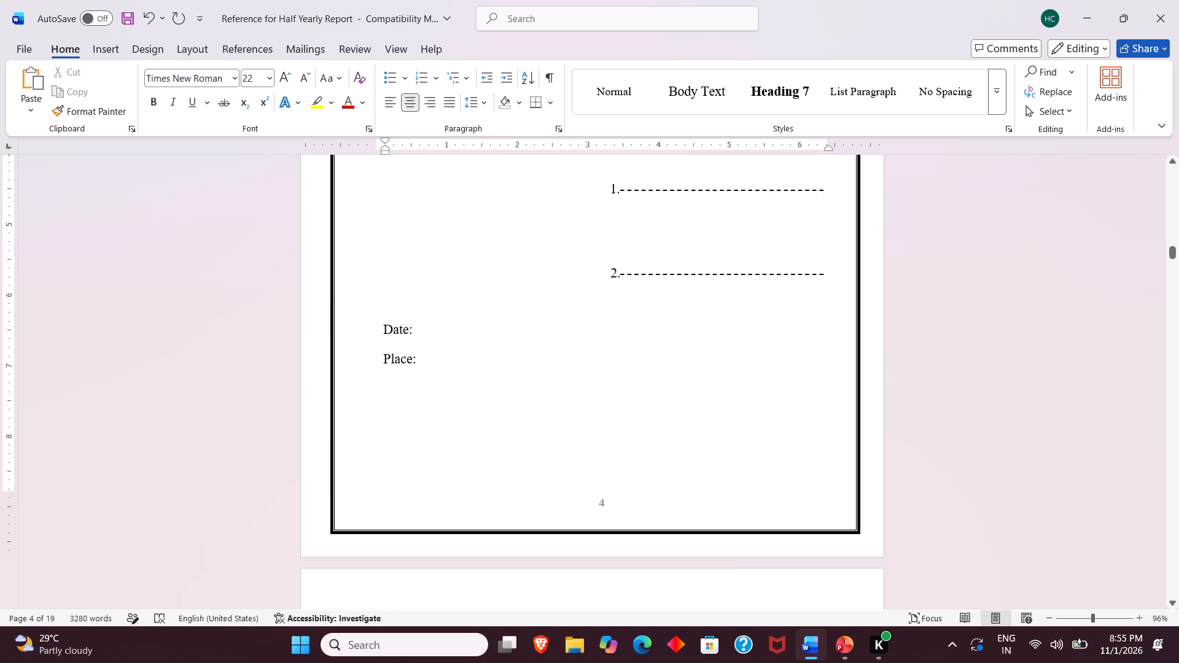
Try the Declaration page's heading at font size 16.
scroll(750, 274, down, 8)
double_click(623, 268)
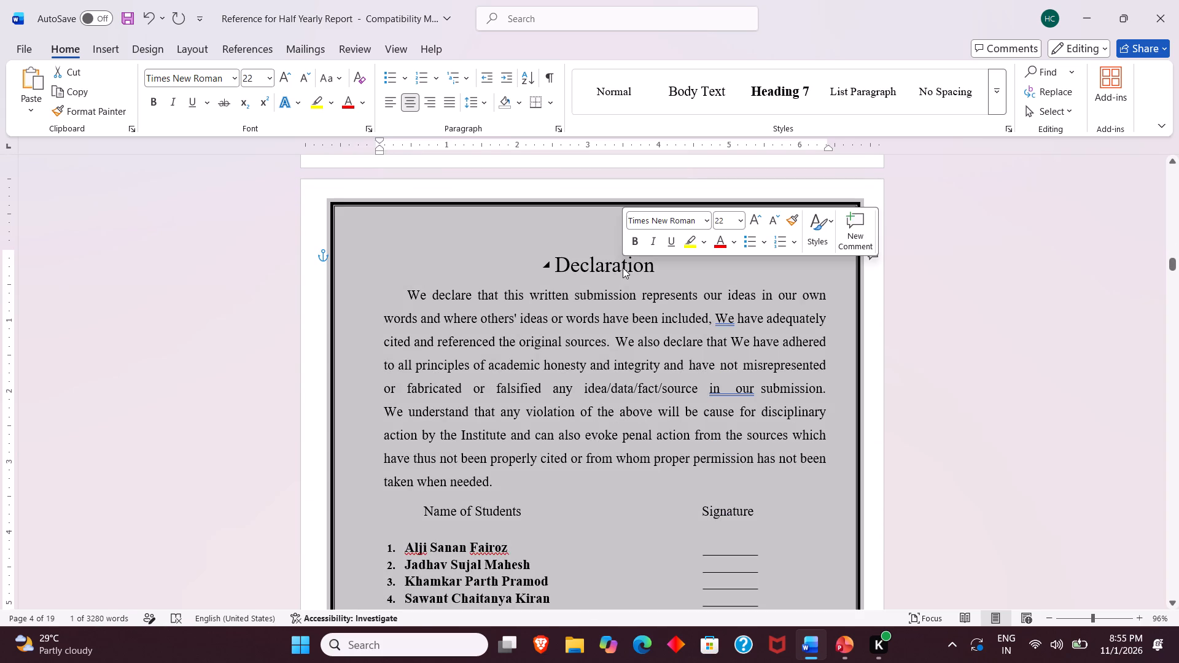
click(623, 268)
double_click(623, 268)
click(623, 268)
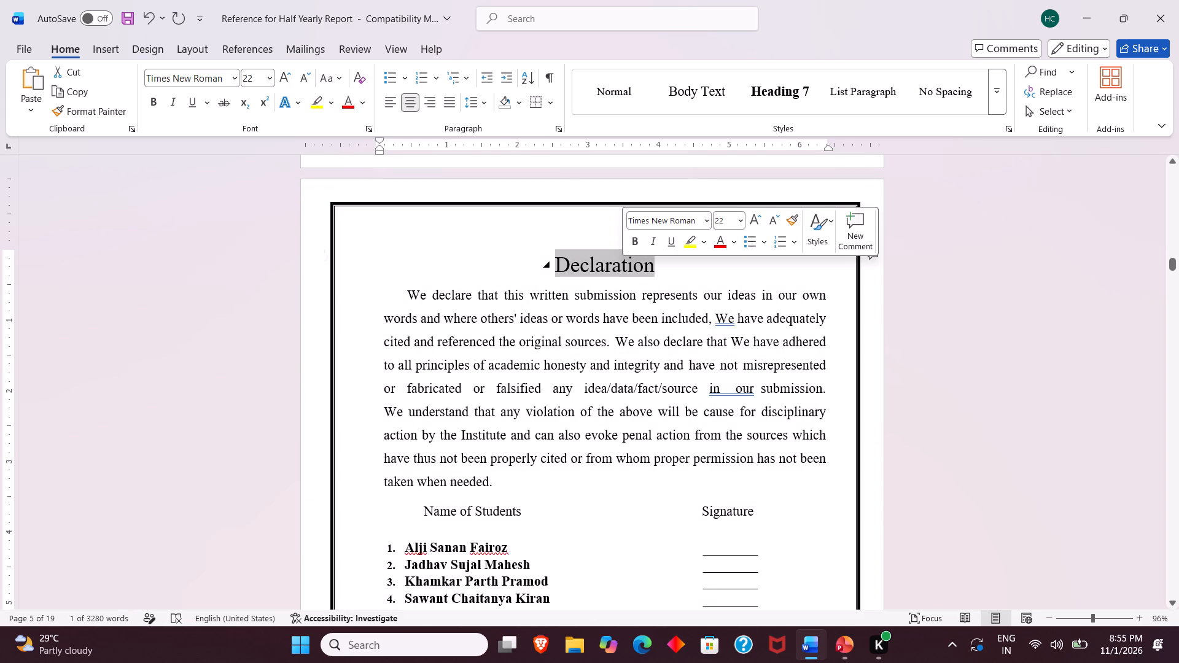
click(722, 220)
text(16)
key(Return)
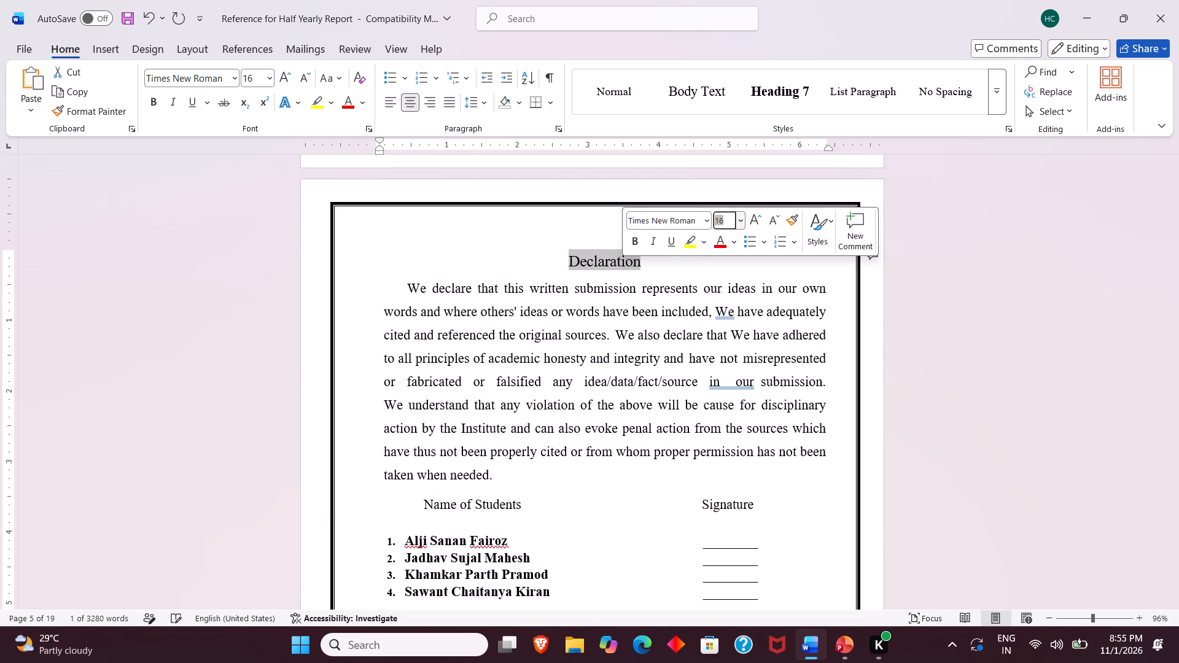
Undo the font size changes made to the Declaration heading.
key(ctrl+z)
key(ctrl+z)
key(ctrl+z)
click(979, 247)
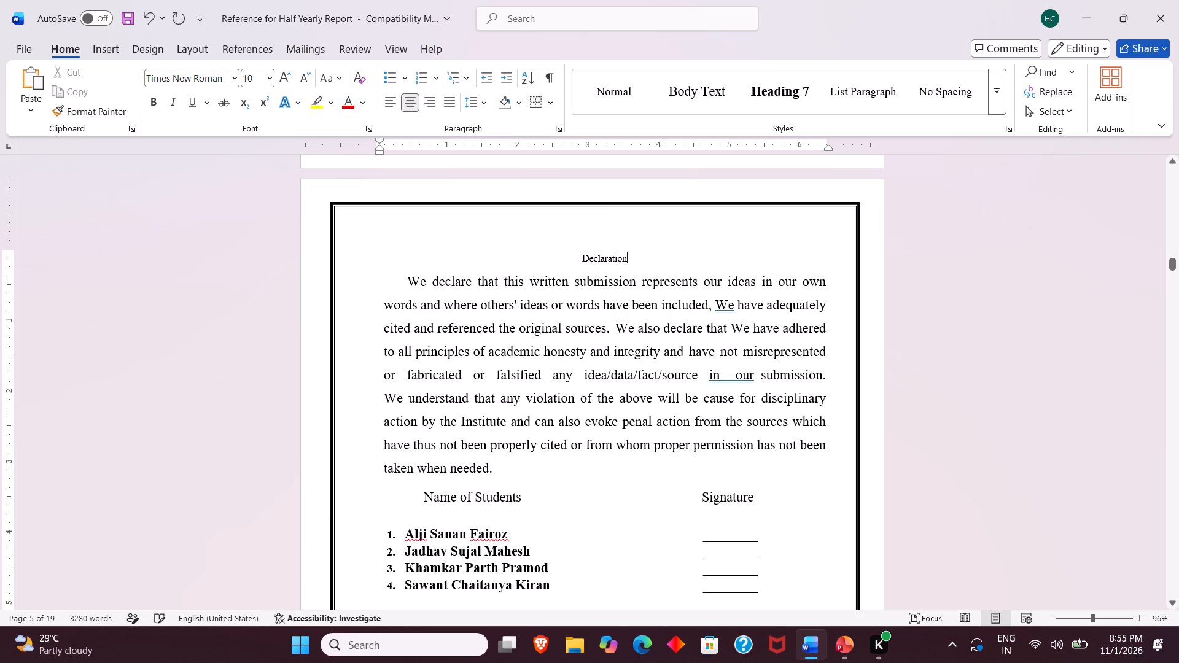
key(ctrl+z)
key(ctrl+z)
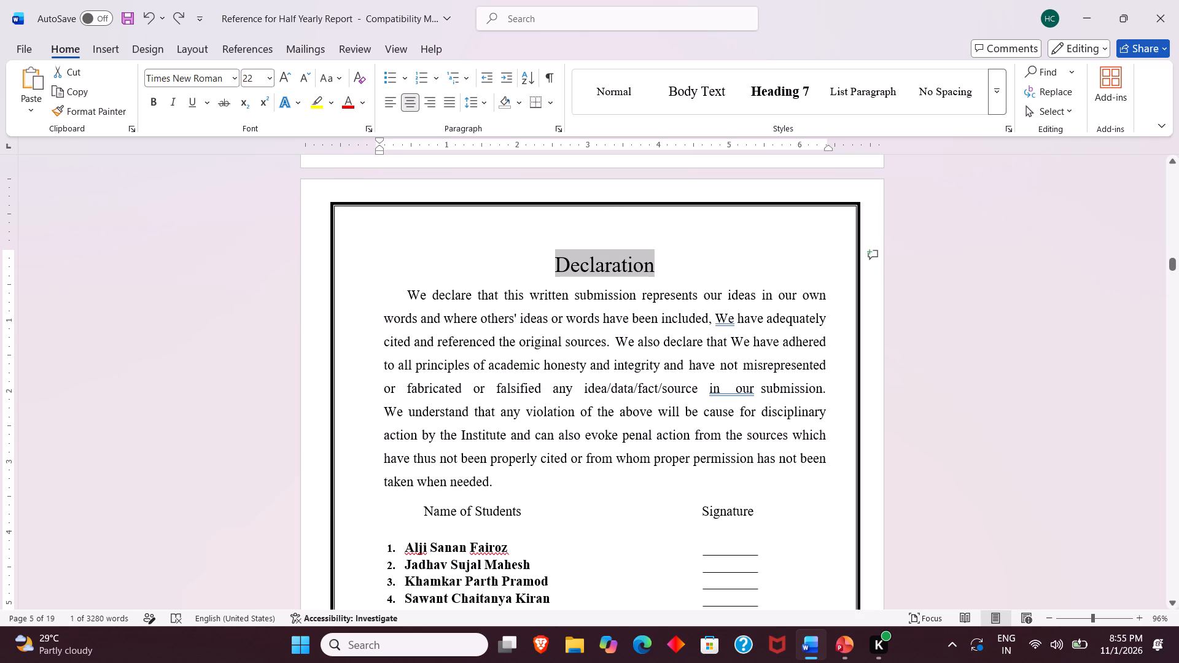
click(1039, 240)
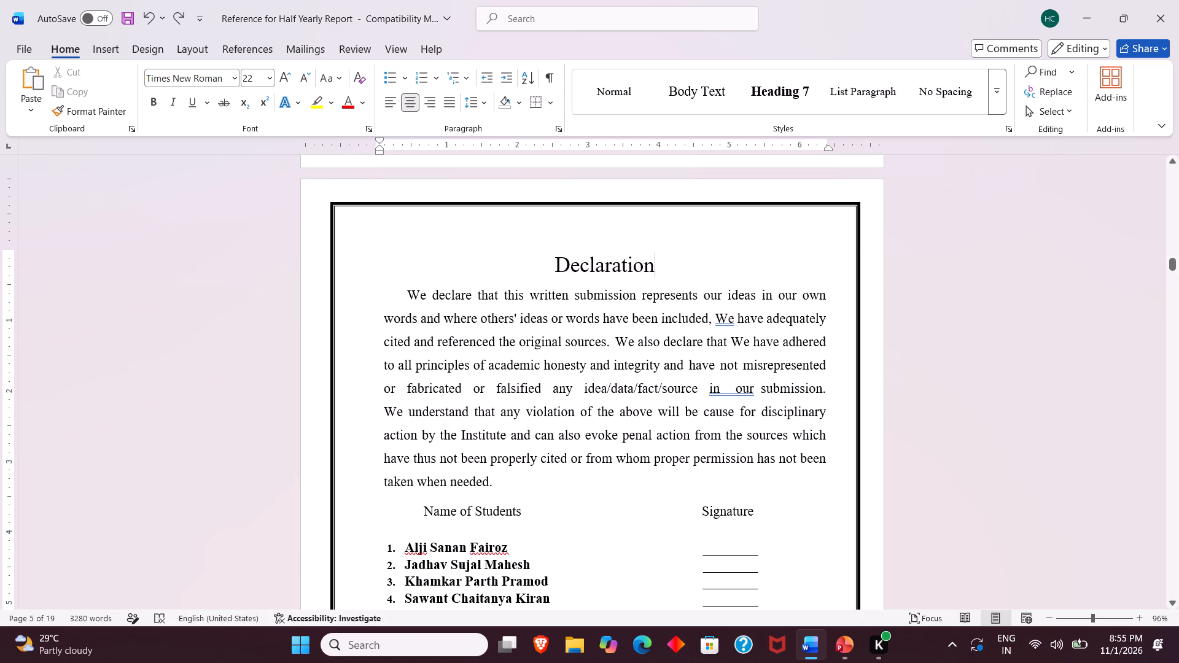
Replace "Mechanical" with "Automobile" in the Bachelor of Engineering degree wording of the Project Synopsis Approval paragraph.
scroll(655, 448, up, 17)
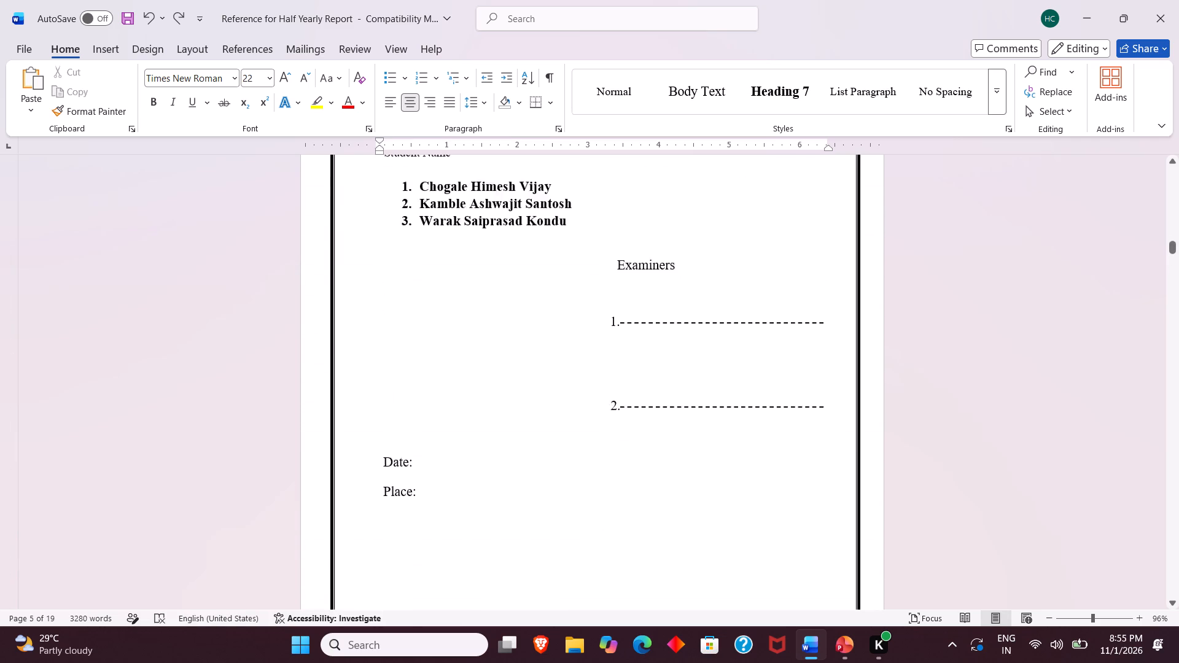
scroll(655, 448, up, 2)
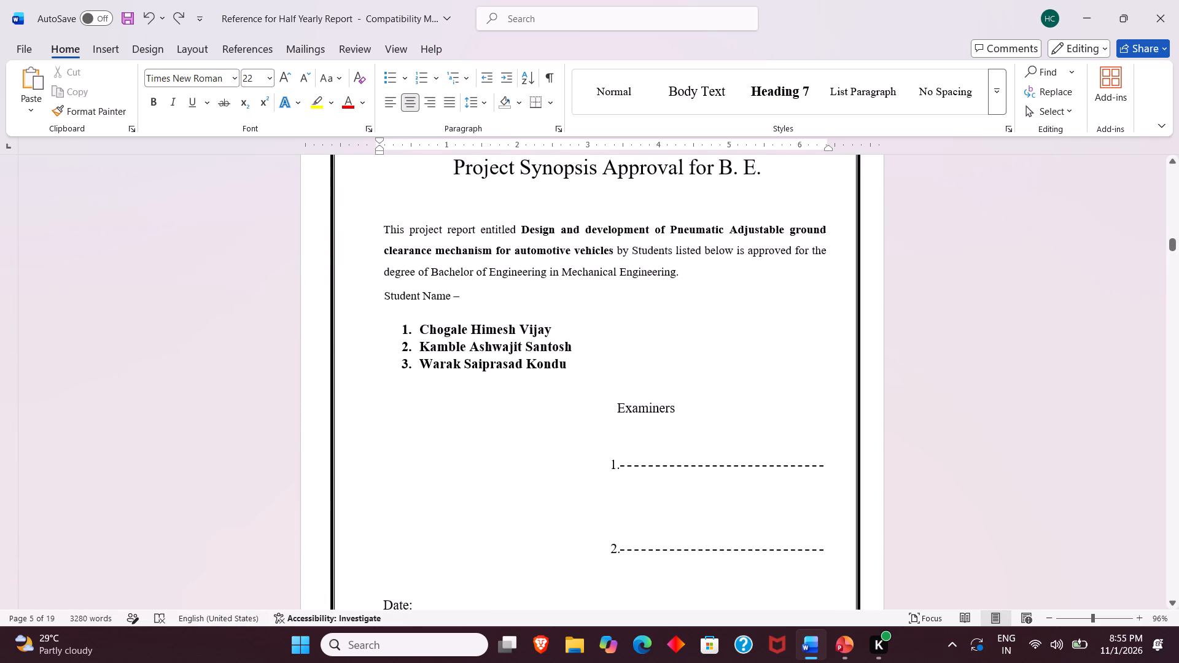
click(615, 267)
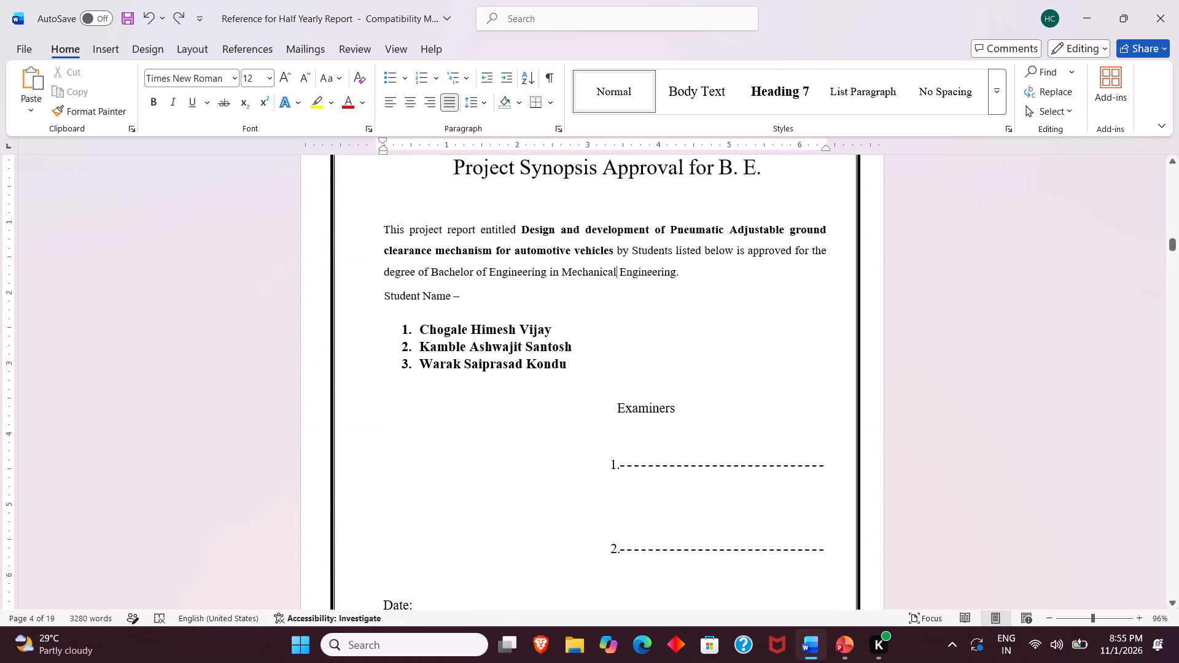
key(BackSpace)
key(BackSpace)
key(BackSpace)
key(BackSpace)
key(BackSpace)
key(BackSpace)
key(BackSpace)
key(BackSpace)
key(BackSpace)
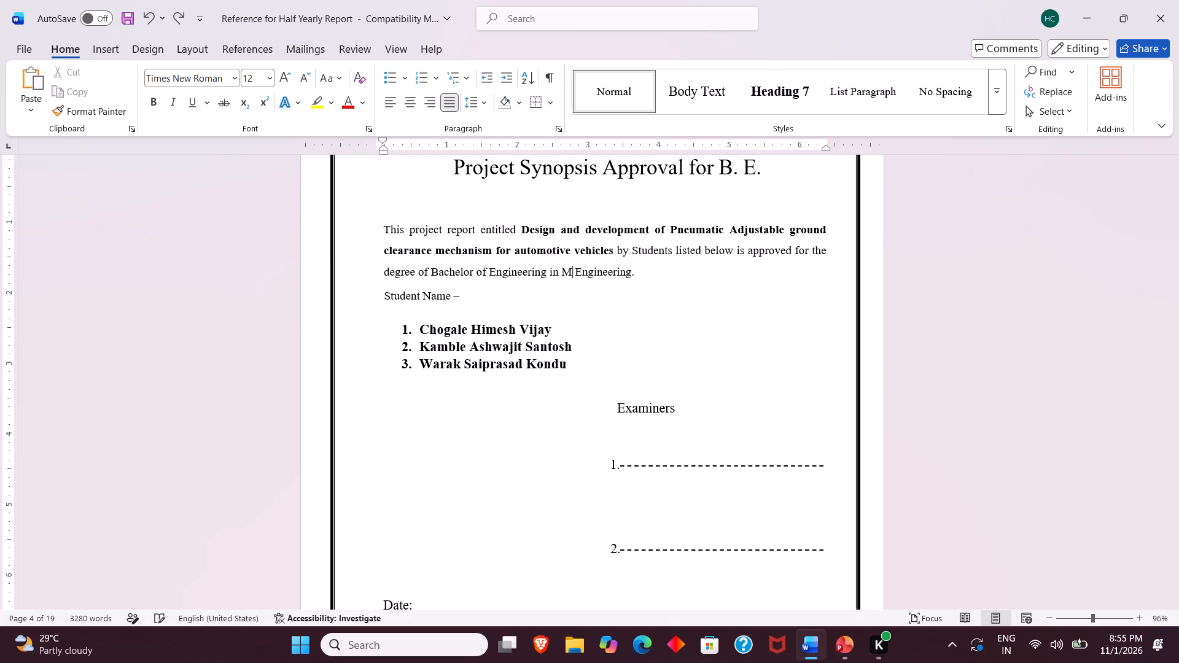
key(BackSpace)
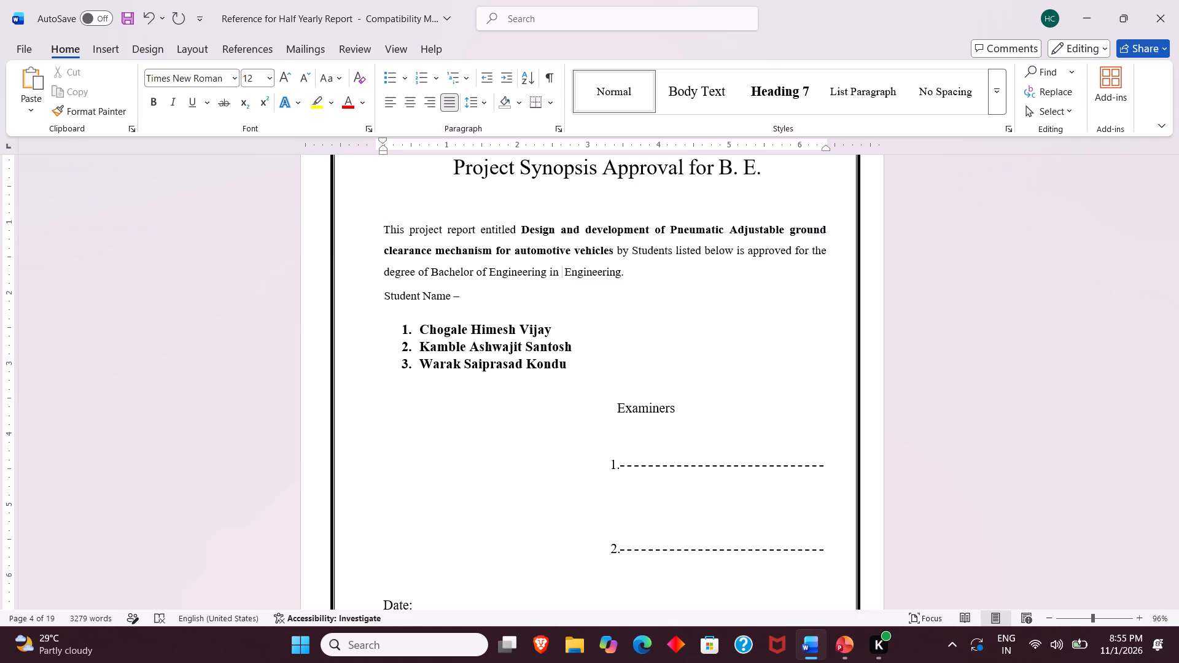
key(ctrl+a)
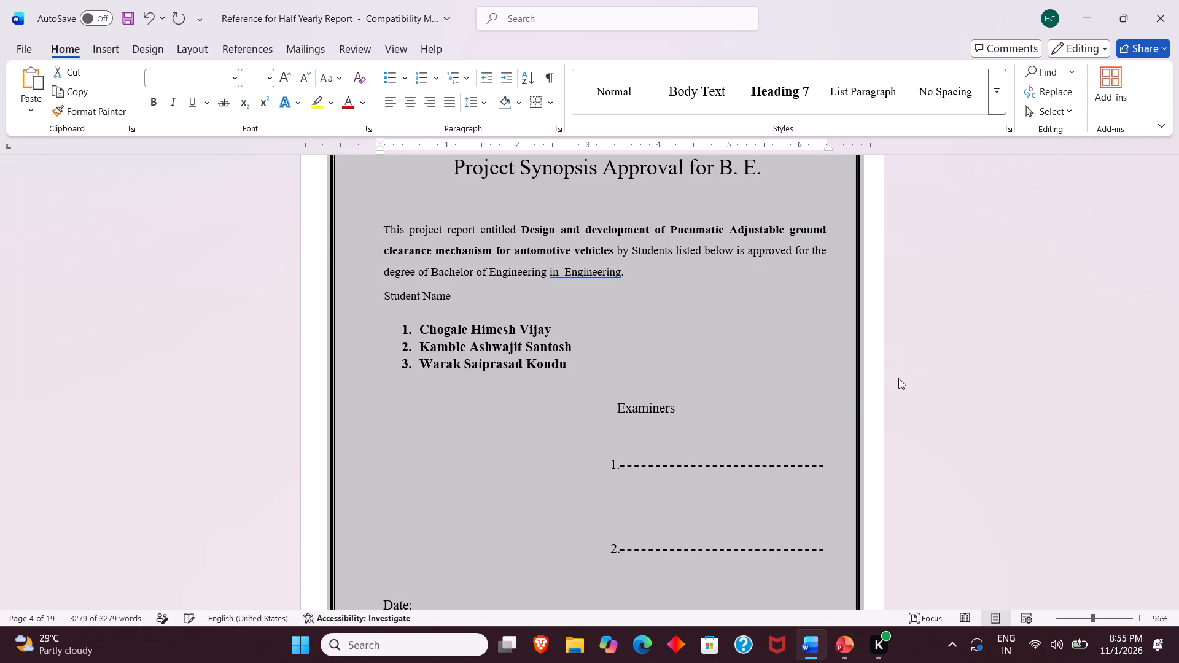
key(ctrl+a)
key(Escape)
click(760, 376)
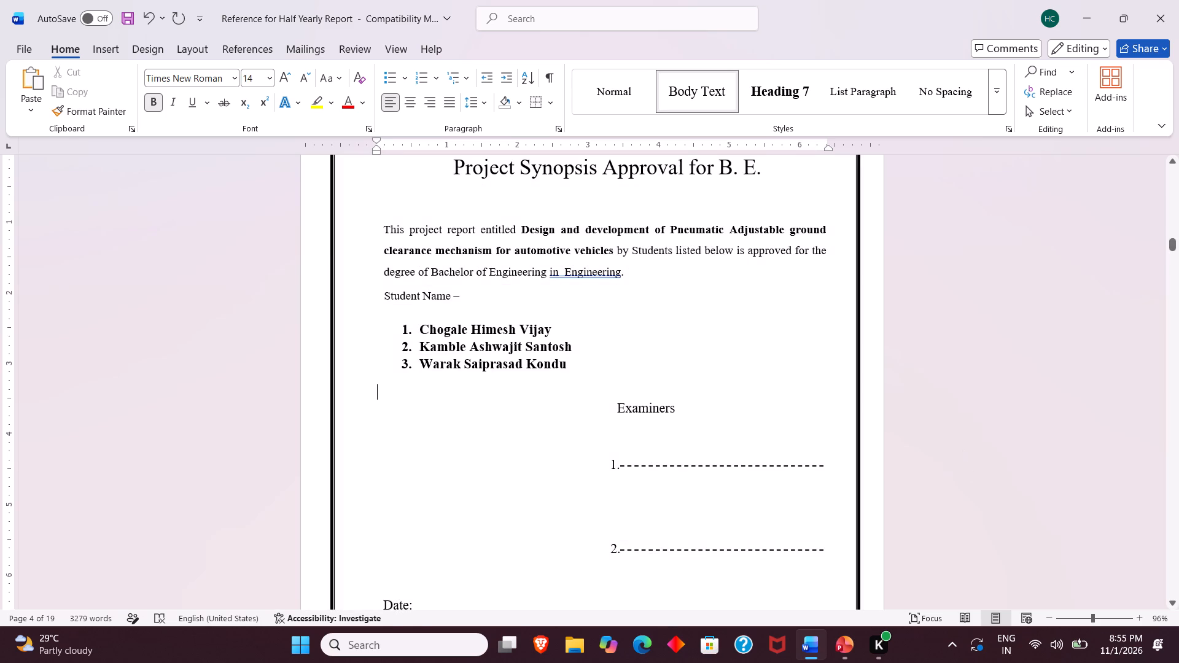
click(559, 273)
key(space)
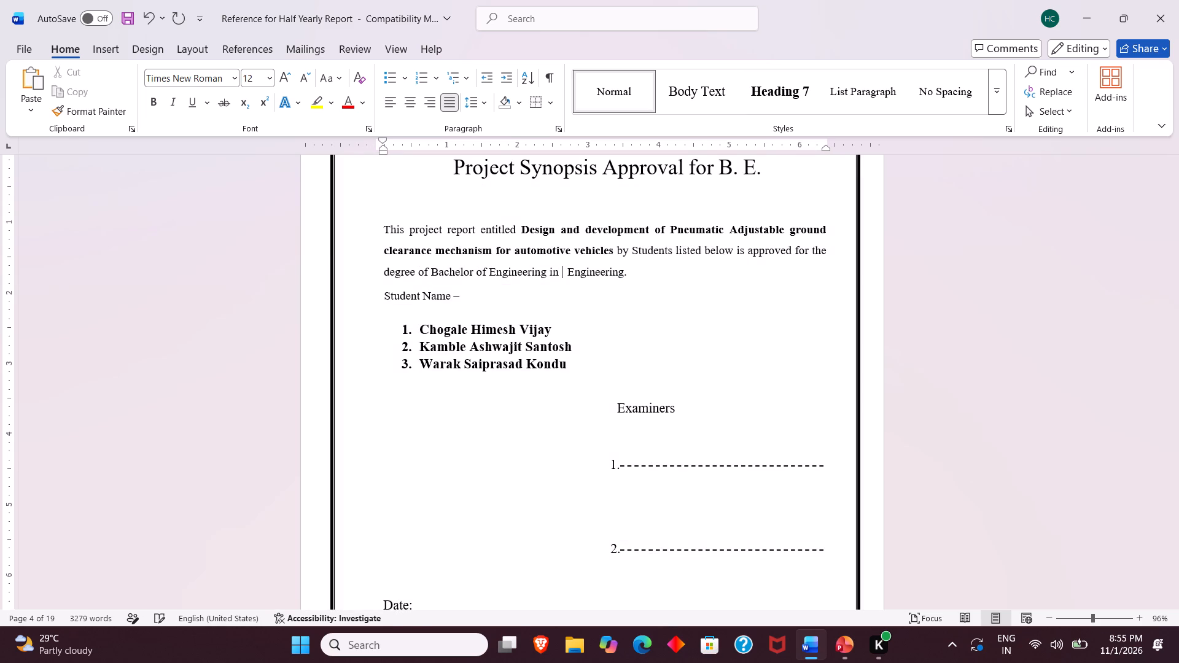
key(shift+a)
text(utomi)
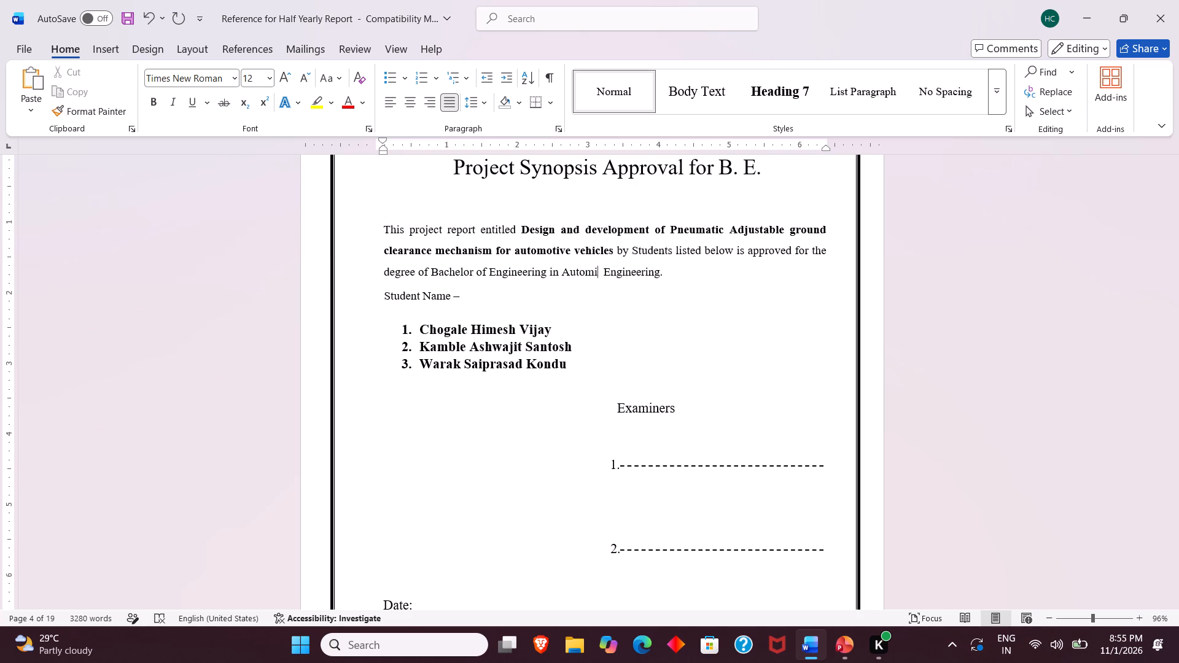
key(BackSpace)
text(obile)
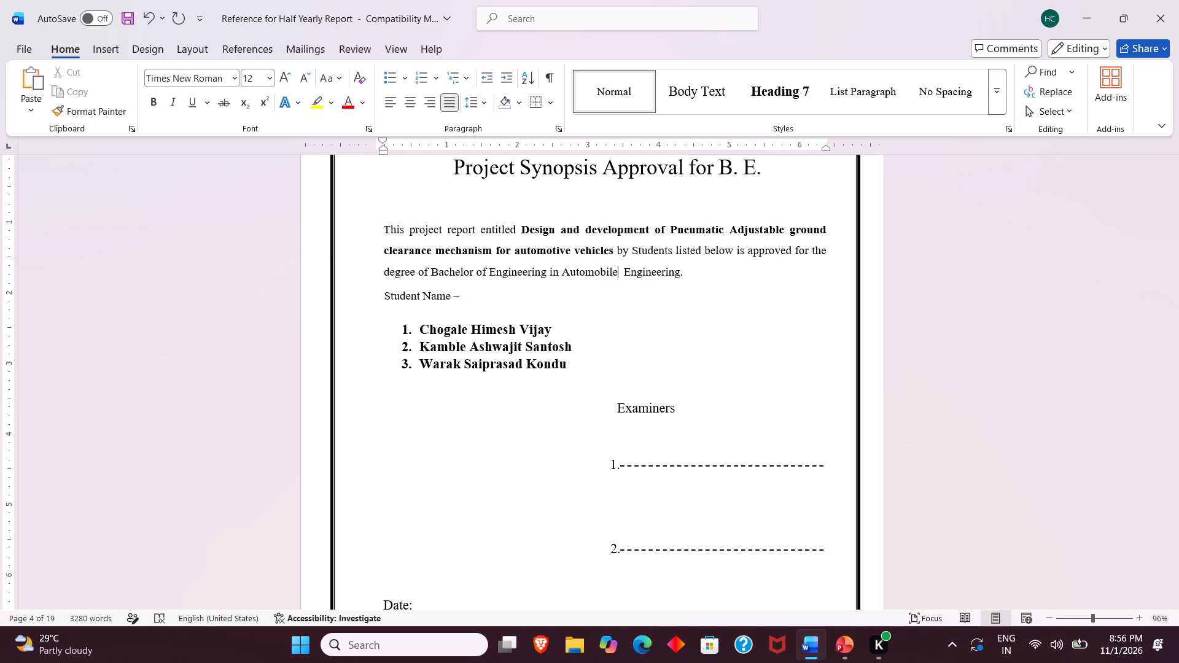
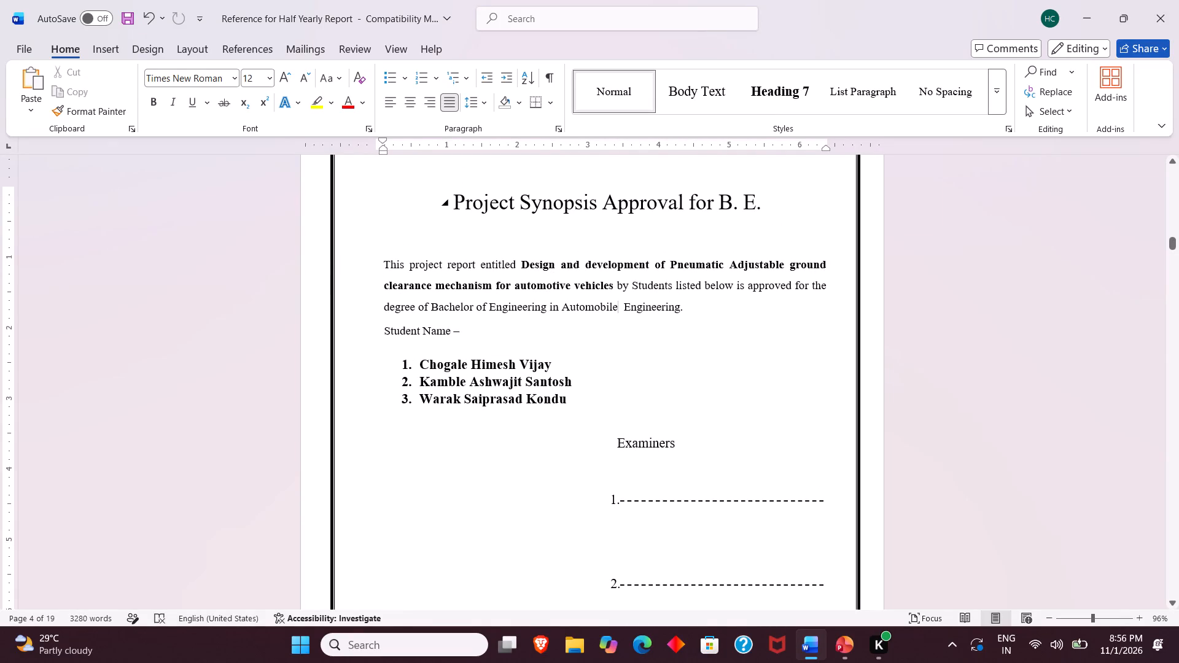
Delete the extra space between "Automobile" and "Engineering" in the Project Synopsis Approval paragraph.
drag(760, 208, 596, 192)
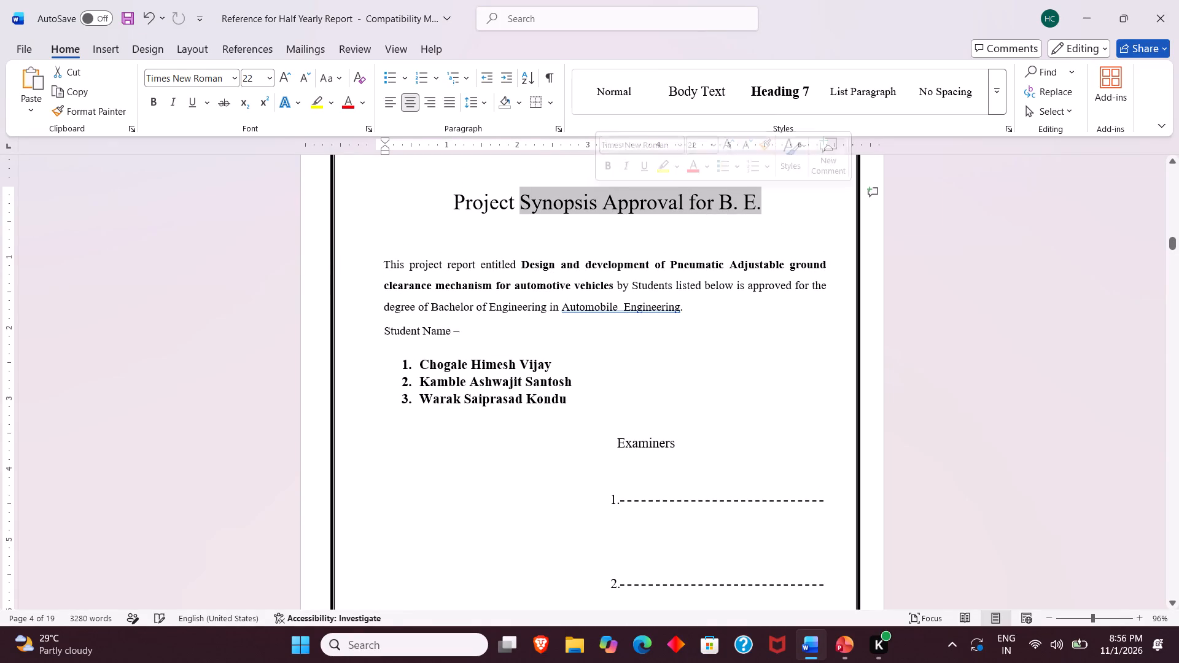
click(750, 342)
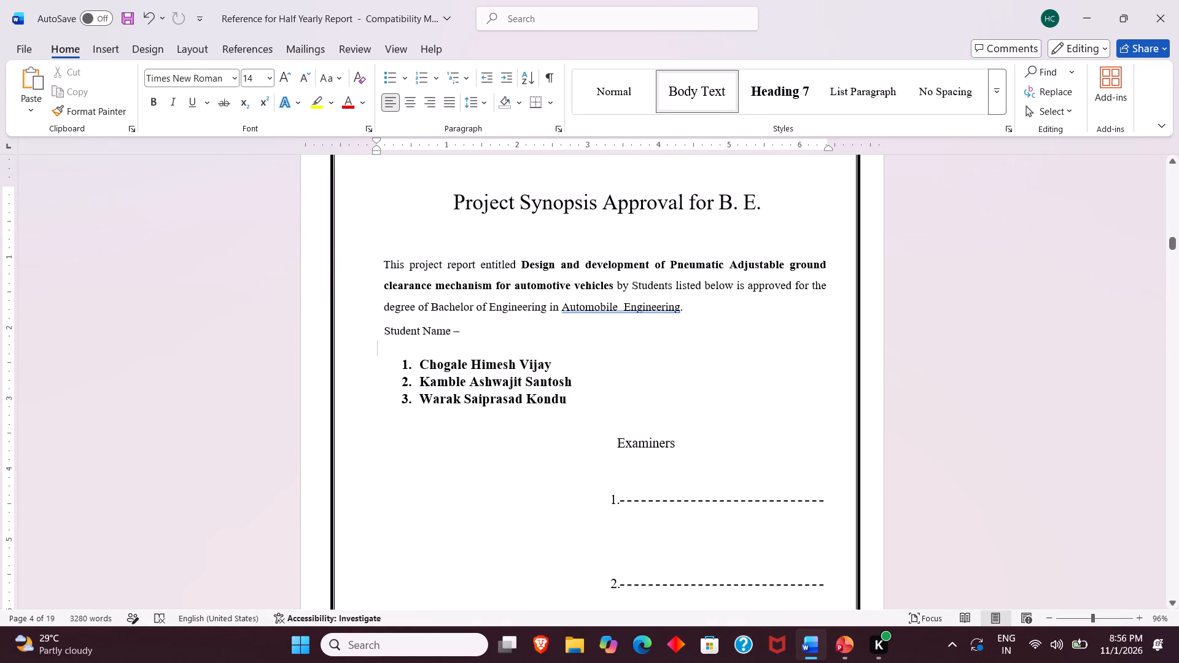
click(625, 306)
key(BackSpace)
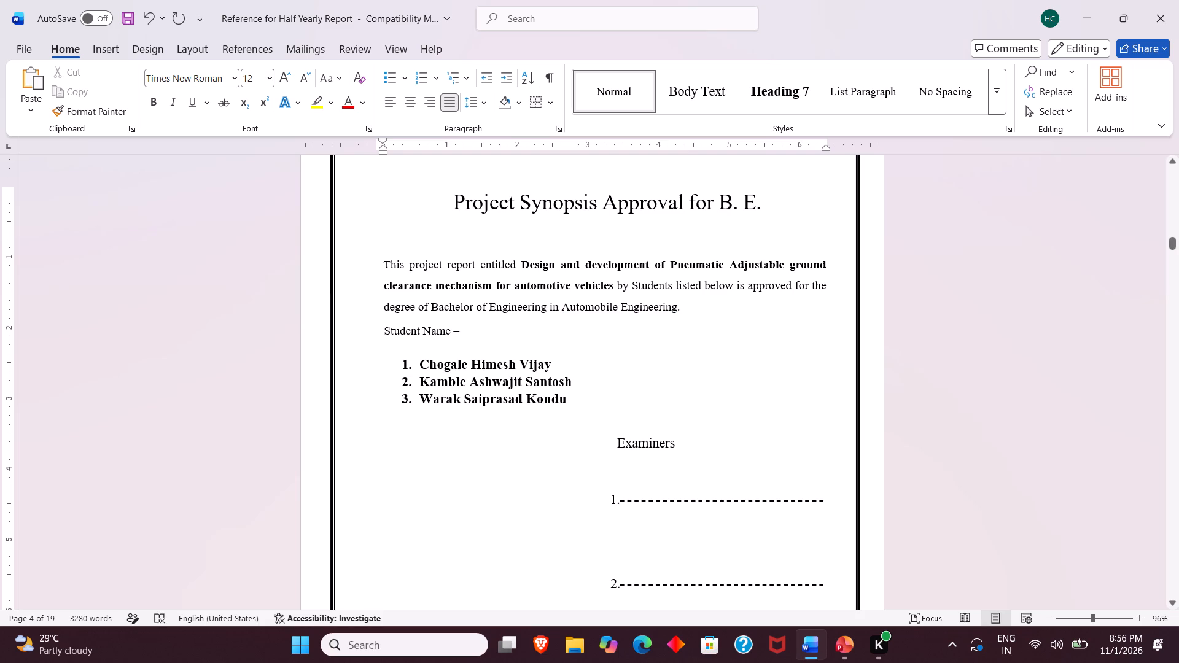
Reduce the three student names on the Project Synopsis Approval page to font size 12.
drag(574, 400, 467, 384)
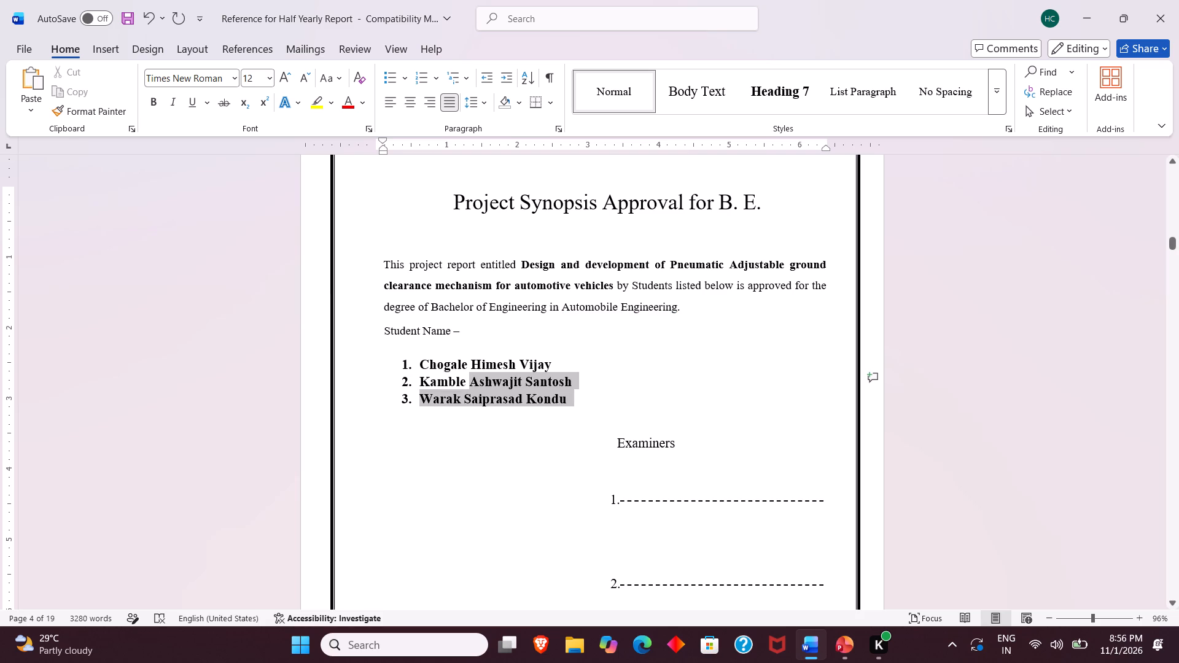
drag(467, 384, 446, 379)
click(577, 399)
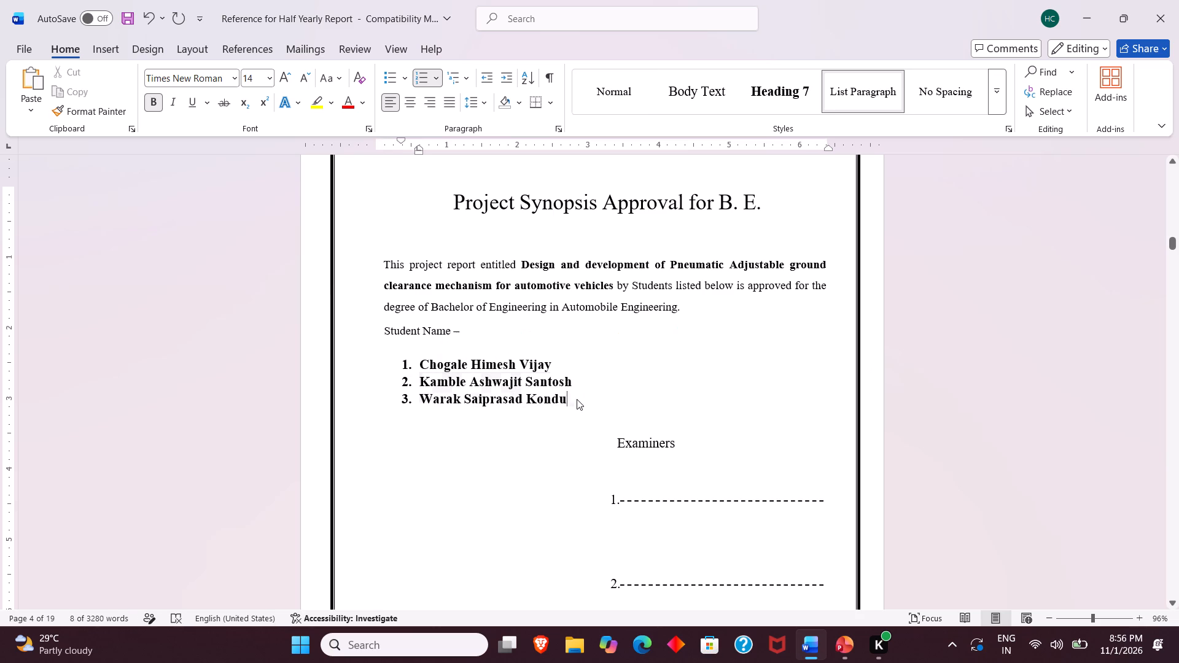
drag(576, 398, 408, 372)
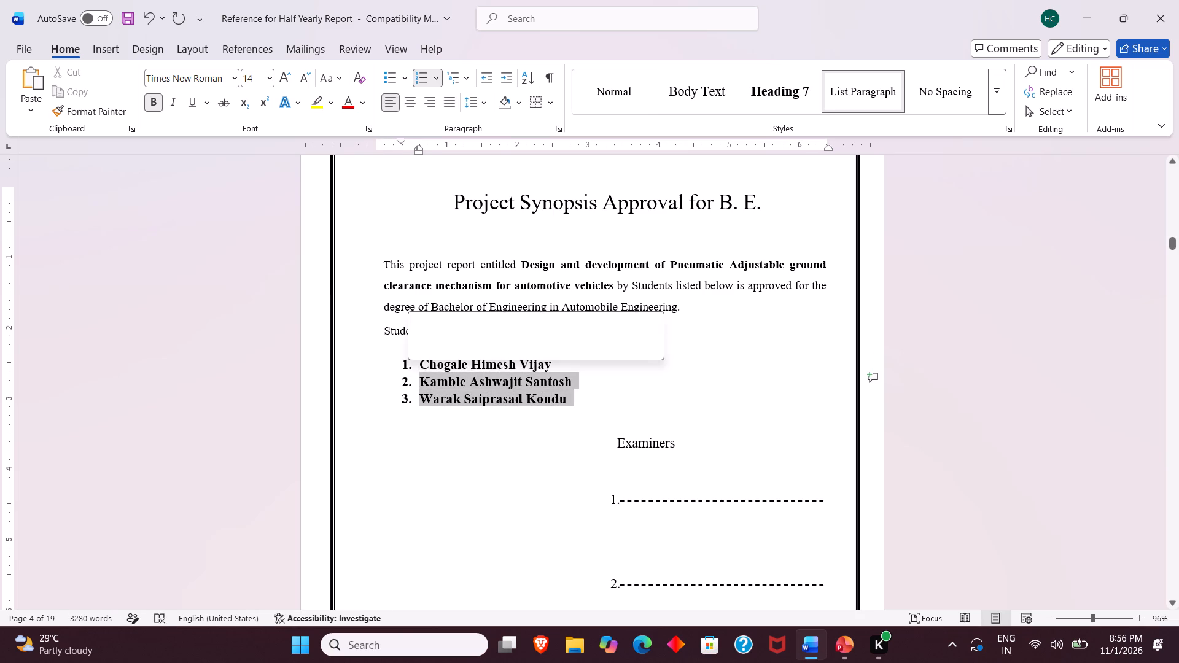
click(572, 410)
drag(568, 404, 393, 355)
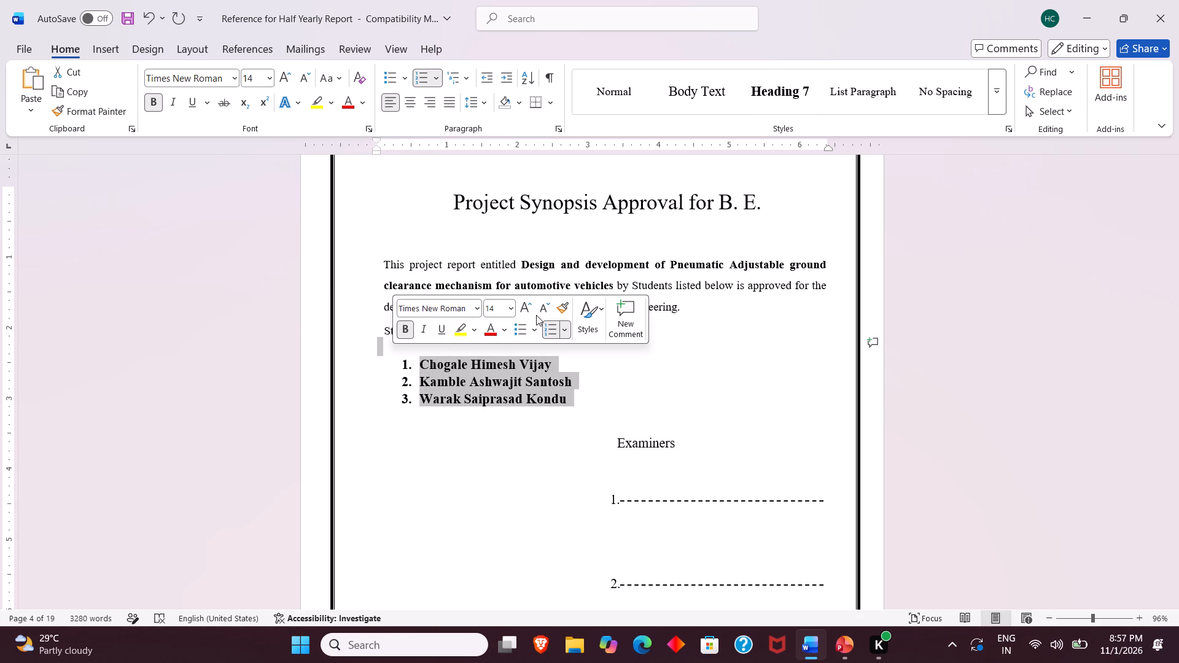
click(545, 306)
click(593, 387)
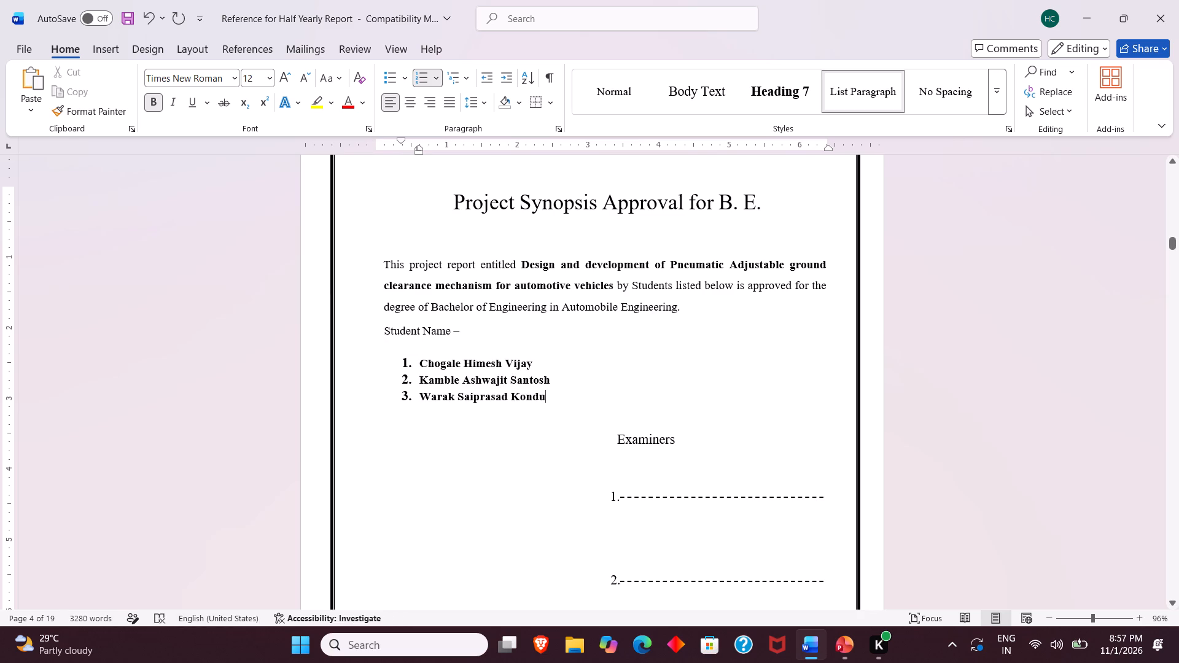
Set the "Project Synopsis Approval for B. E." heading text to font size 16.
scroll(584, 386, up, 4)
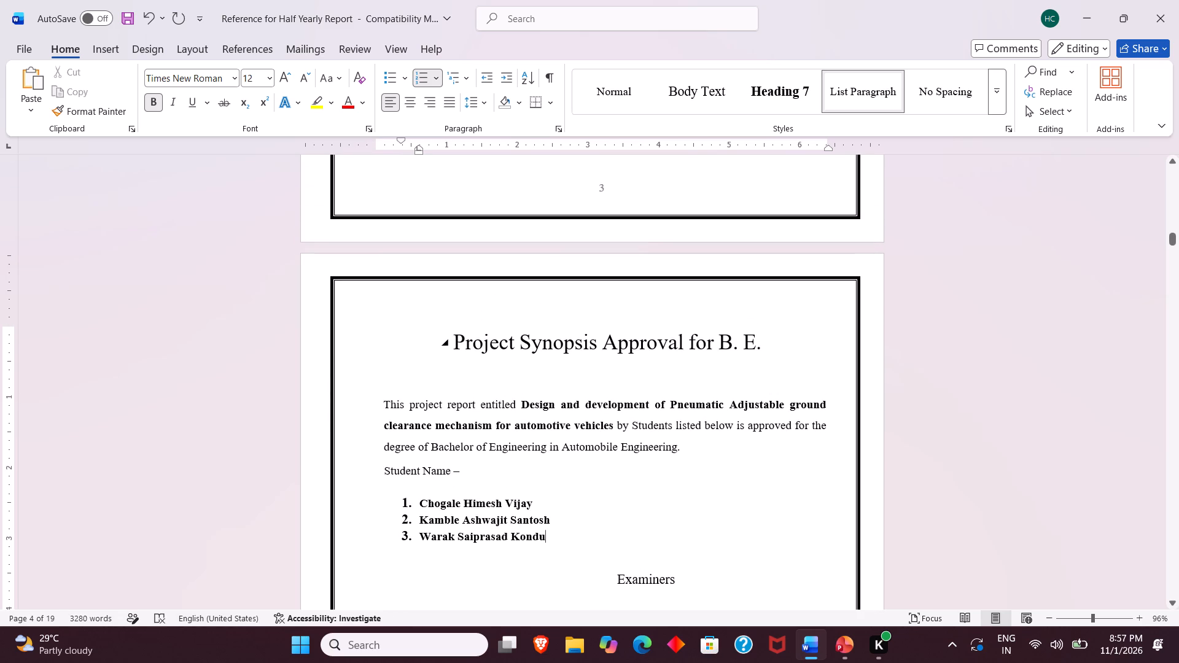
drag(764, 354, 469, 352)
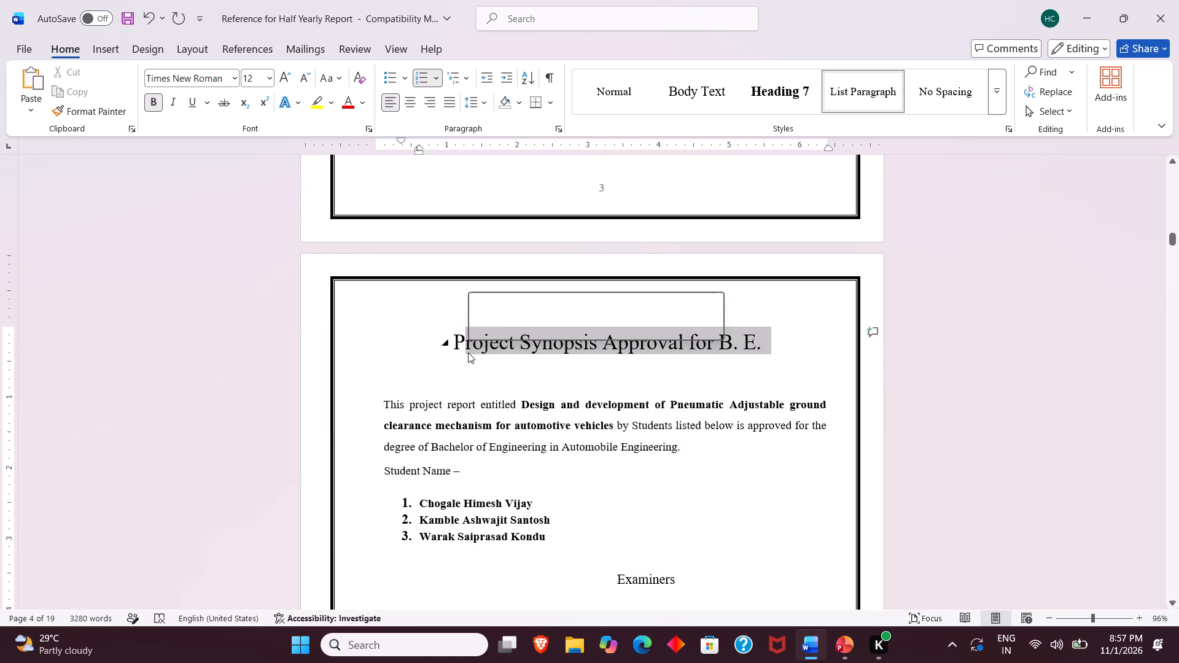
click(782, 336)
drag(764, 339, 473, 355)
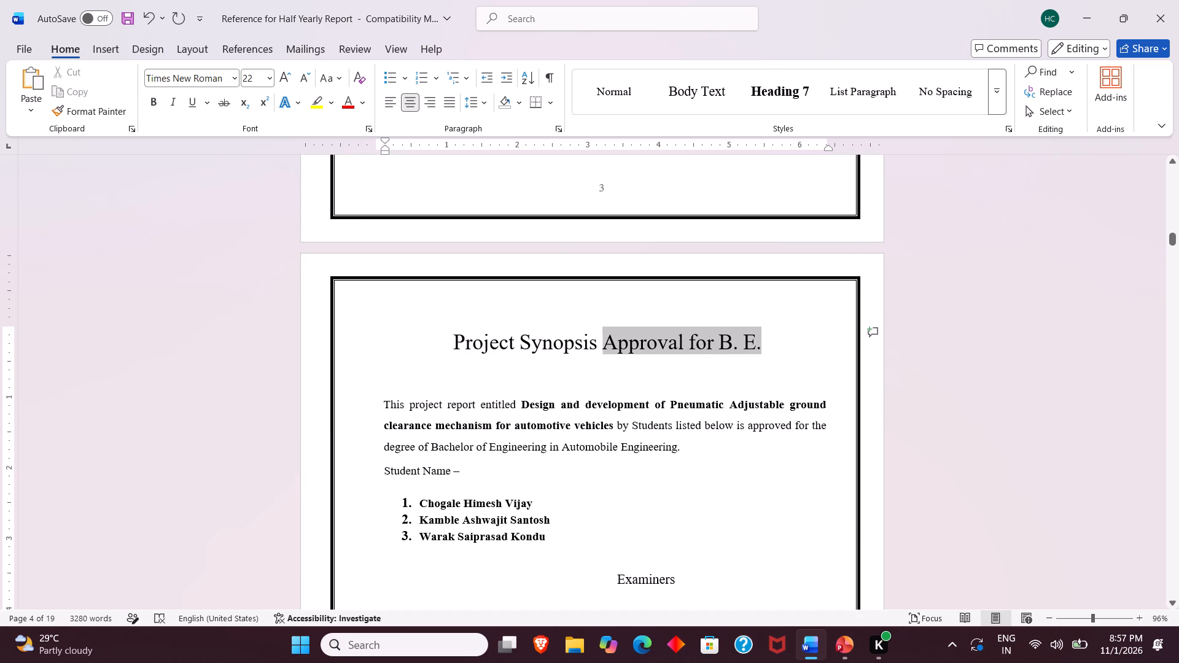
drag(473, 355, 467, 346)
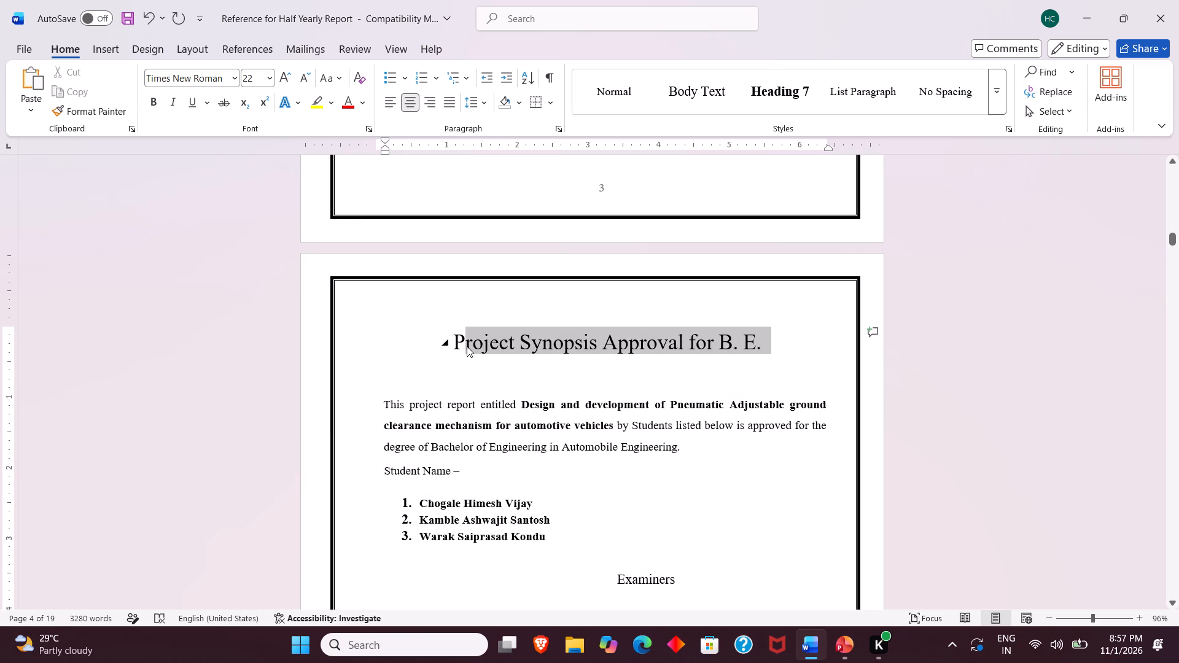
click(457, 343)
drag(457, 343, 758, 351)
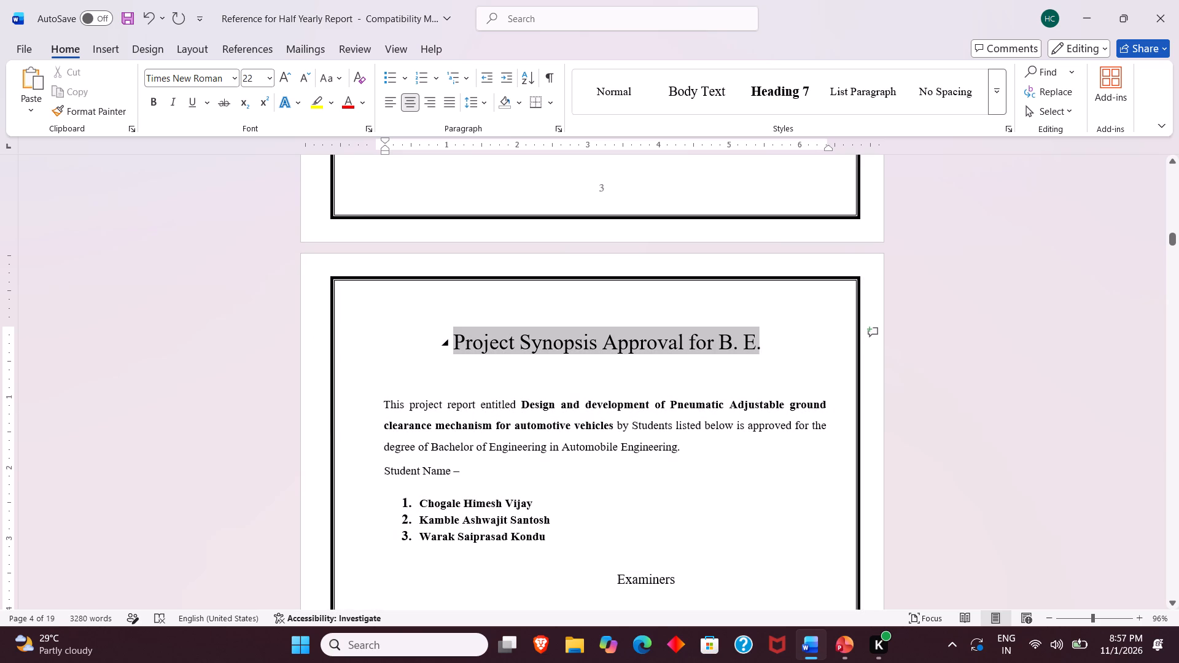
drag(758, 351, 757, 349)
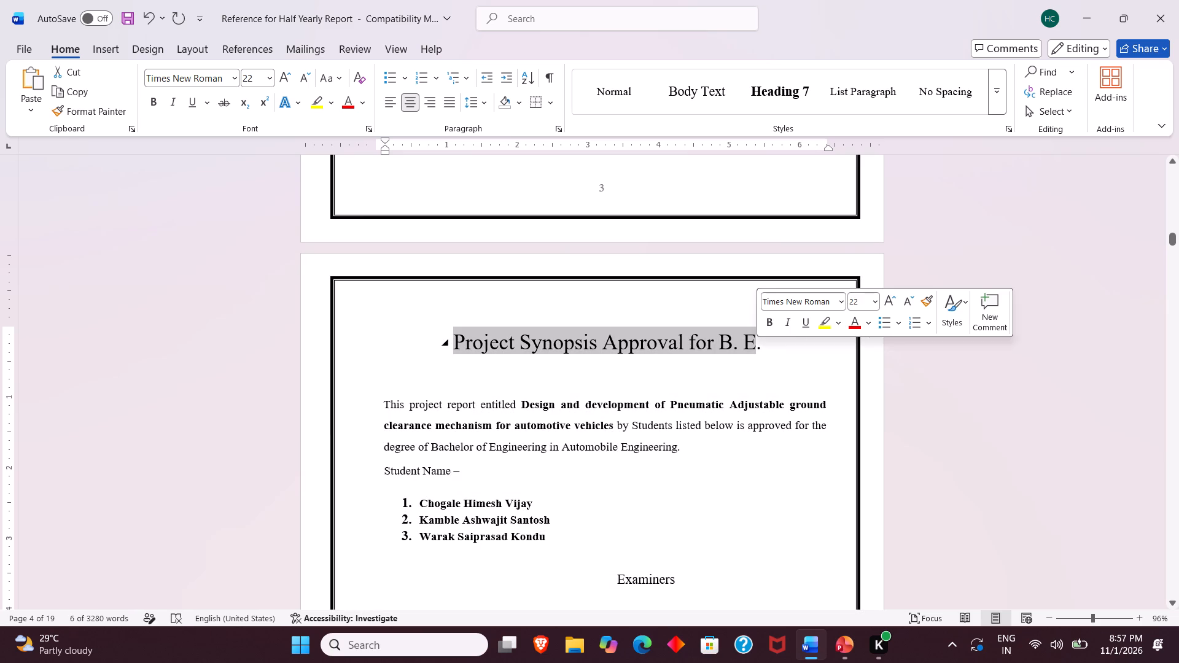
click(852, 304)
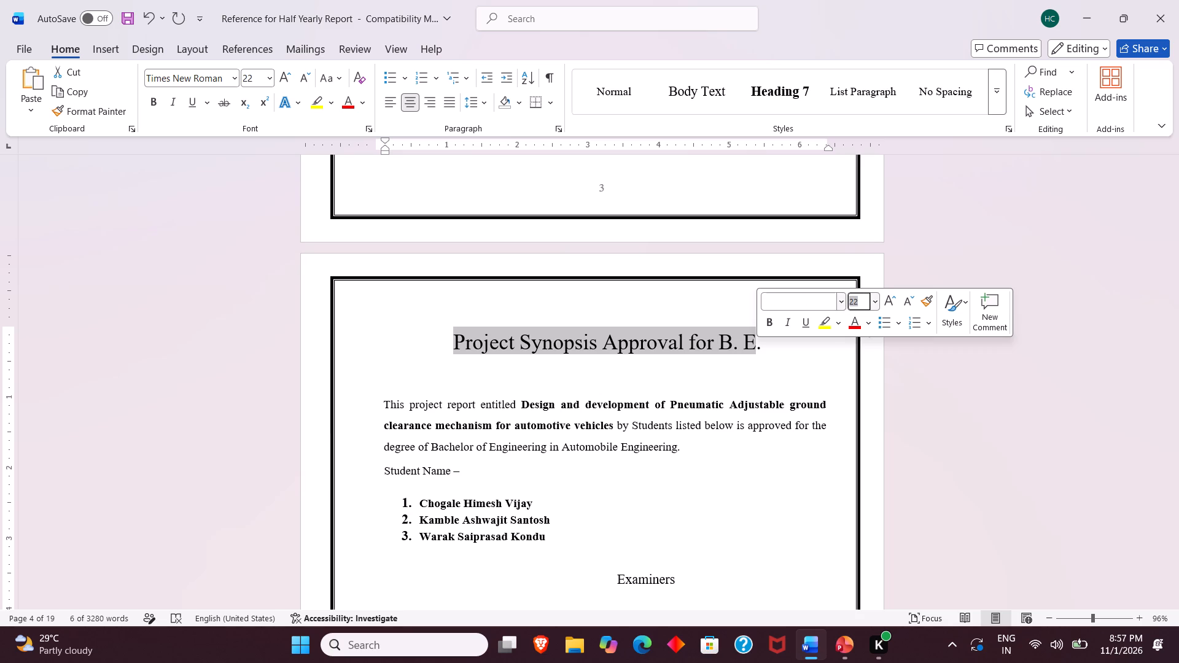
key(1)
key(6)
key(Return)
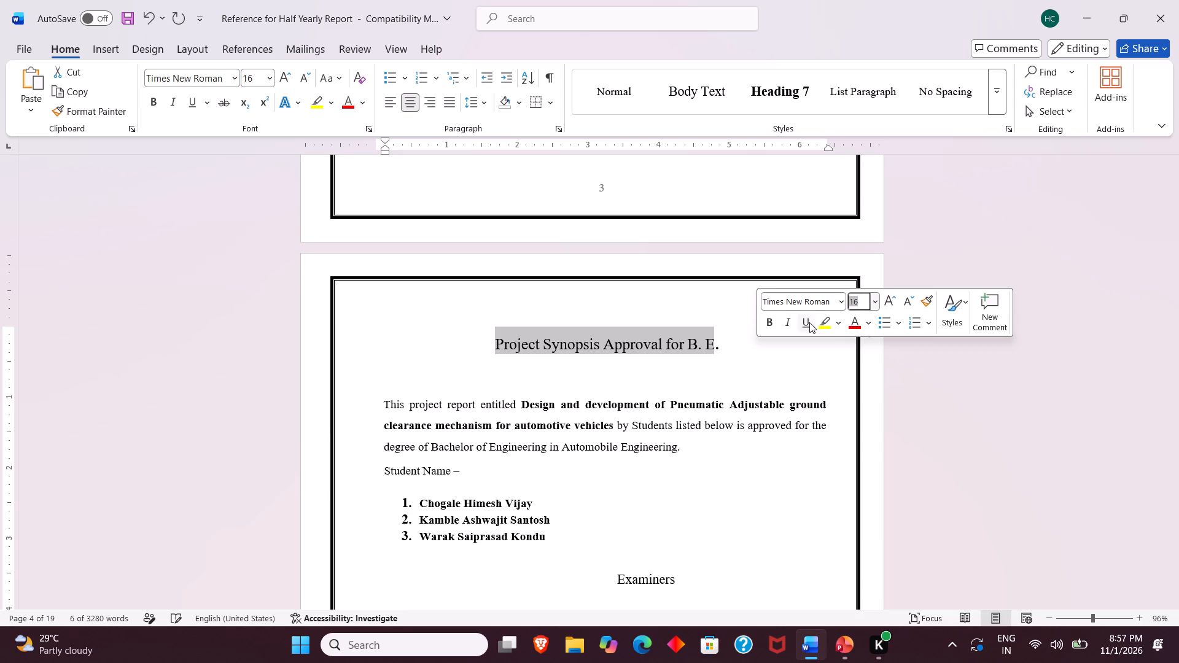
Retype the period ending the Project Synopsis Approval heading and set it to font size 16.
click(737, 349)
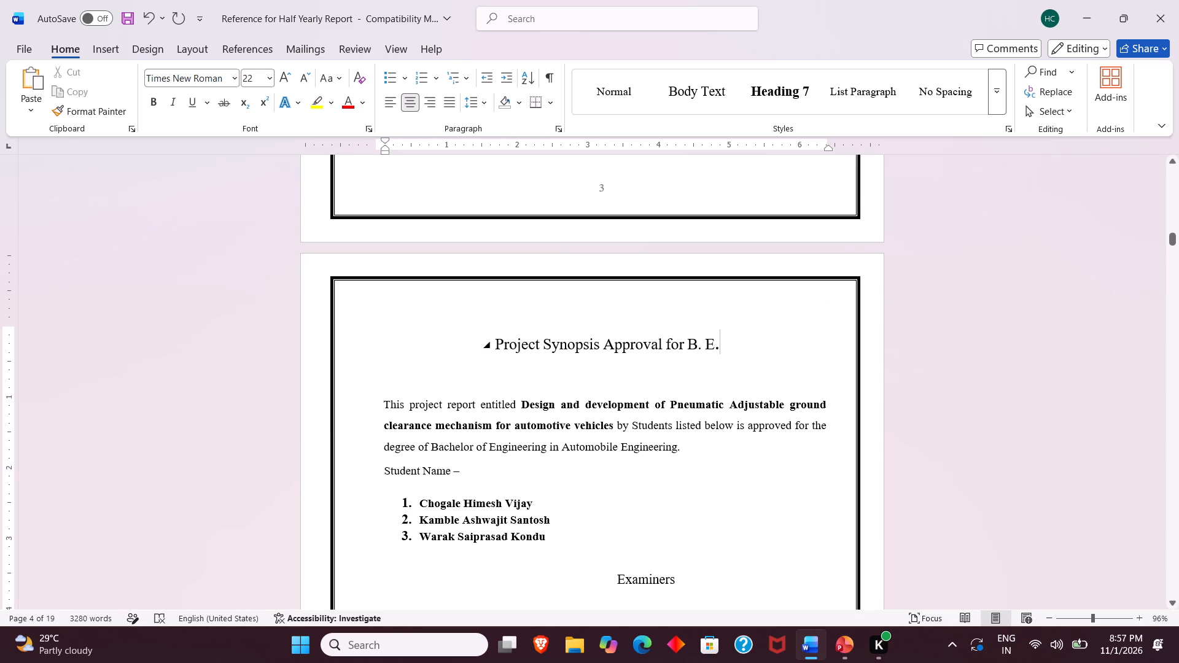
key(BackSpace)
key(period)
double_click(719, 353)
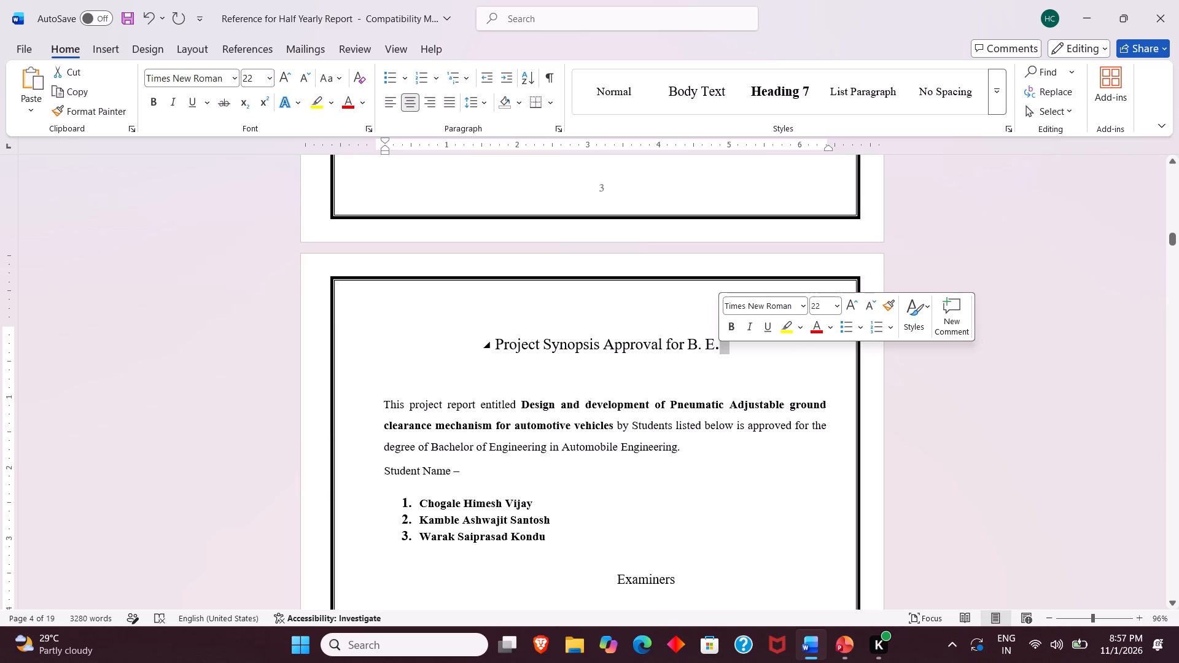
double_click(717, 349)
click(717, 349)
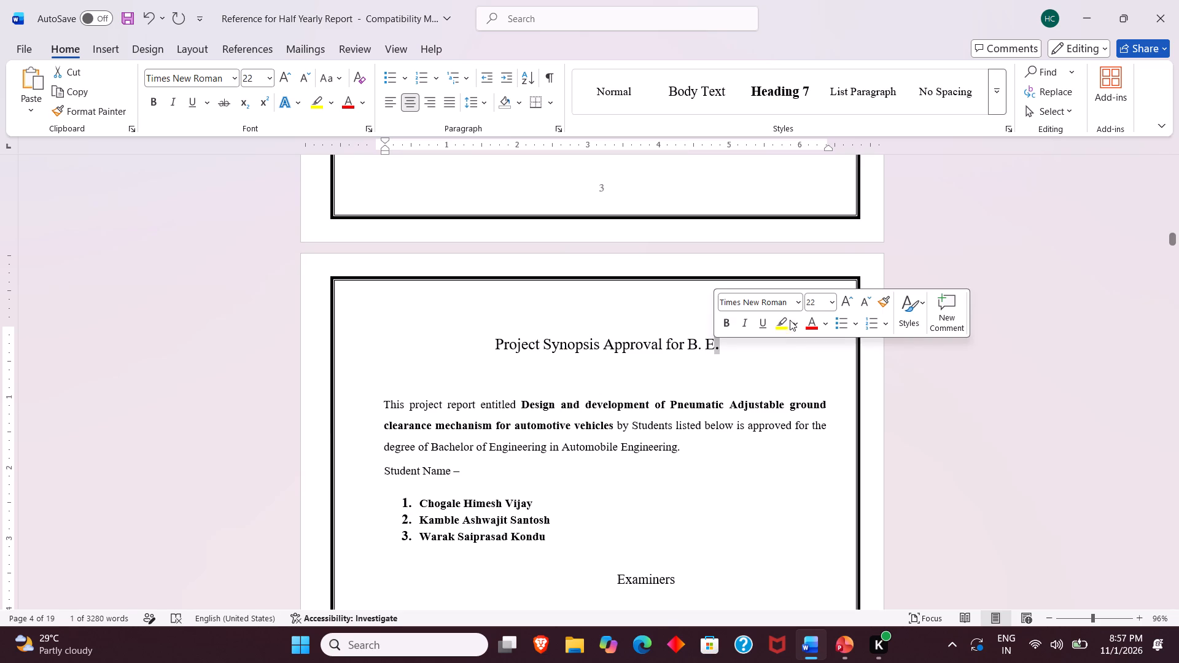
click(813, 308)
click(816, 298)
text(16)
key(Return)
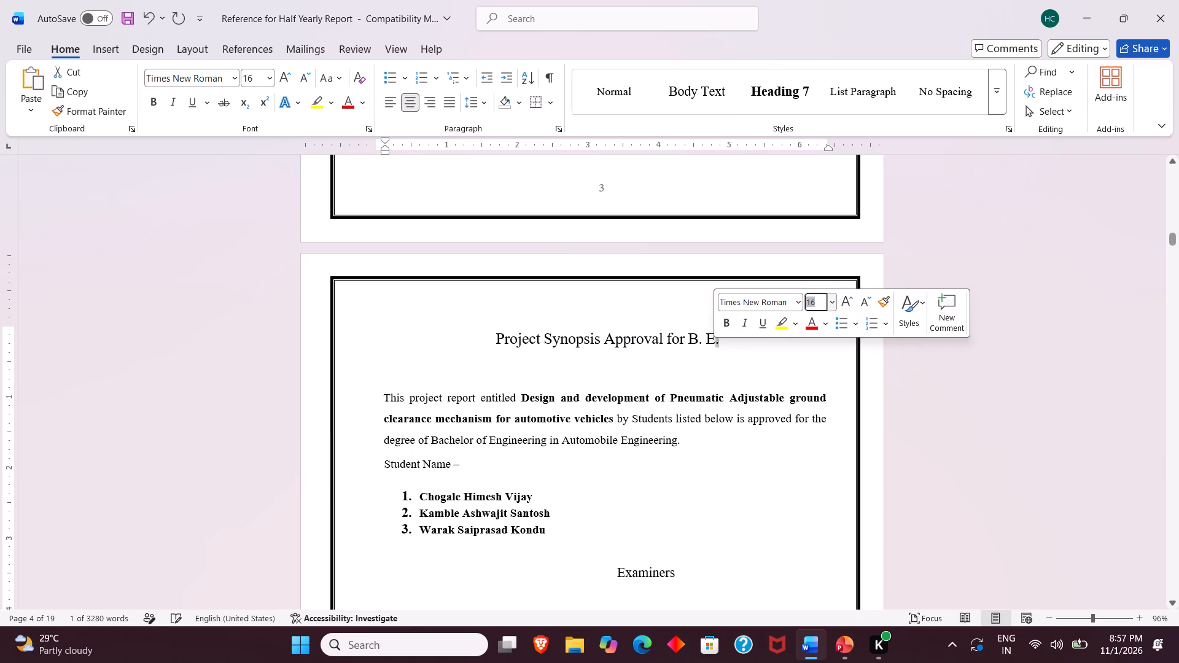
click(788, 363)
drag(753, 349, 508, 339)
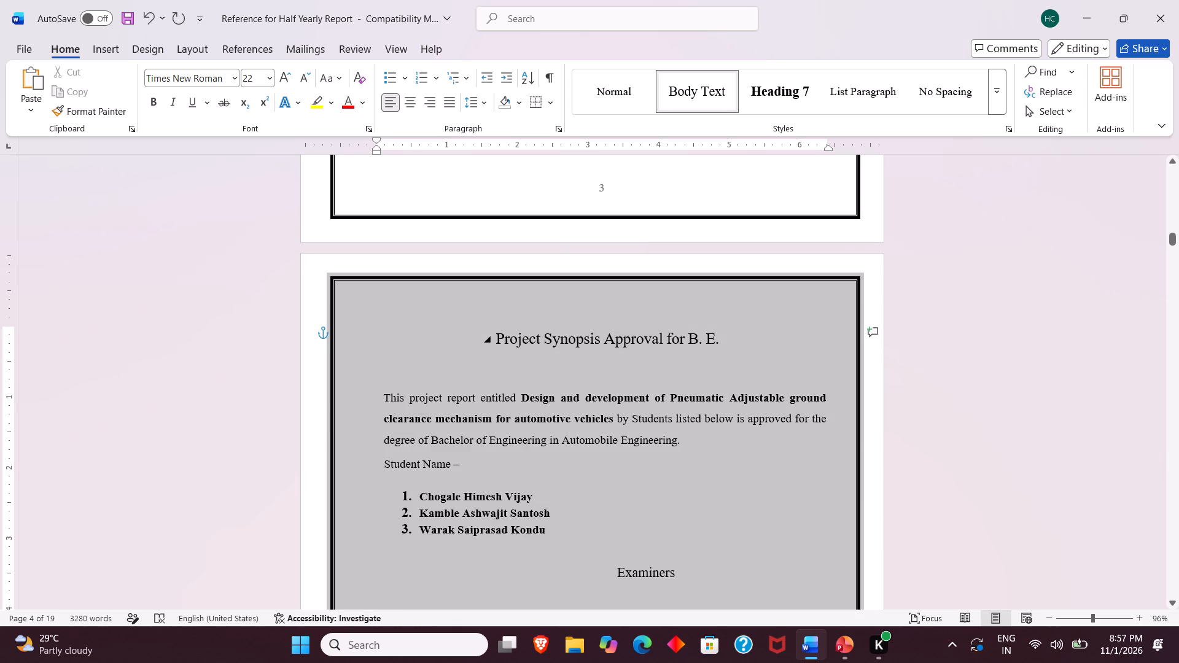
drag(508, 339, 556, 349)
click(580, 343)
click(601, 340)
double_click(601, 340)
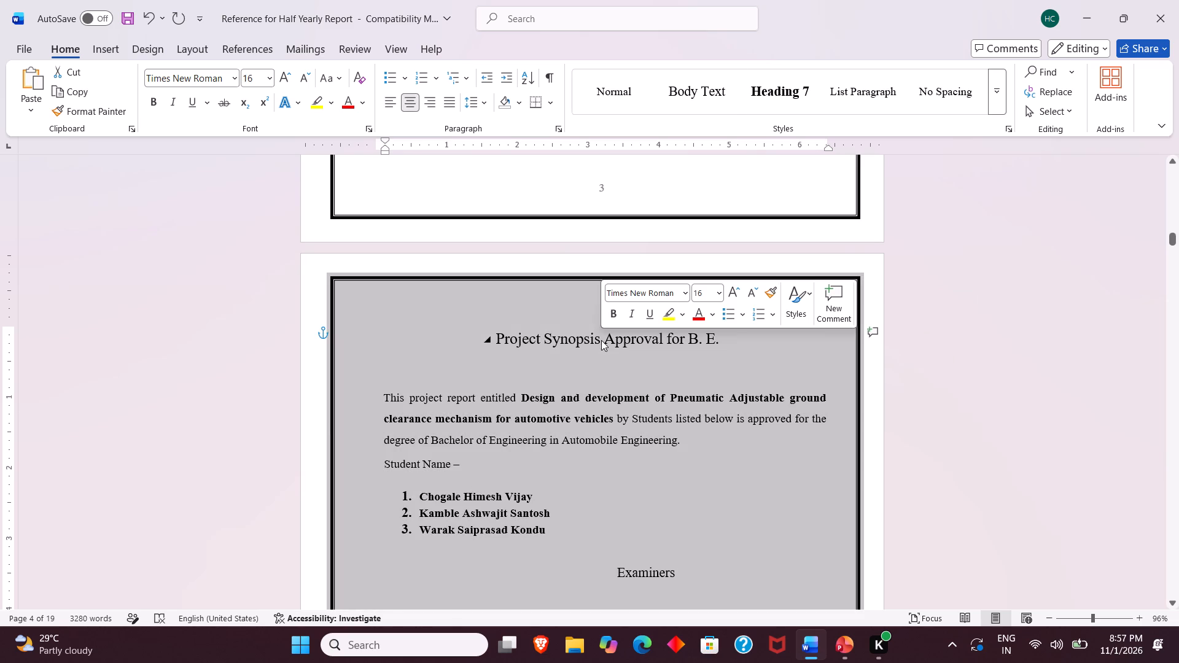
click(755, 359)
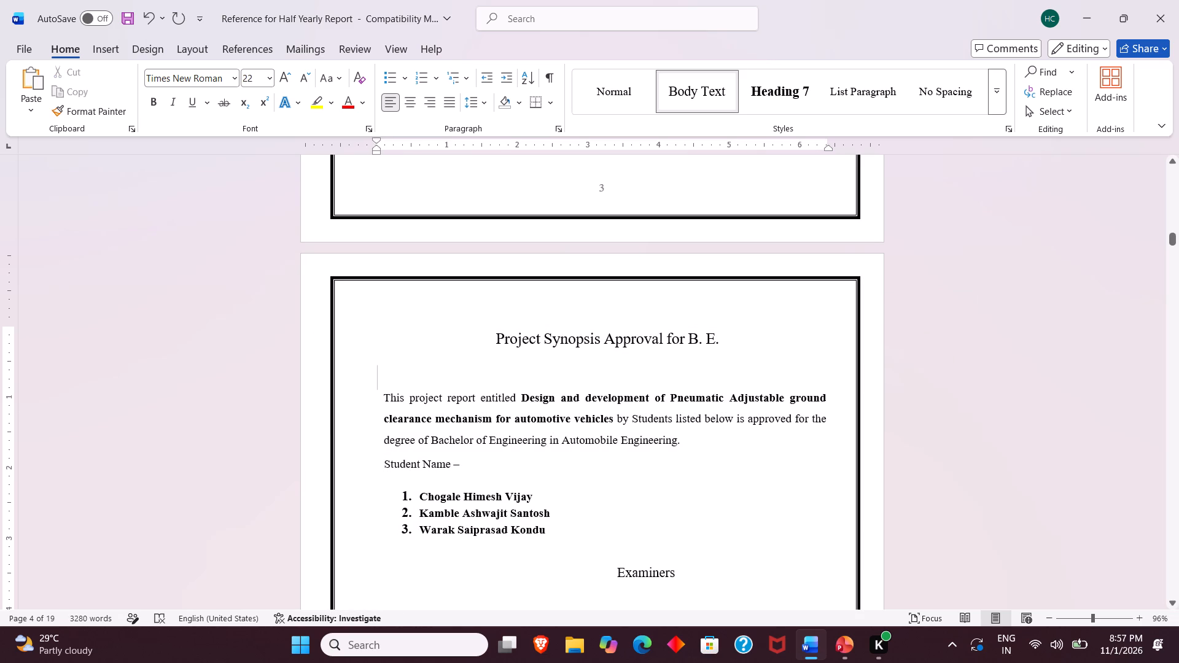
Check the rest of the approval page and the Declaration page's text and student list.
scroll(751, 341, down, 14)
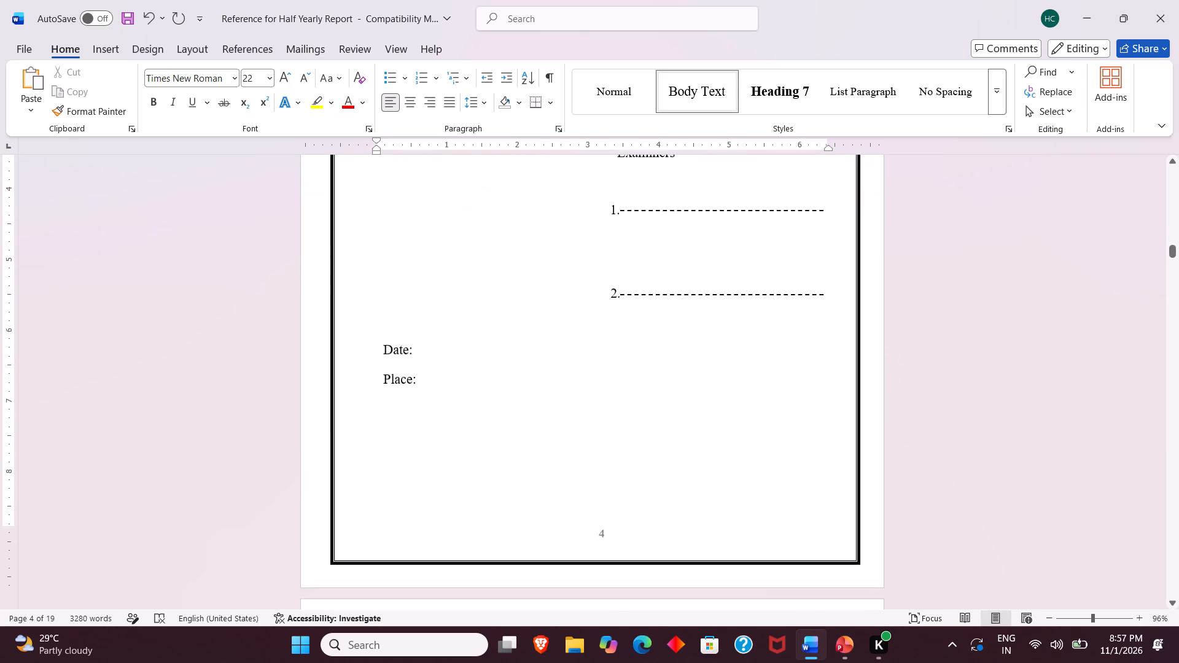
scroll(752, 338, down, 12)
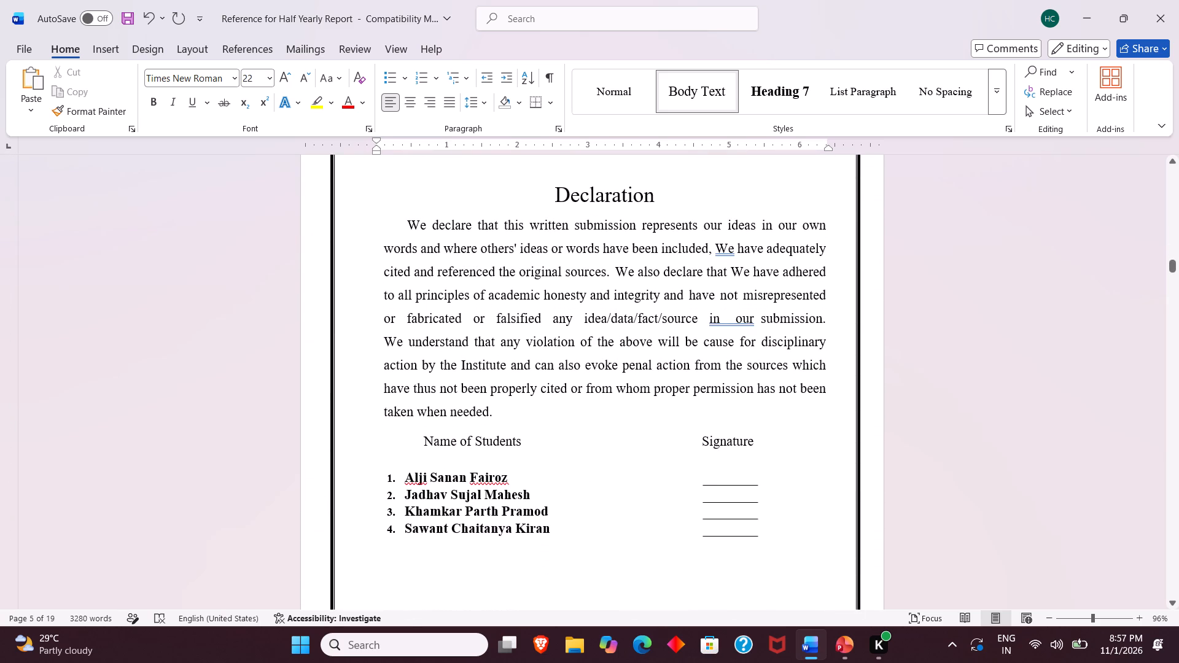
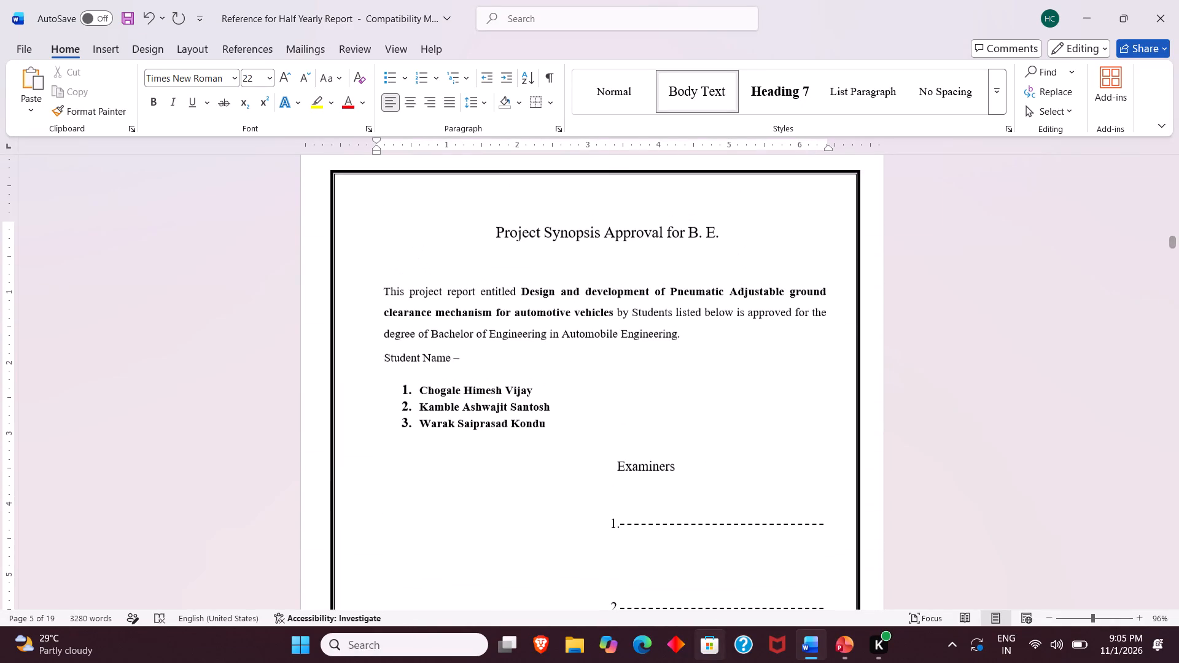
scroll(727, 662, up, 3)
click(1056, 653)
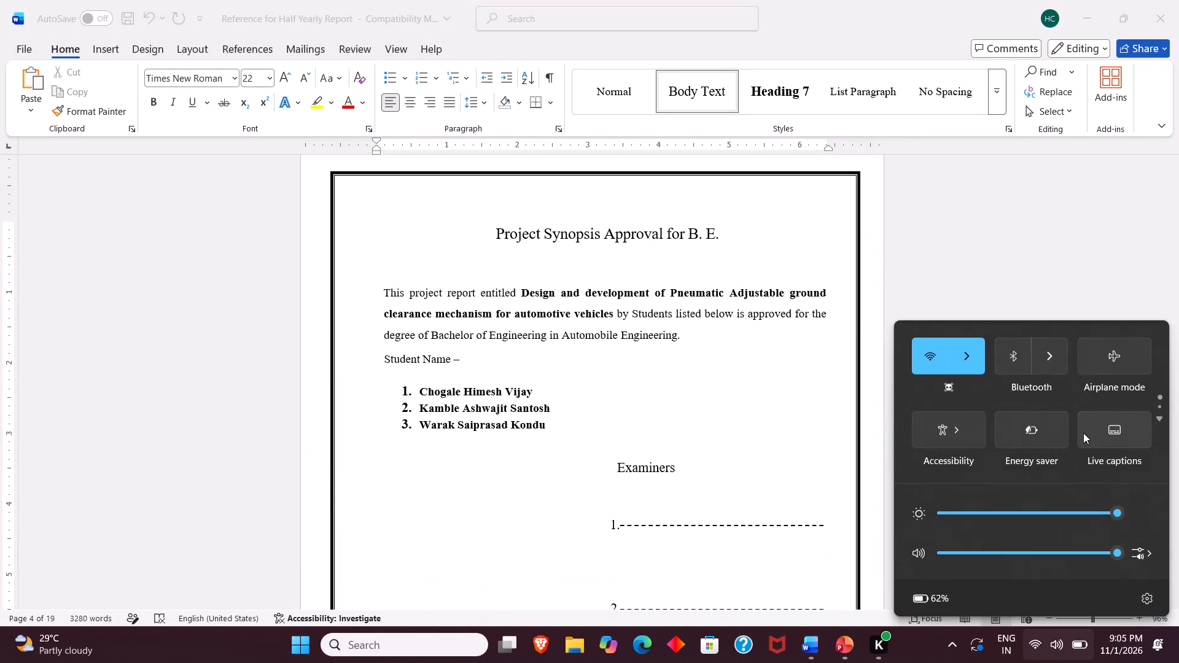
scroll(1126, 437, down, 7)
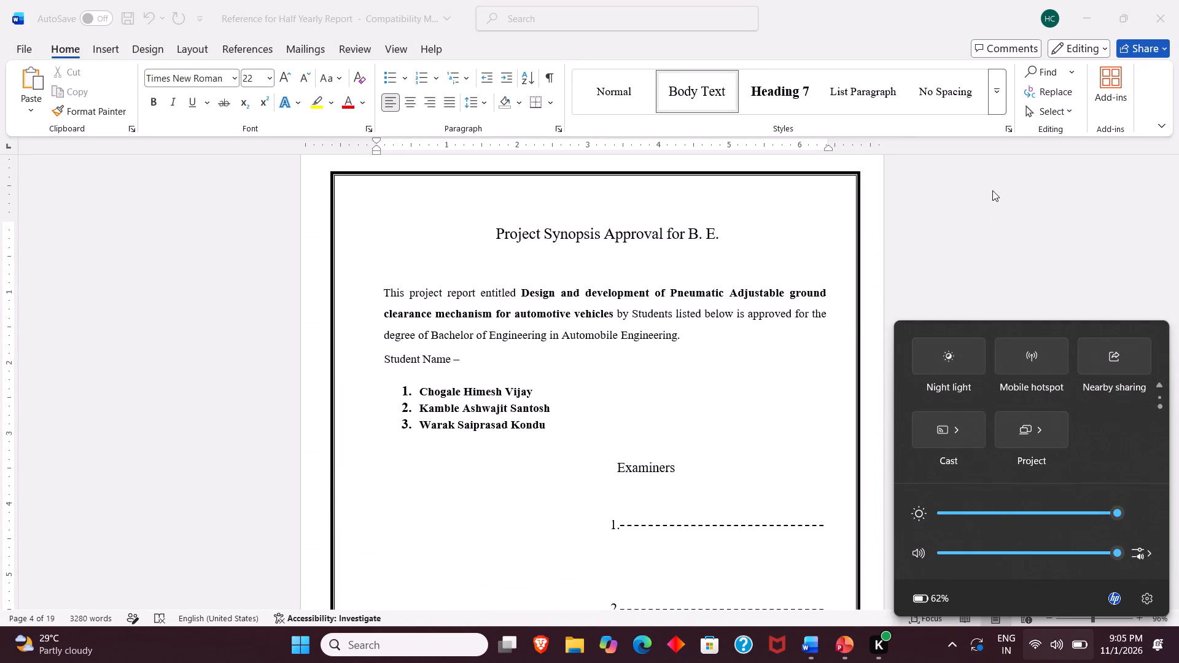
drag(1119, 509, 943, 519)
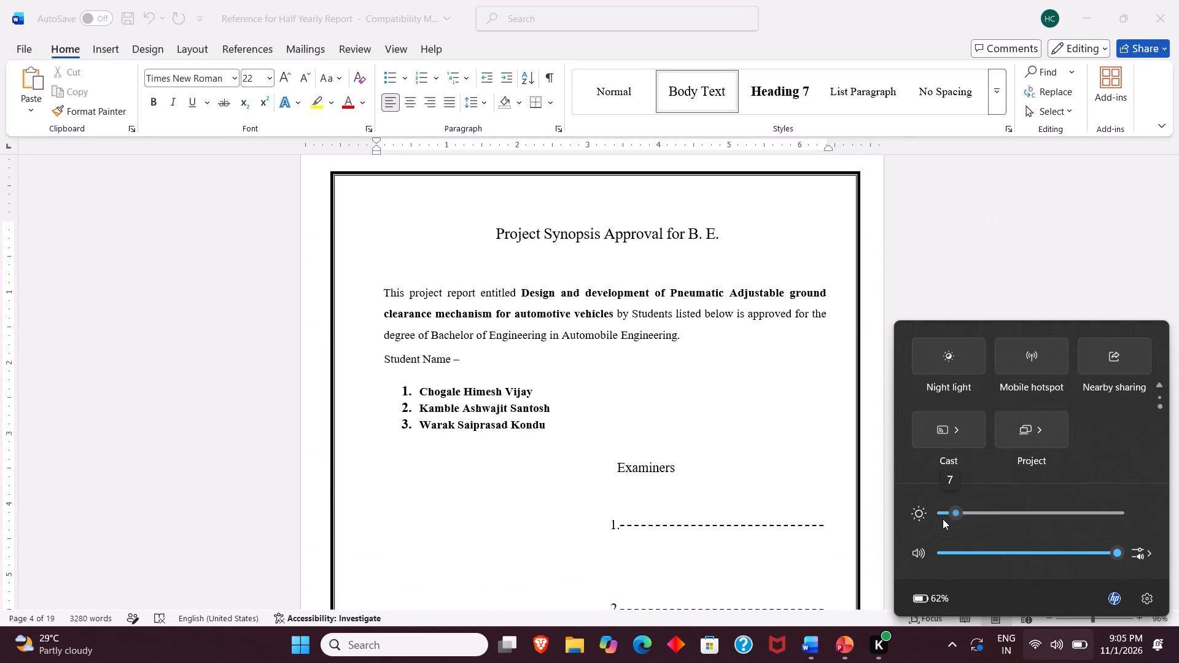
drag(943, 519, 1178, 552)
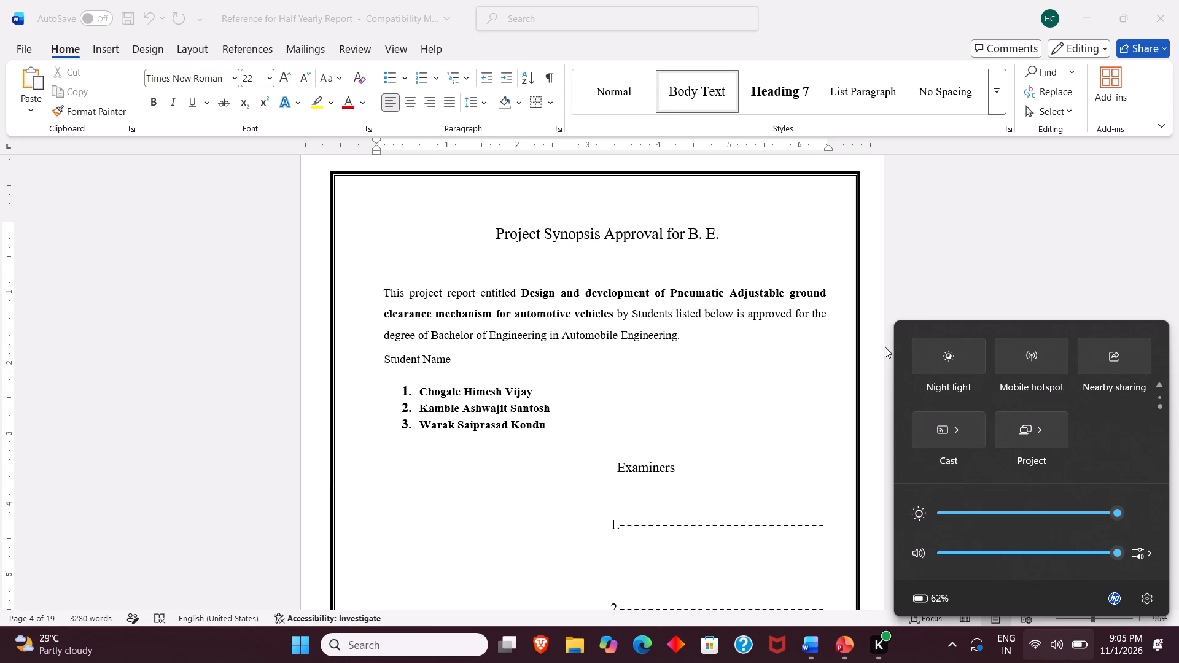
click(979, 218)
Review the report's front pages from the approval page back through the certificate to the first title page.
scroll(561, 351, up, 1)
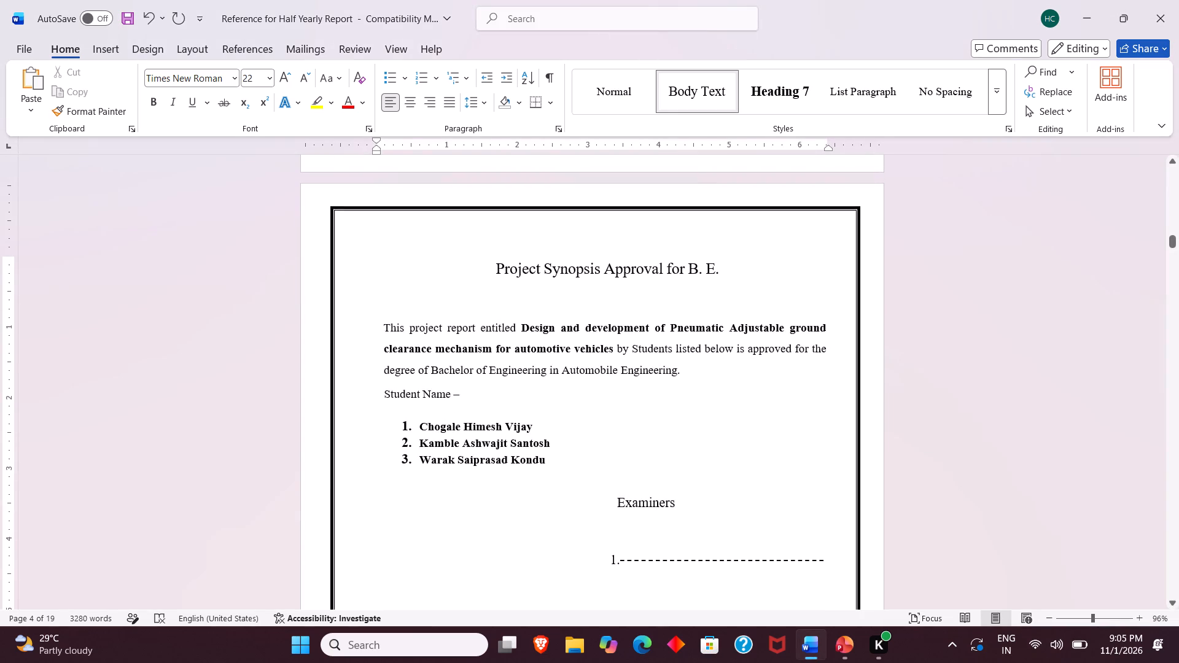
scroll(538, 292, up, 20)
scroll(538, 292, up, 9)
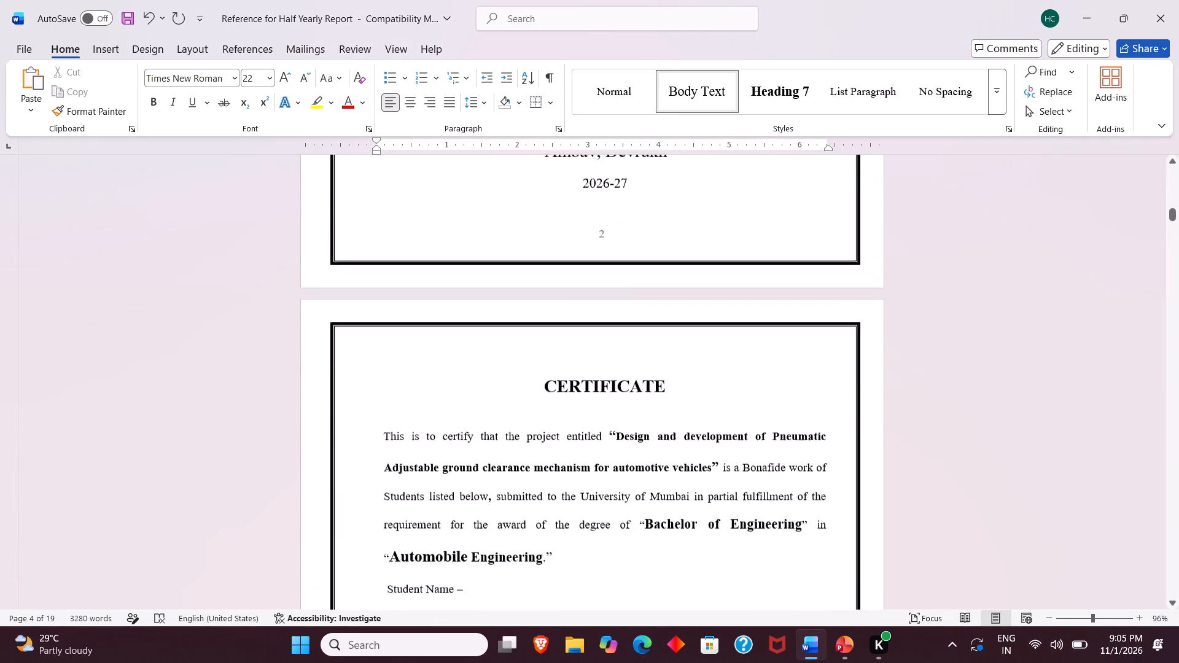
scroll(545, 322, up, 20)
scroll(545, 322, up, 8)
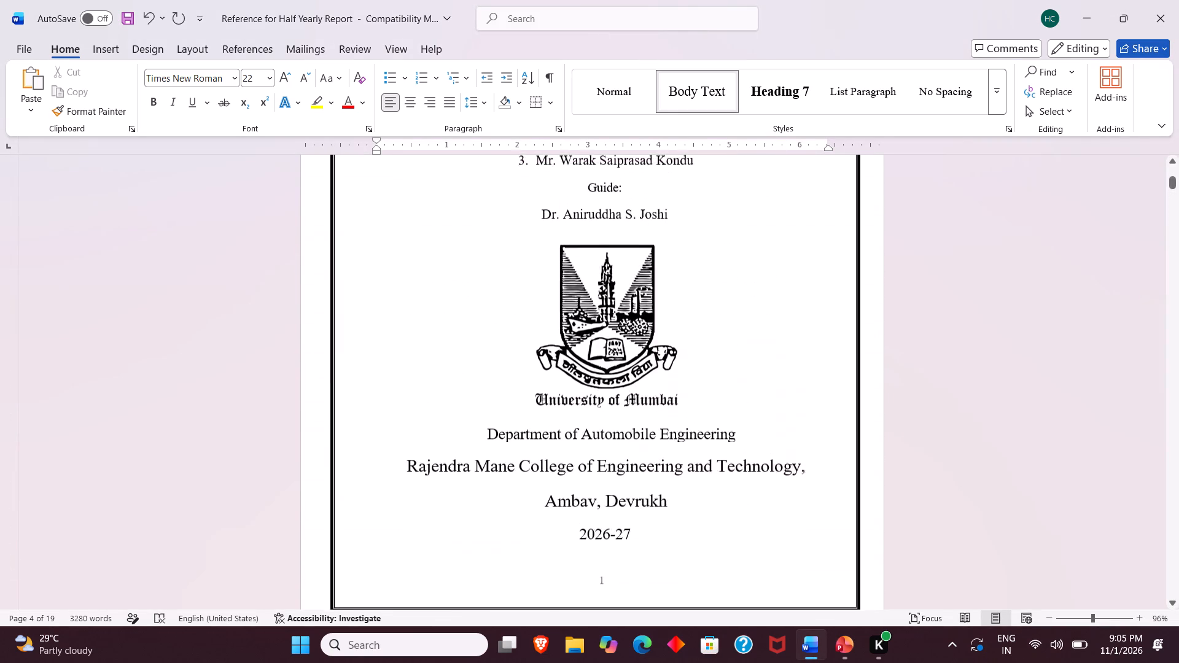
scroll(550, 248, up, 10)
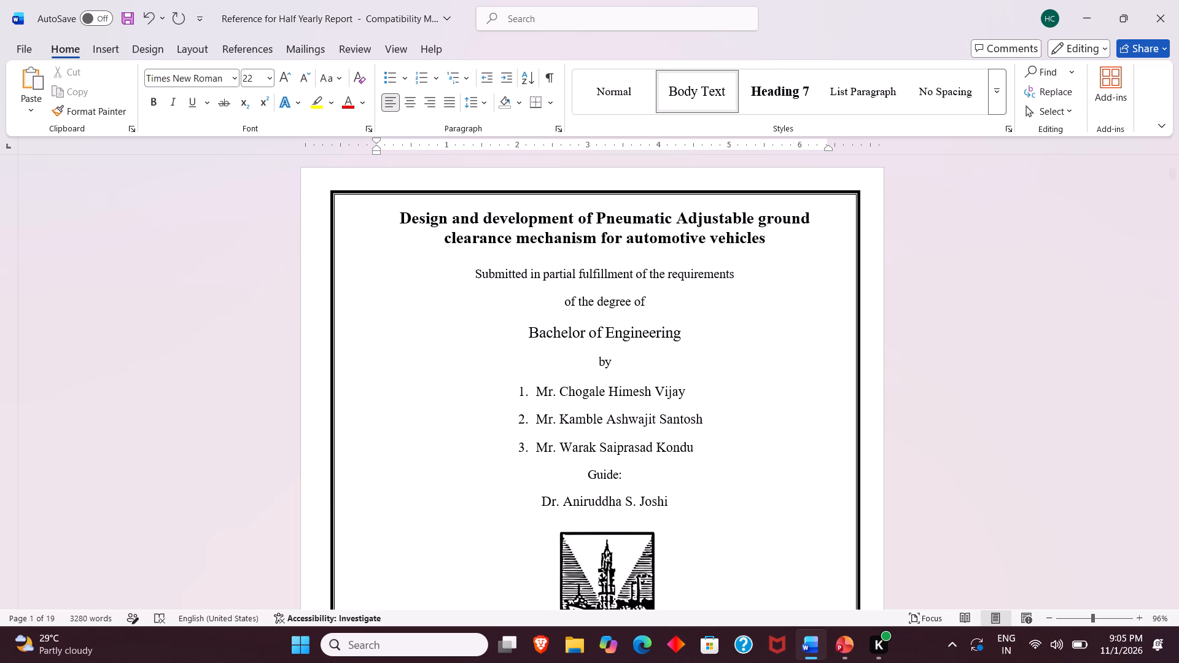
Set the project title at the top of the cover page to font size 24.
drag(776, 244, 673, 235)
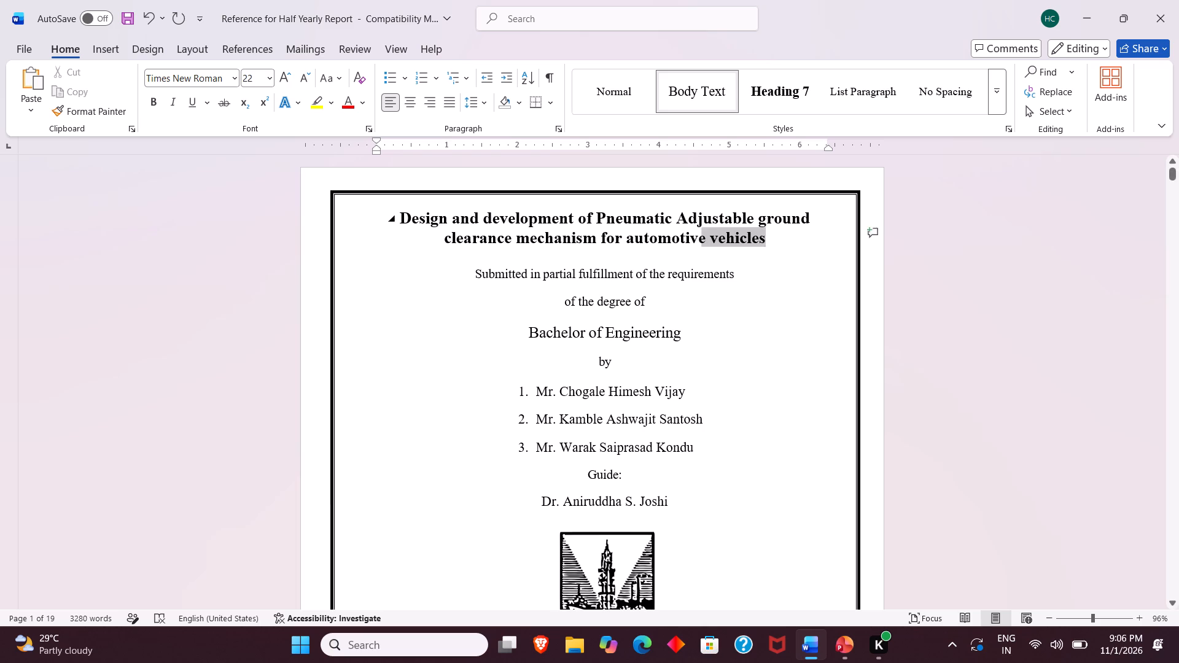
drag(673, 235, 403, 219)
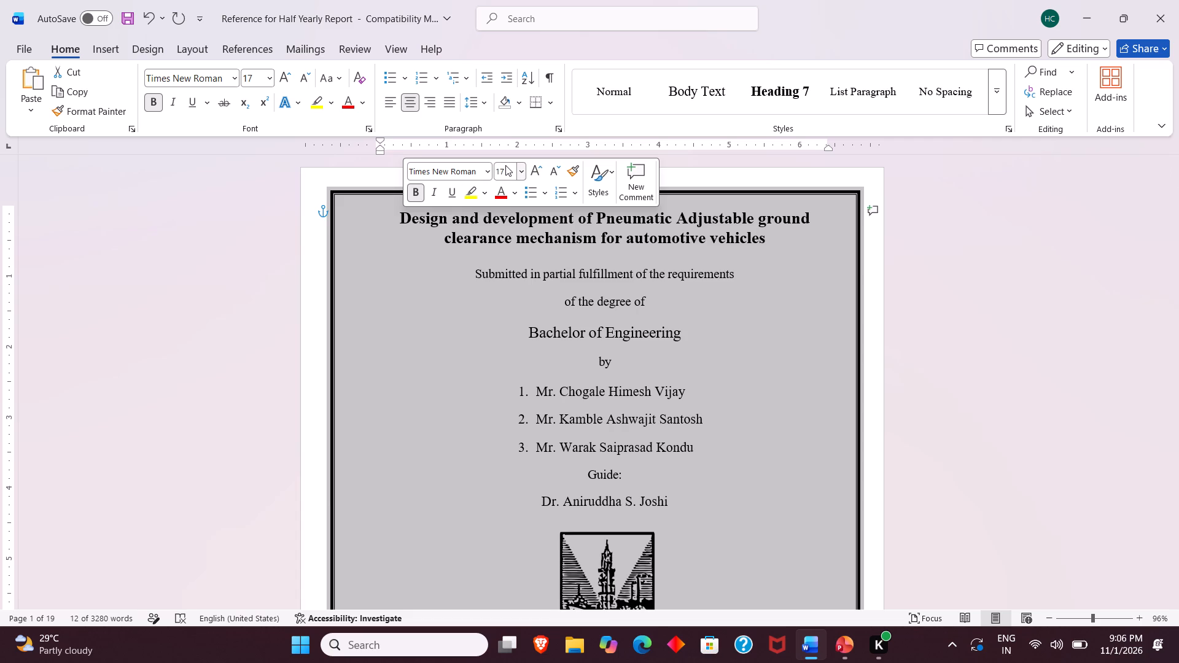
click(505, 165)
double_click(505, 165)
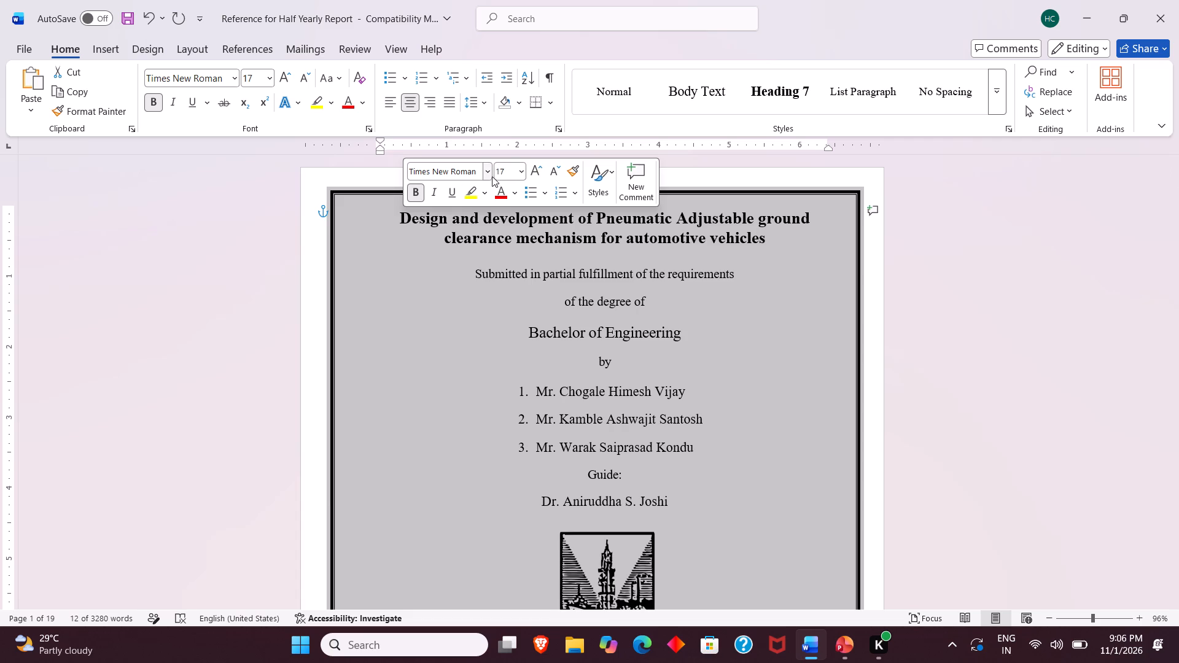
triple_click(502, 170)
key(2)
key(4)
key(Return)
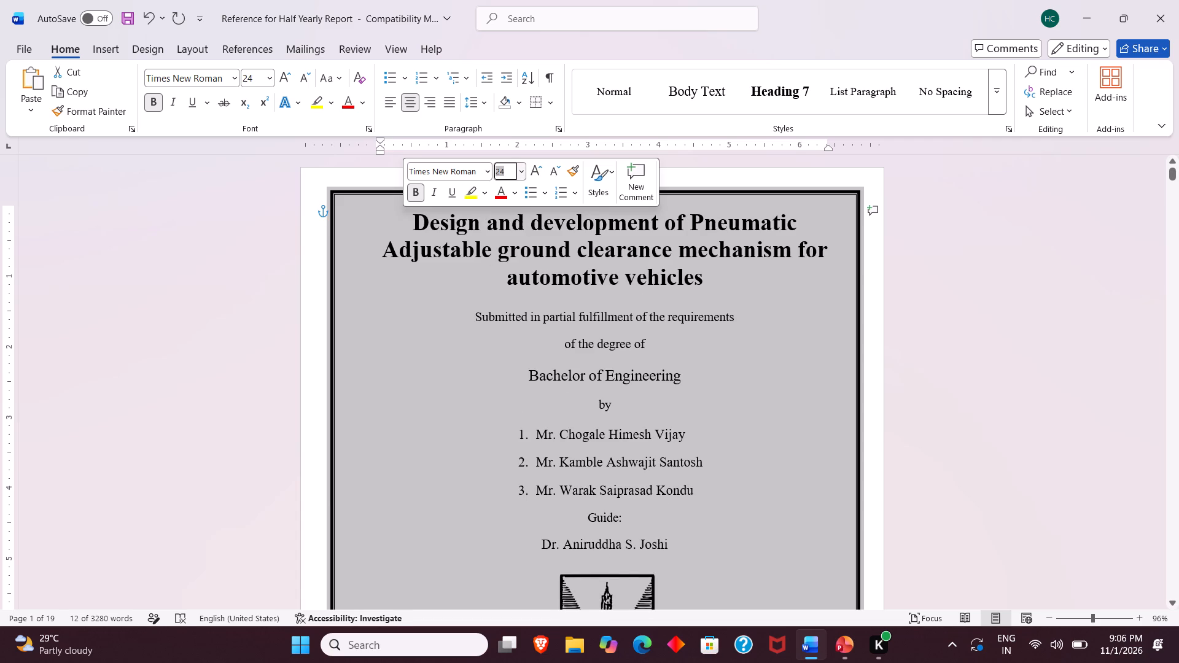
click(596, 303)
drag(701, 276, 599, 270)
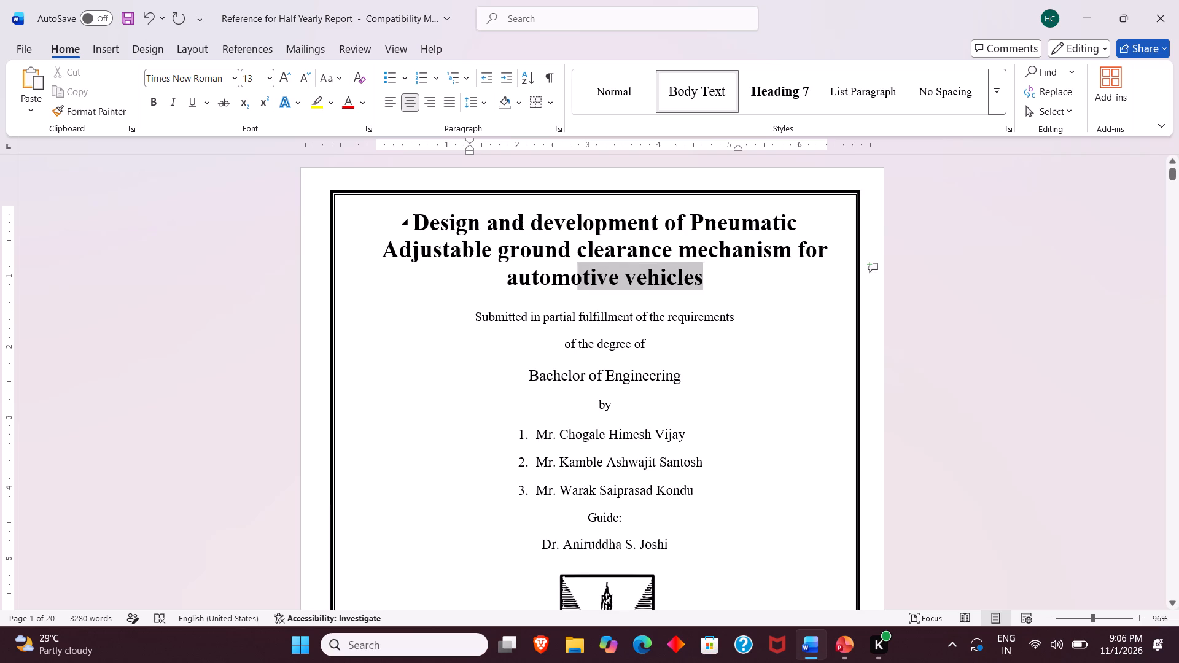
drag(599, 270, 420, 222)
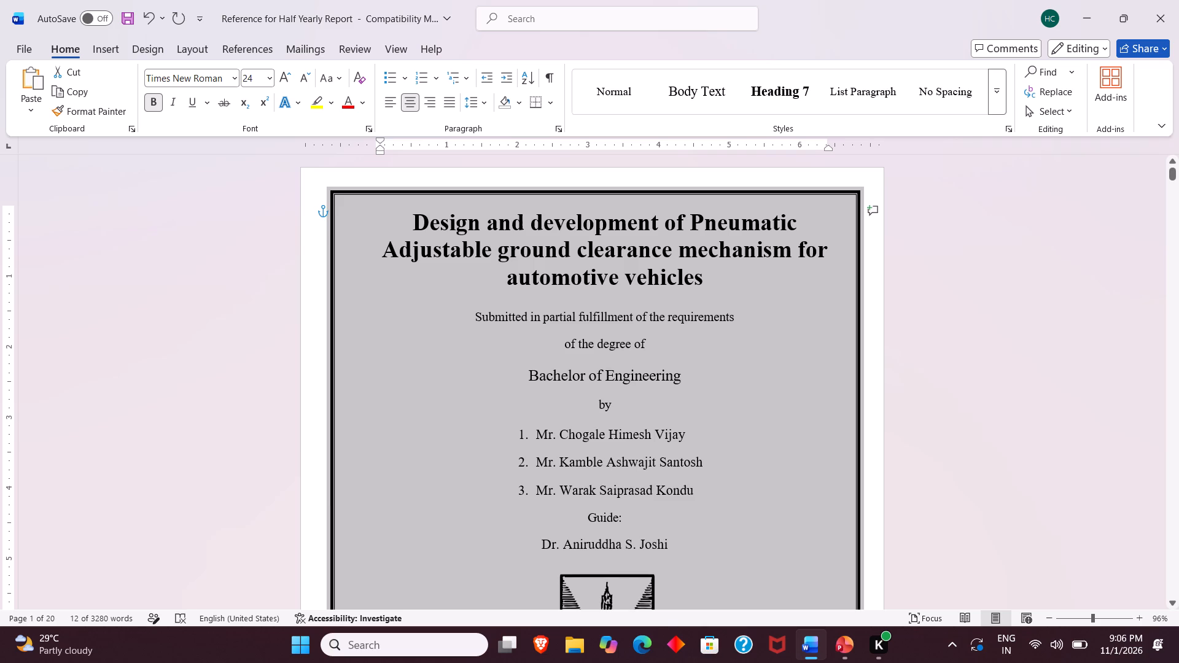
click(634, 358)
Capitalize the first letters of "And", "Development" and "Of" in the cover page's project title.
click(543, 222)
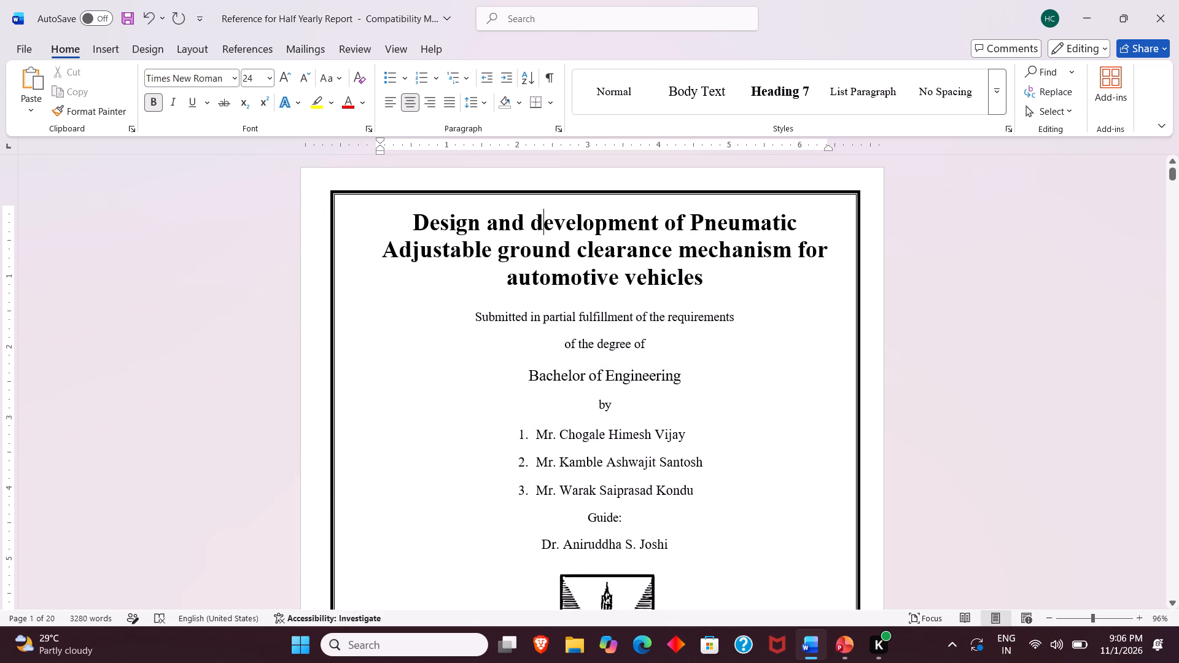
click(496, 220)
key(BackSpace)
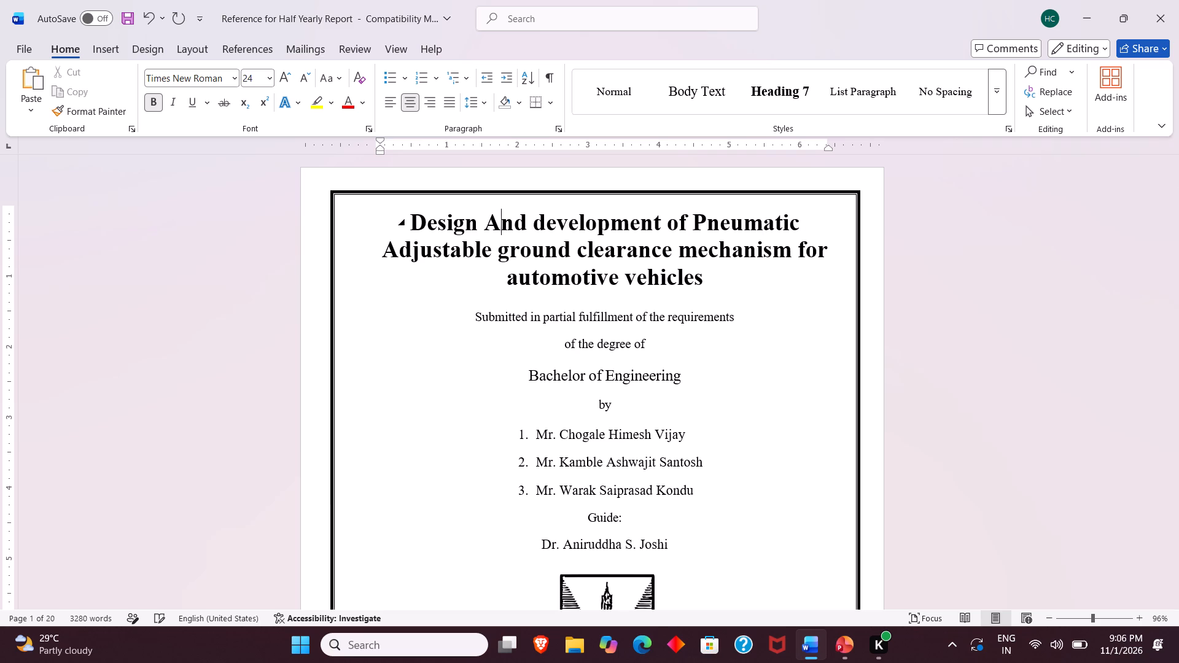
key(Right)
key(Right)
key(Right)
key(Right)
key(BackSpace)
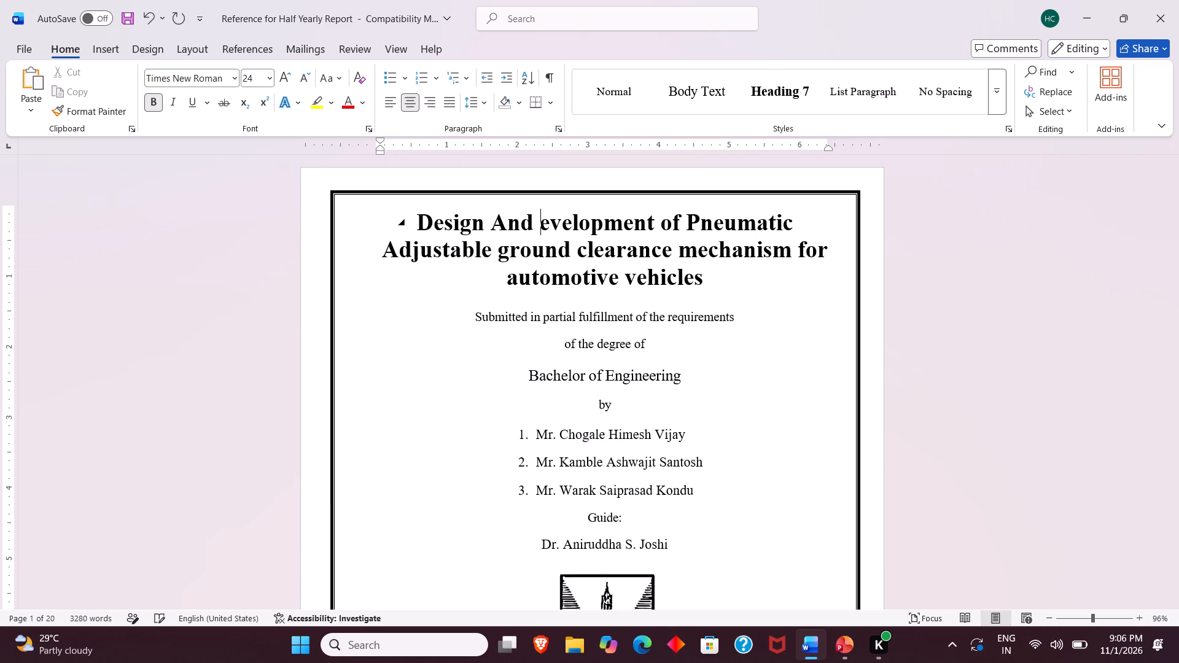
key(d)
key(Right)
key(Right)
key(Right)
key(Right)
key(Right)
key(Right)
key(Right)
key(Right)
key(Right)
key(Right)
key(Right)
key(Right)
key(Right)
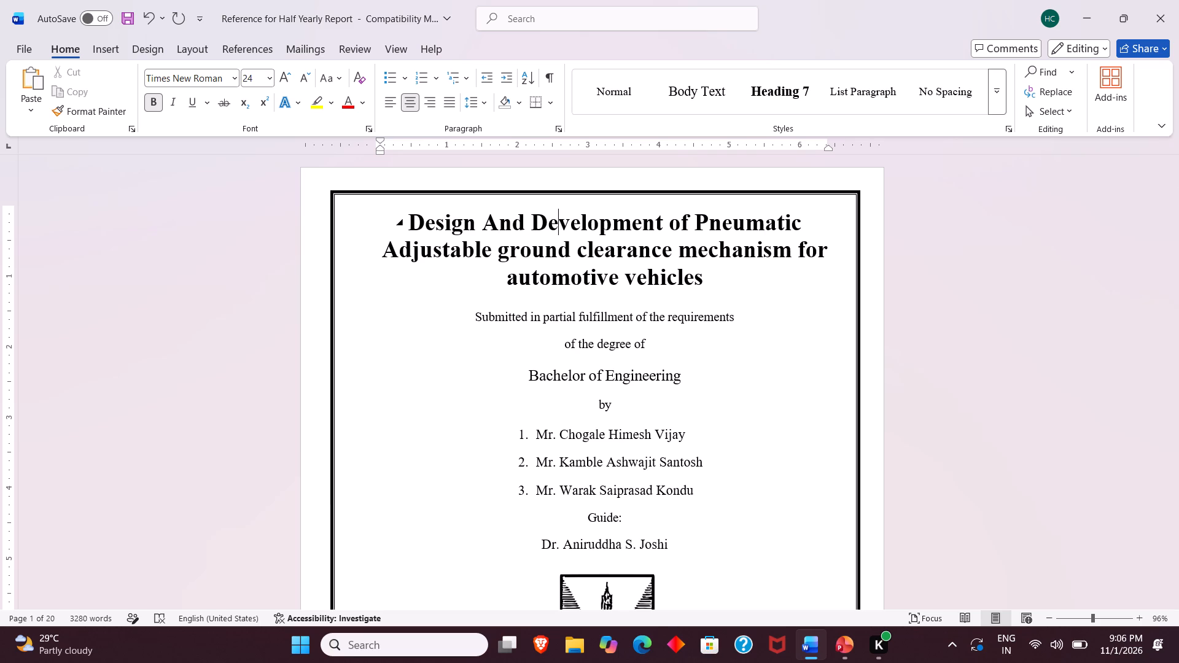
key(Left)
key(BackSpace)
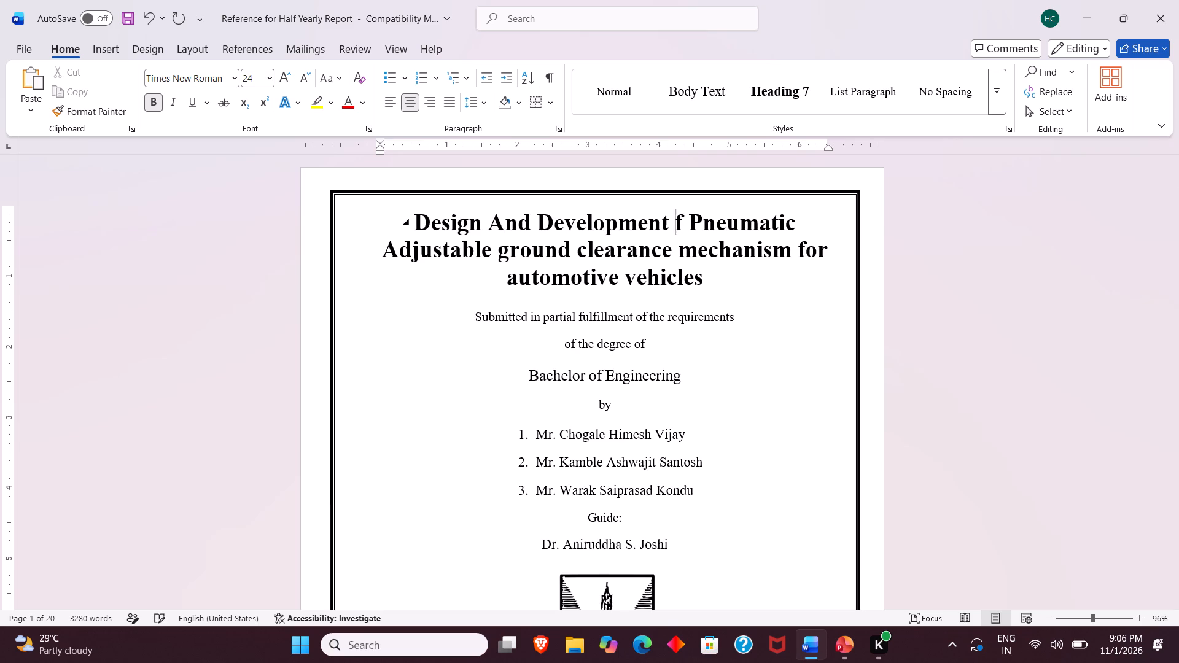
key(o)
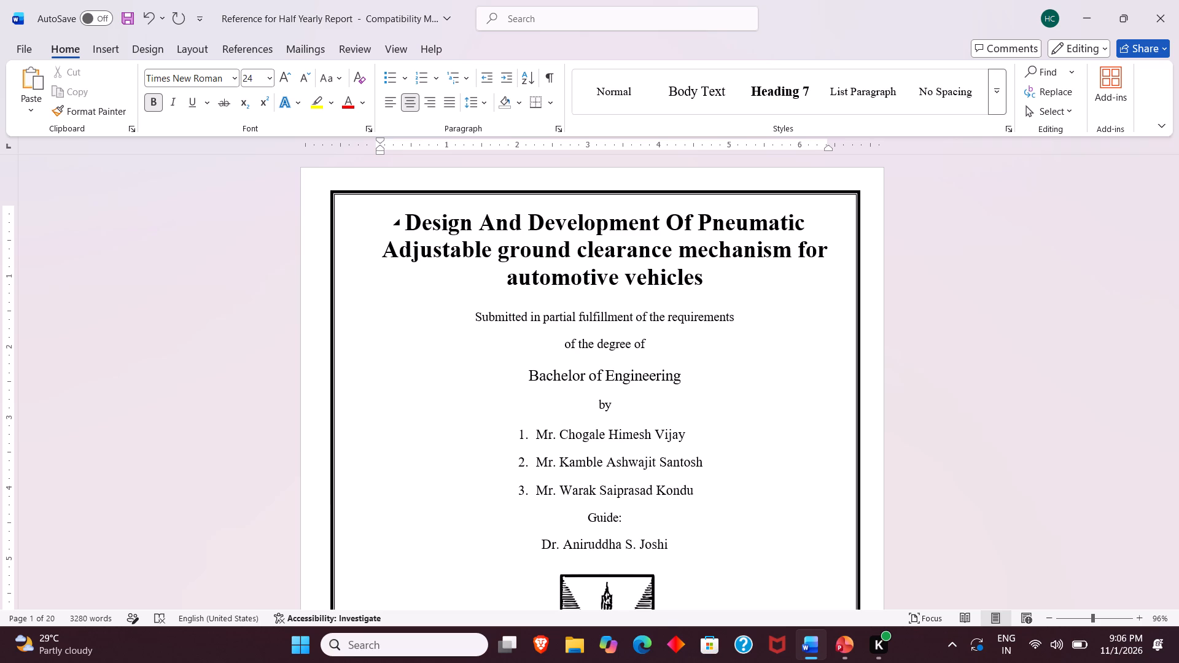
key(Right)
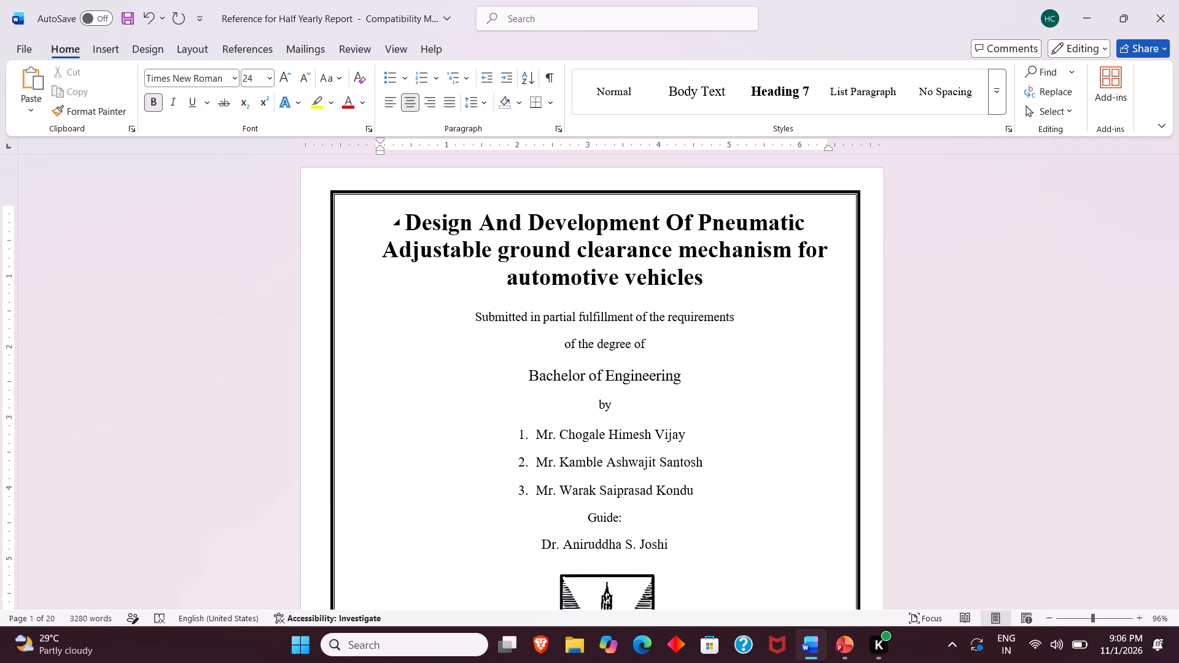
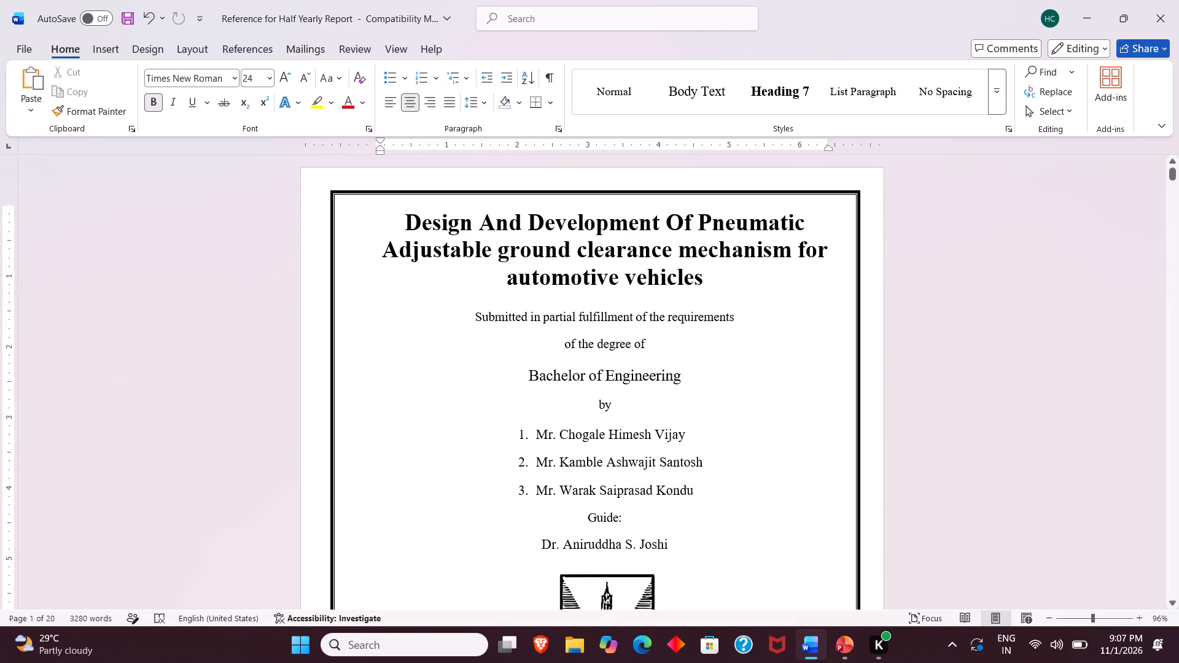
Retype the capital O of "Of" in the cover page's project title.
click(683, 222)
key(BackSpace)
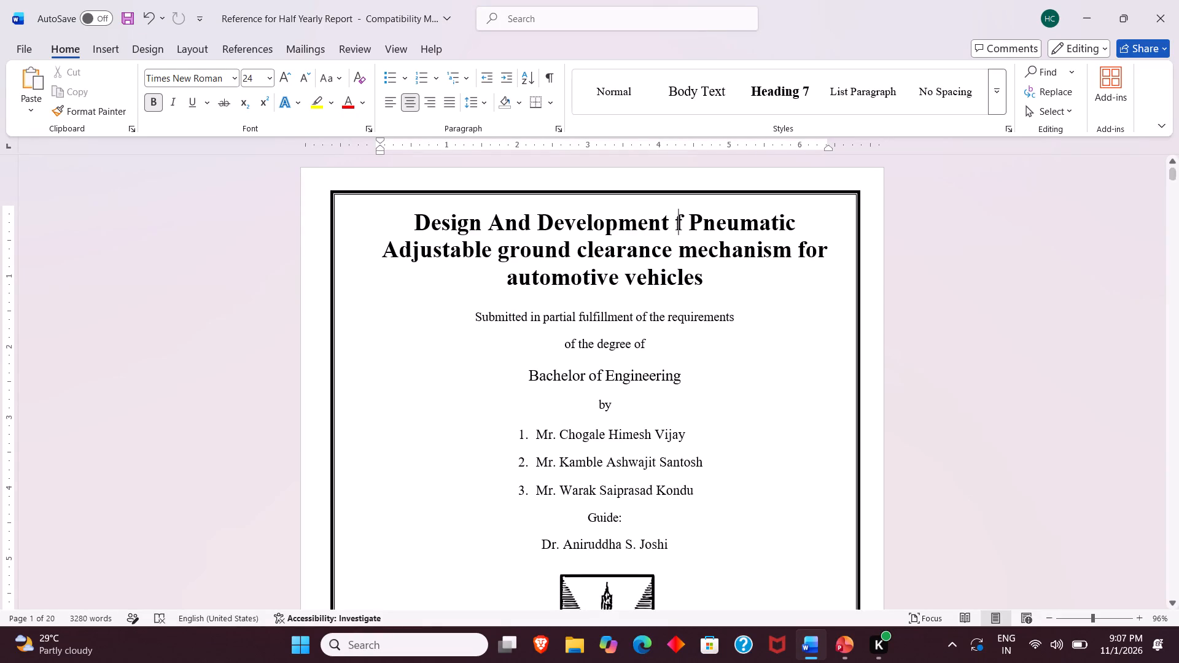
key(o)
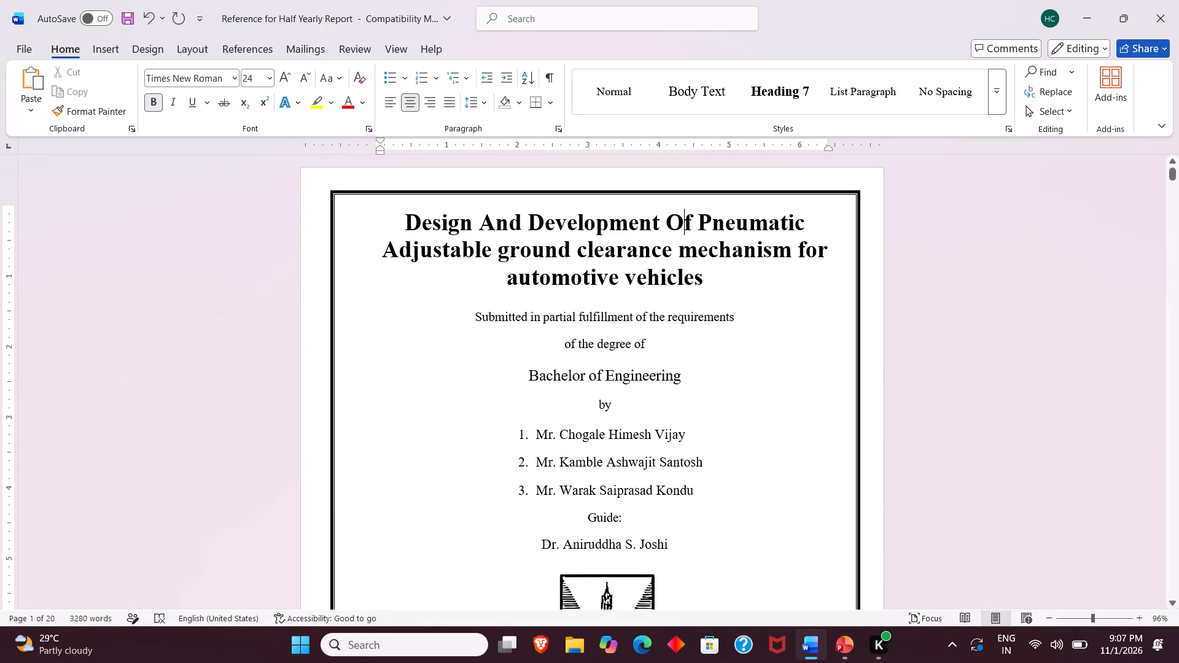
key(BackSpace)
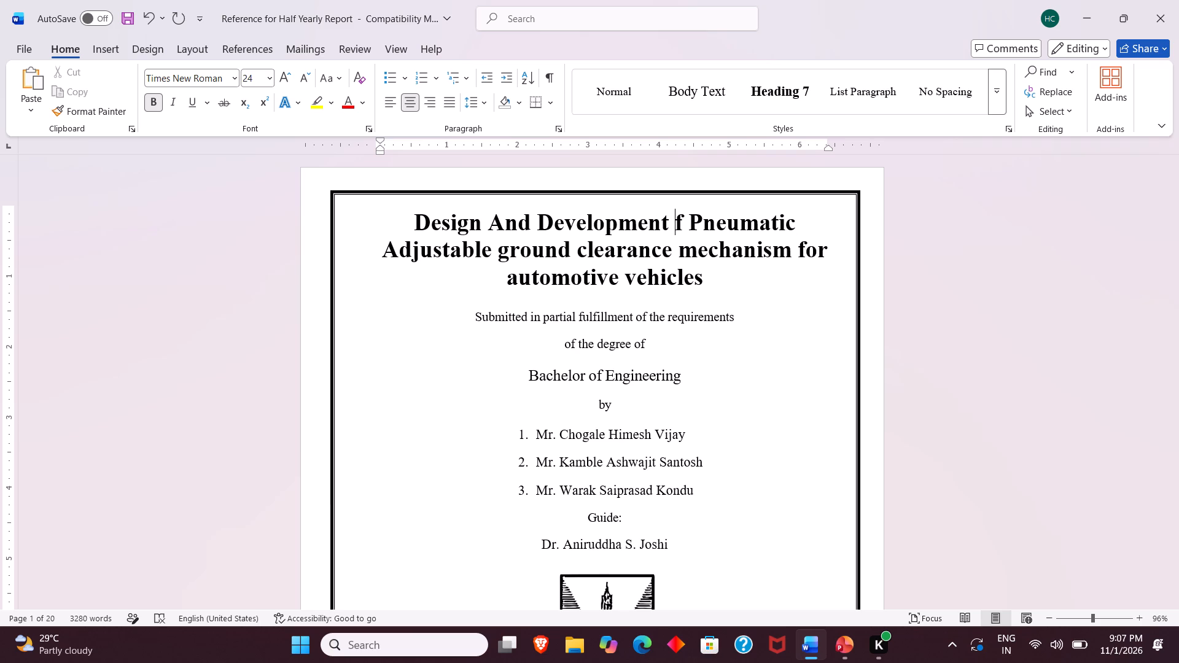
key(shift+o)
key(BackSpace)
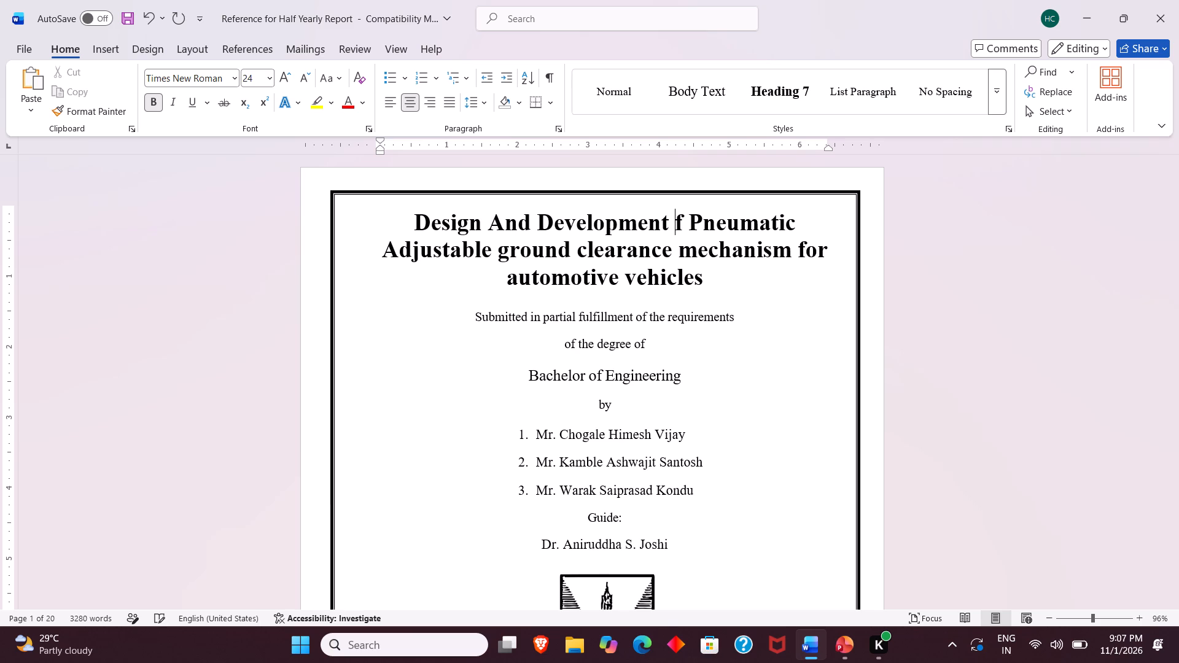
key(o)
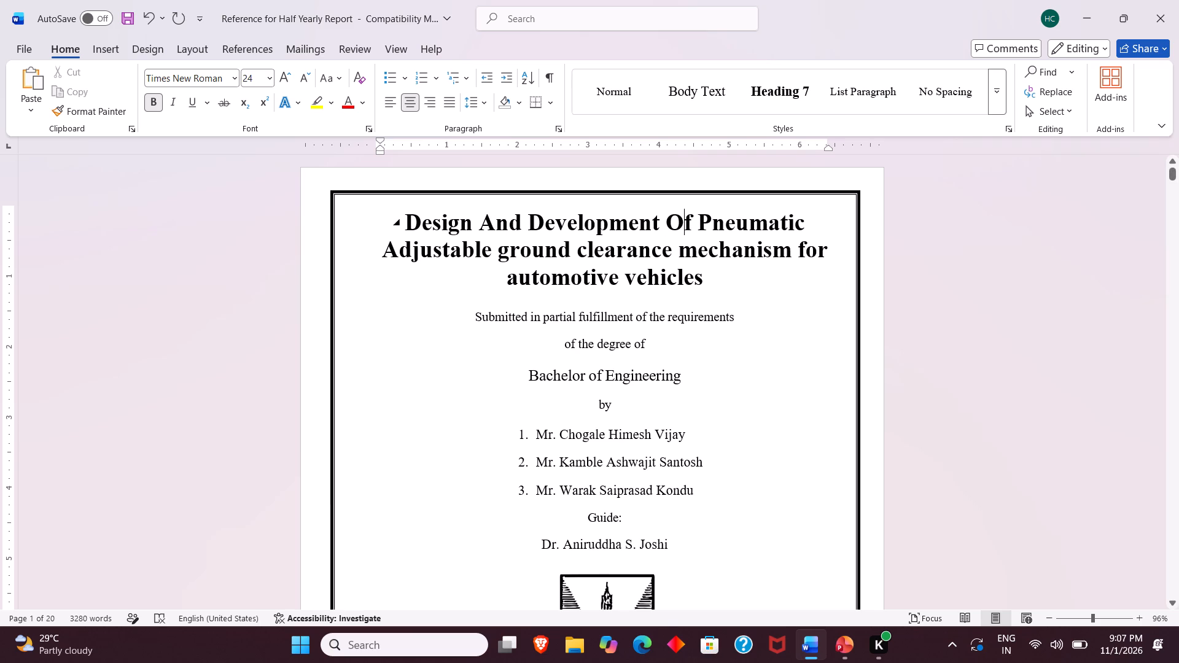
Capitalize the first letters of "Ground", "Clearance" and "Mechanism" in the cover page's project title.
click(508, 247)
key(BackSpace)
key(g)
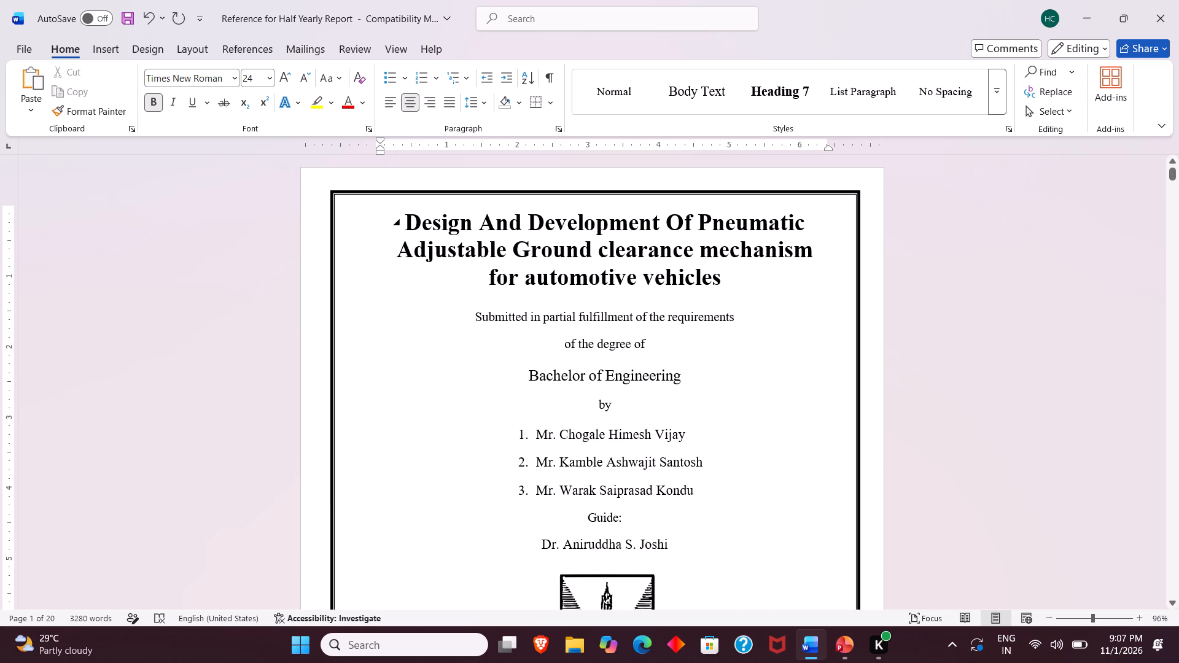
click(613, 251)
click(607, 249)
key(BackSpace)
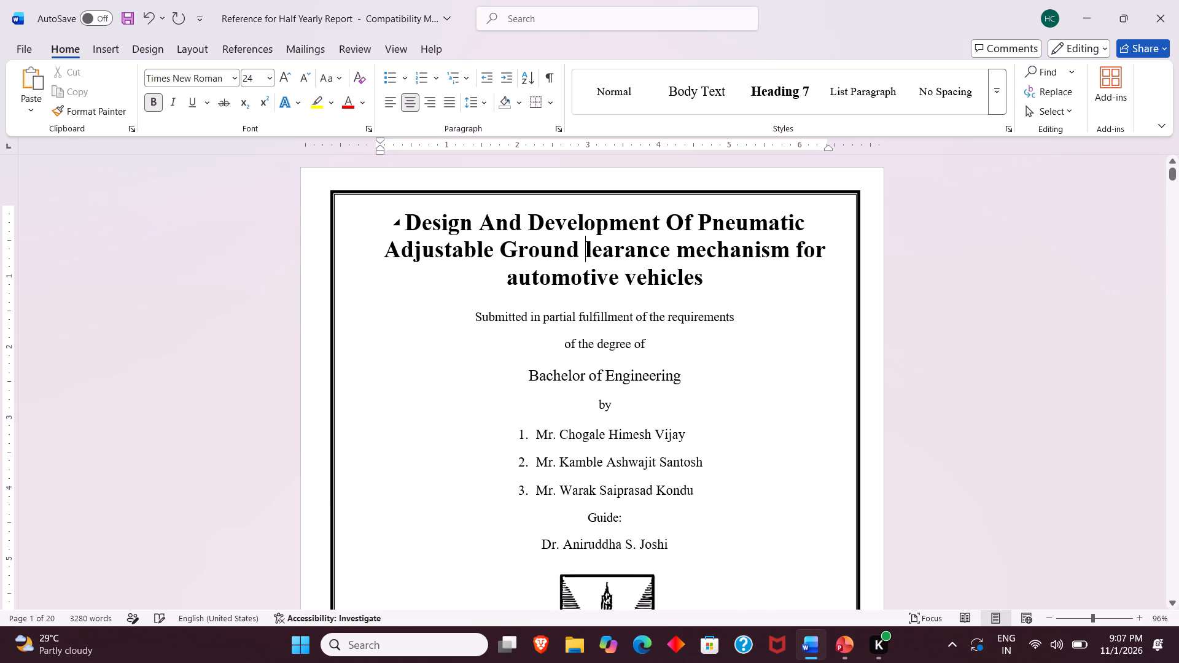
key(c)
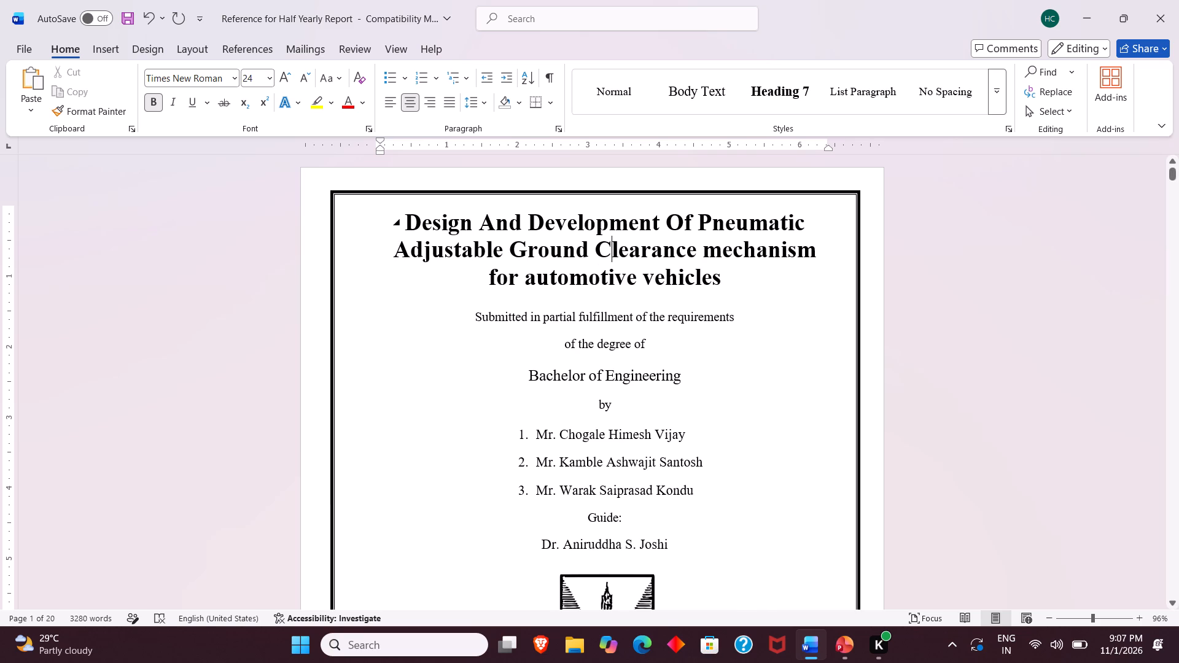
click(720, 258)
key(BackSpace)
key(m)
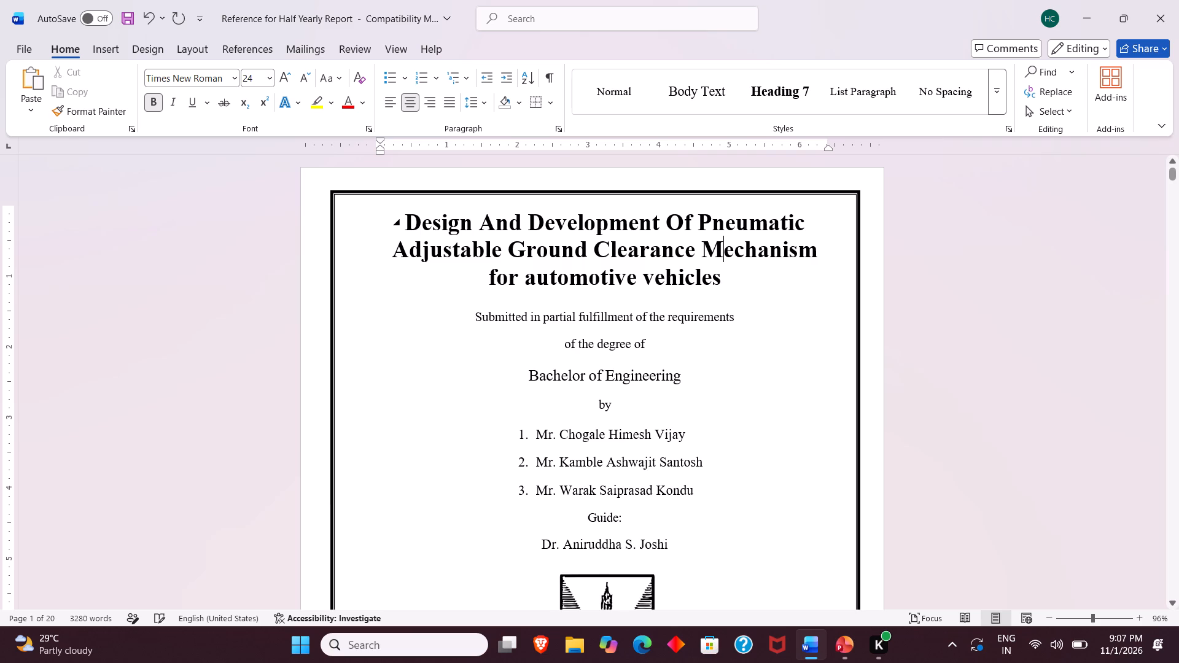
Capitalize the first letters of "For", "Automotive" and "Vehicles" in the cover page's project title.
click(494, 279)
key(BackSpace)
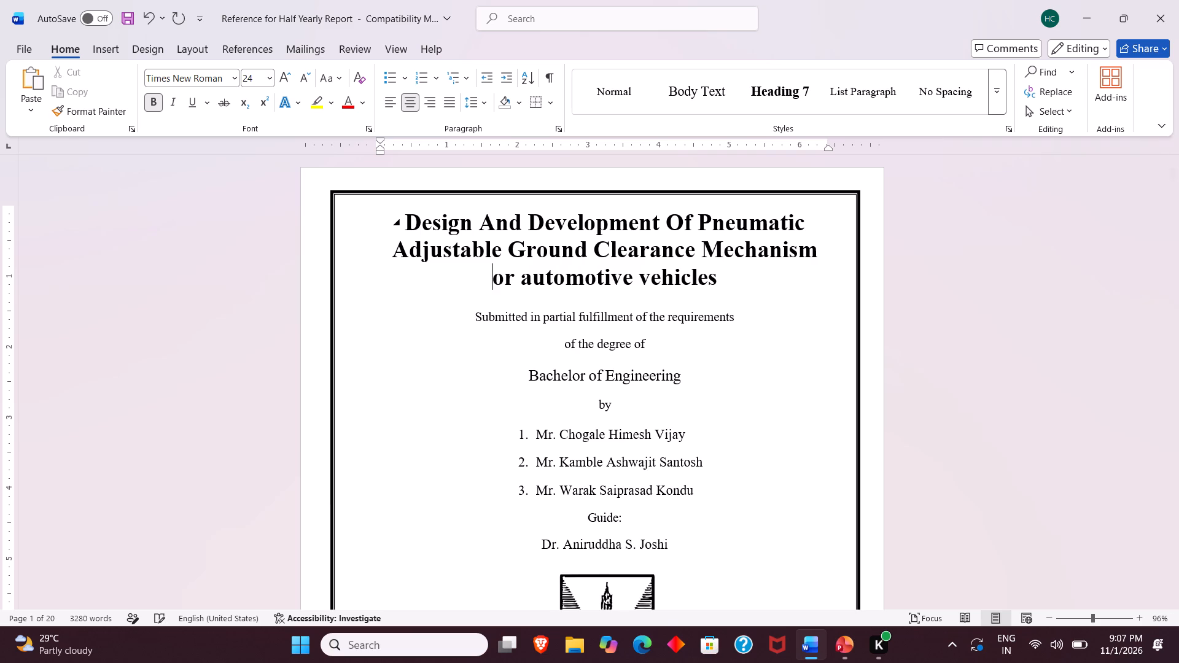
key(f)
click(538, 277)
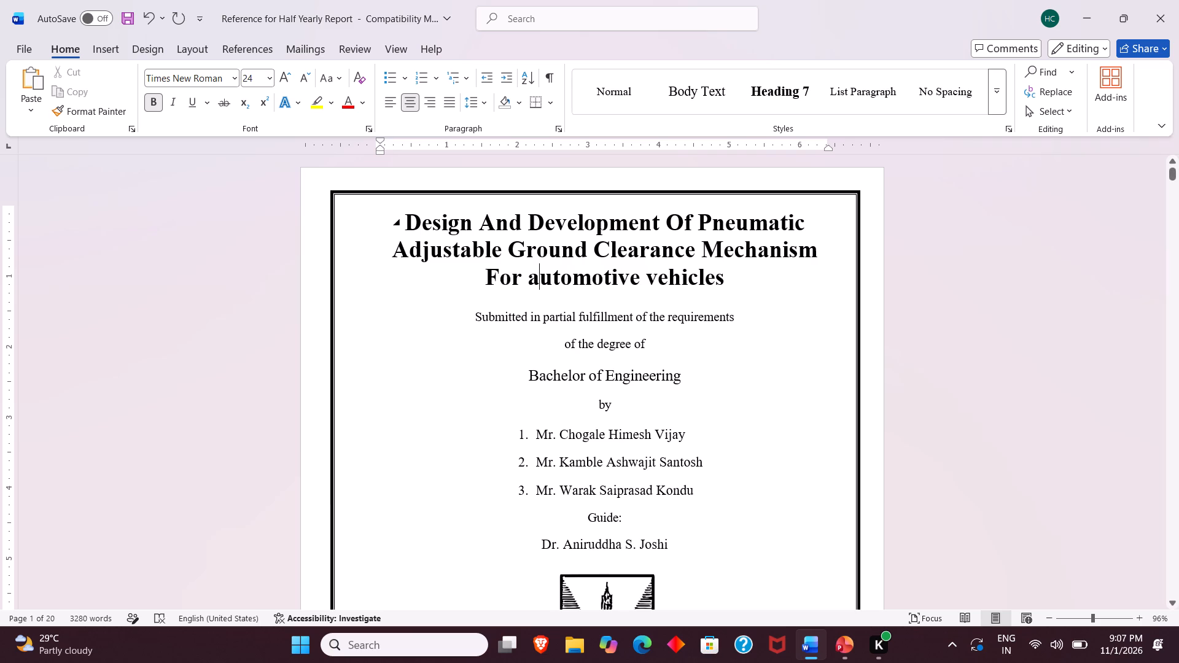
key(BackSpace)
key(a)
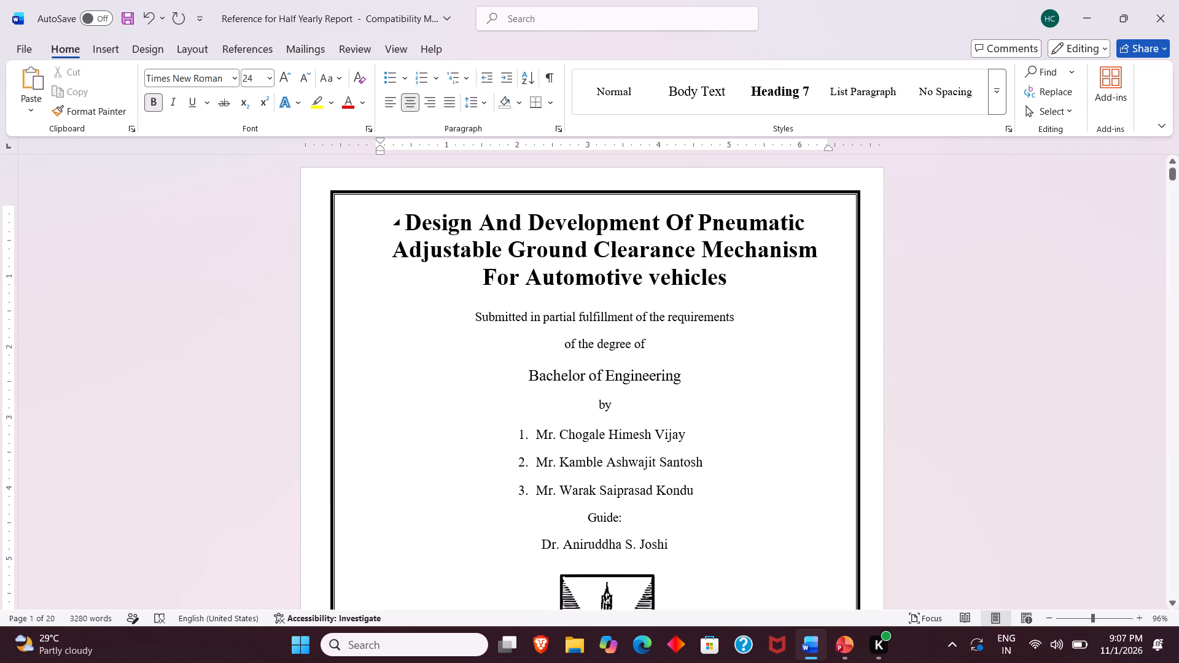
click(656, 275)
key(BackSpace)
key(v)
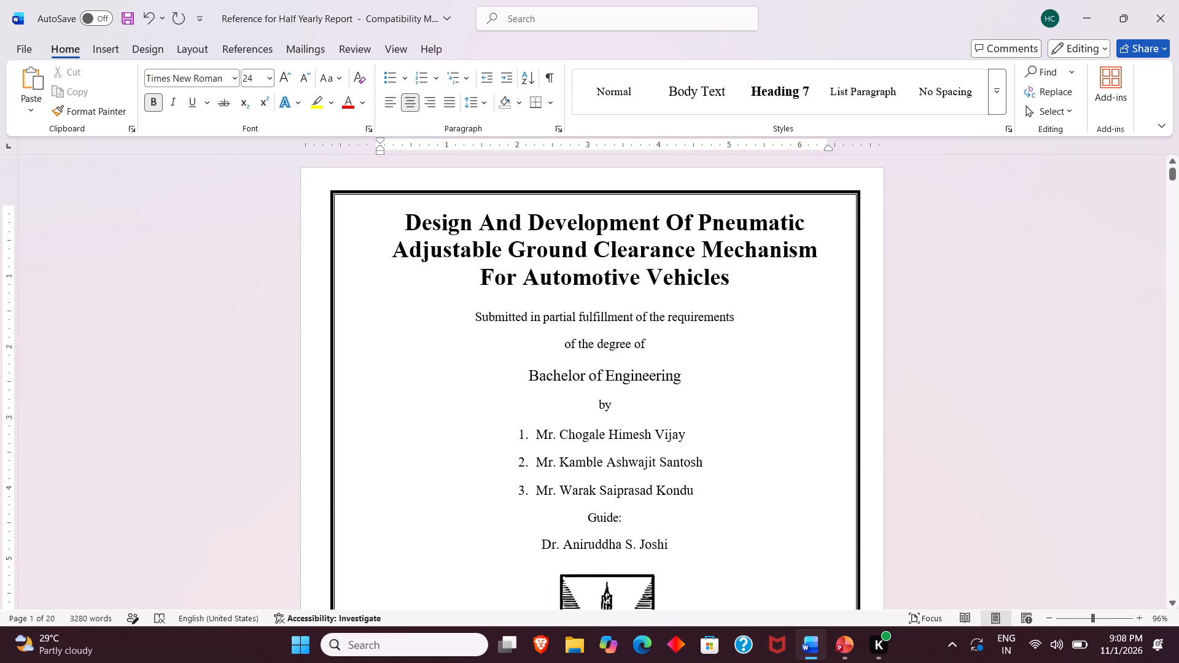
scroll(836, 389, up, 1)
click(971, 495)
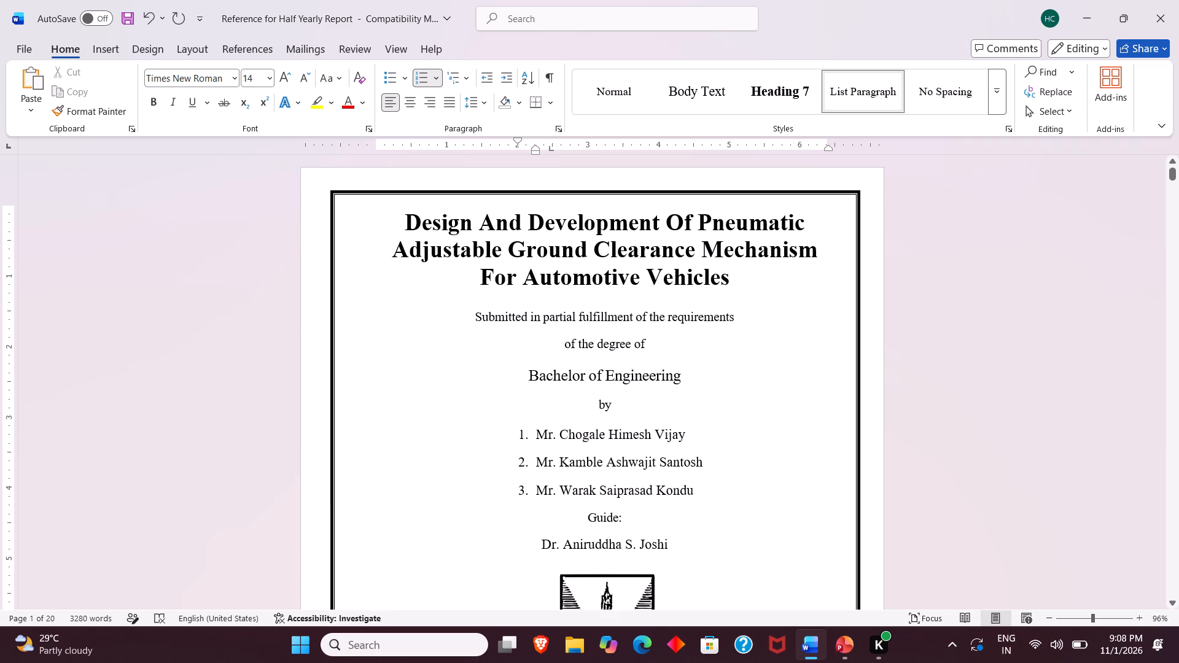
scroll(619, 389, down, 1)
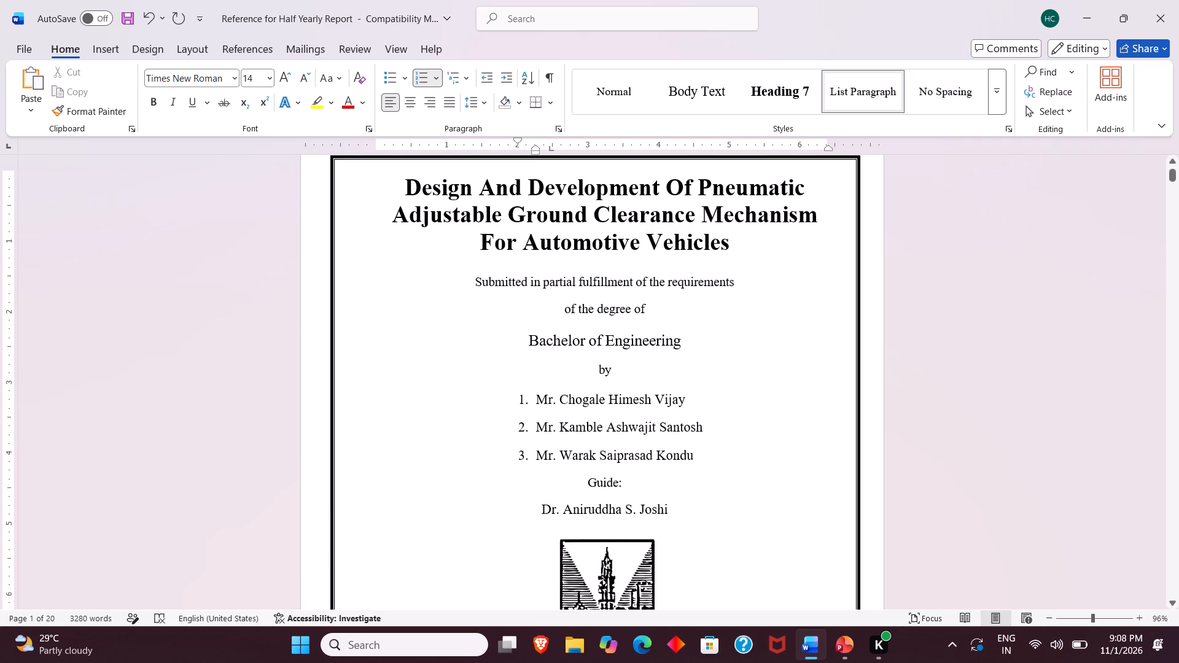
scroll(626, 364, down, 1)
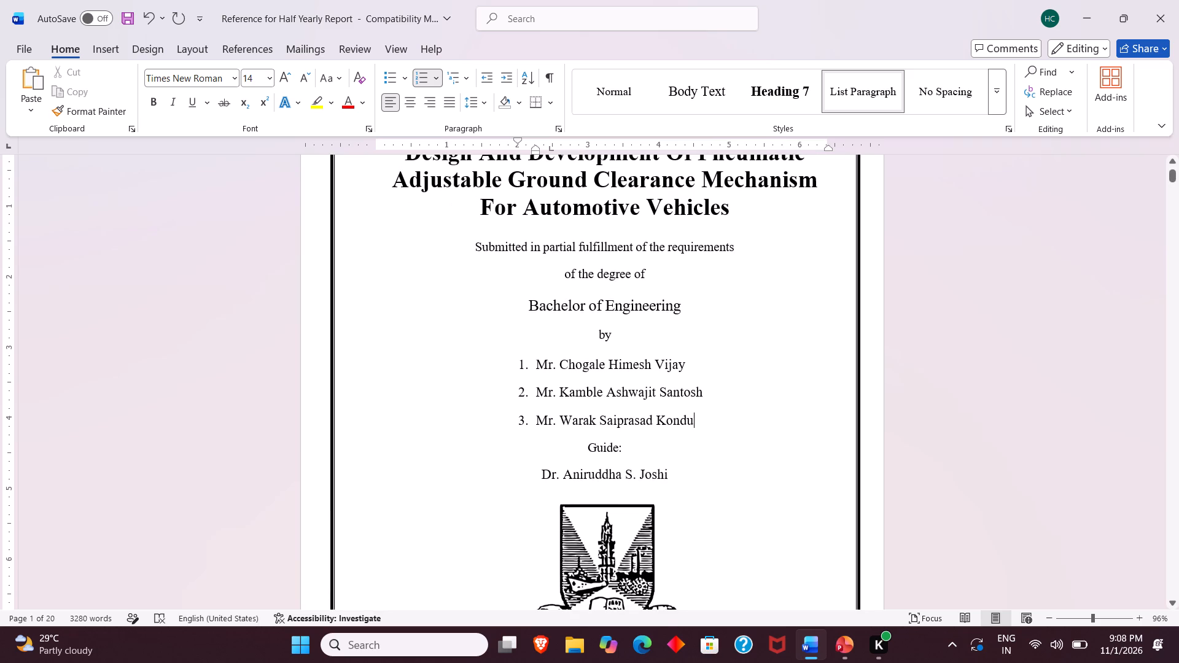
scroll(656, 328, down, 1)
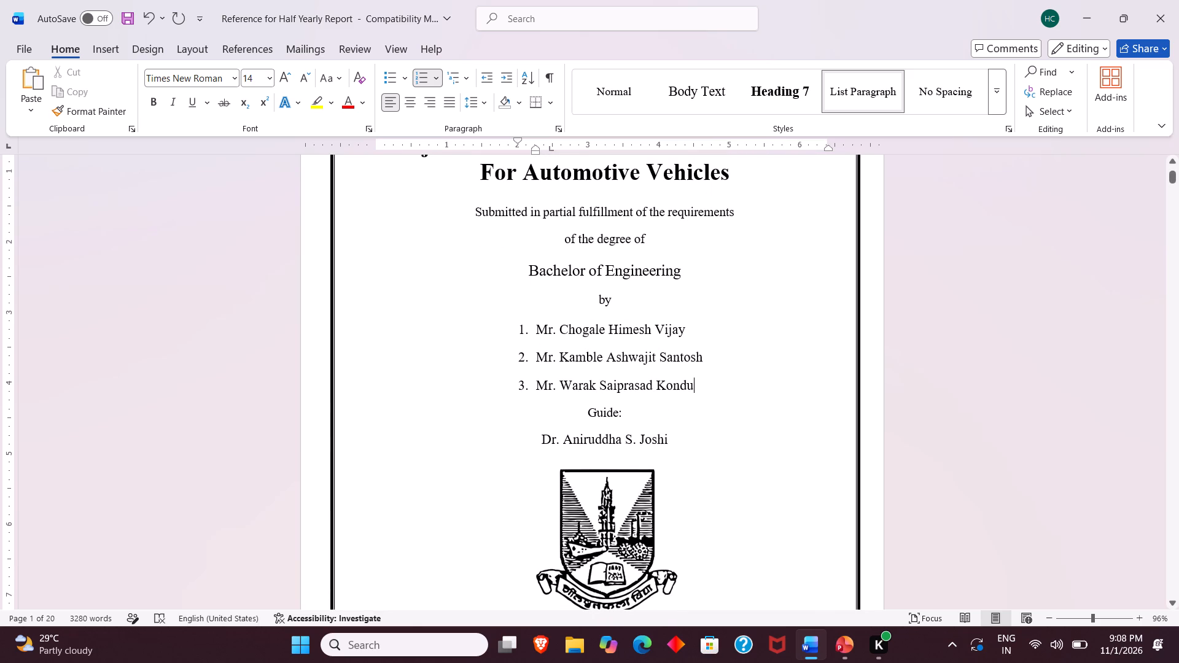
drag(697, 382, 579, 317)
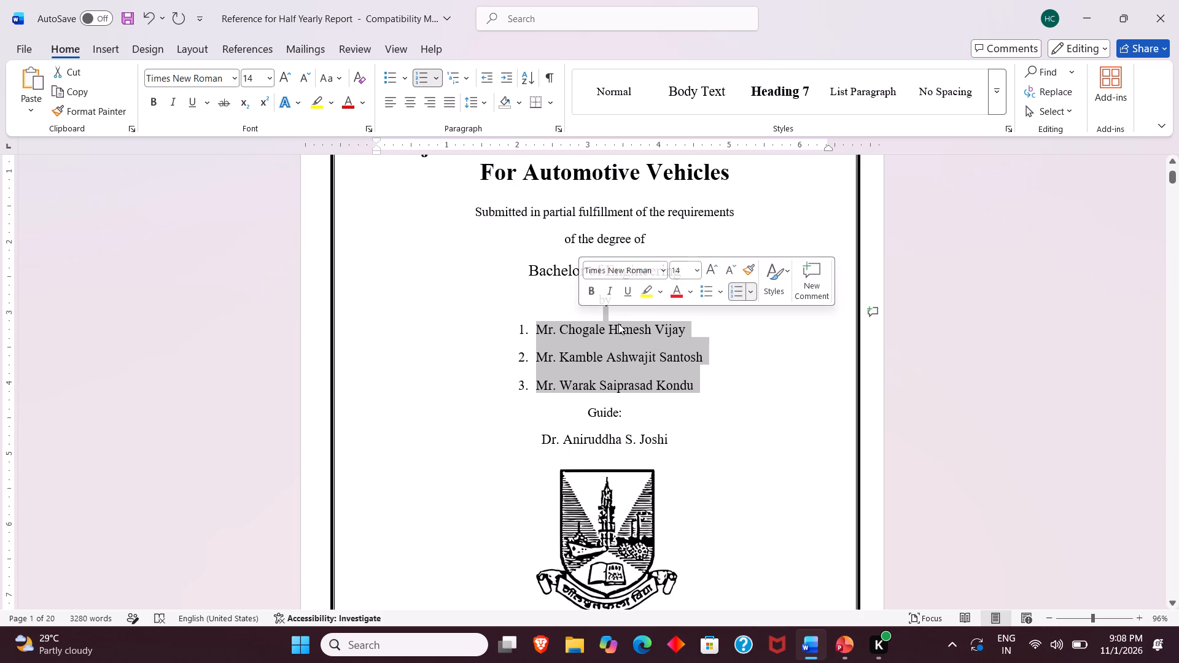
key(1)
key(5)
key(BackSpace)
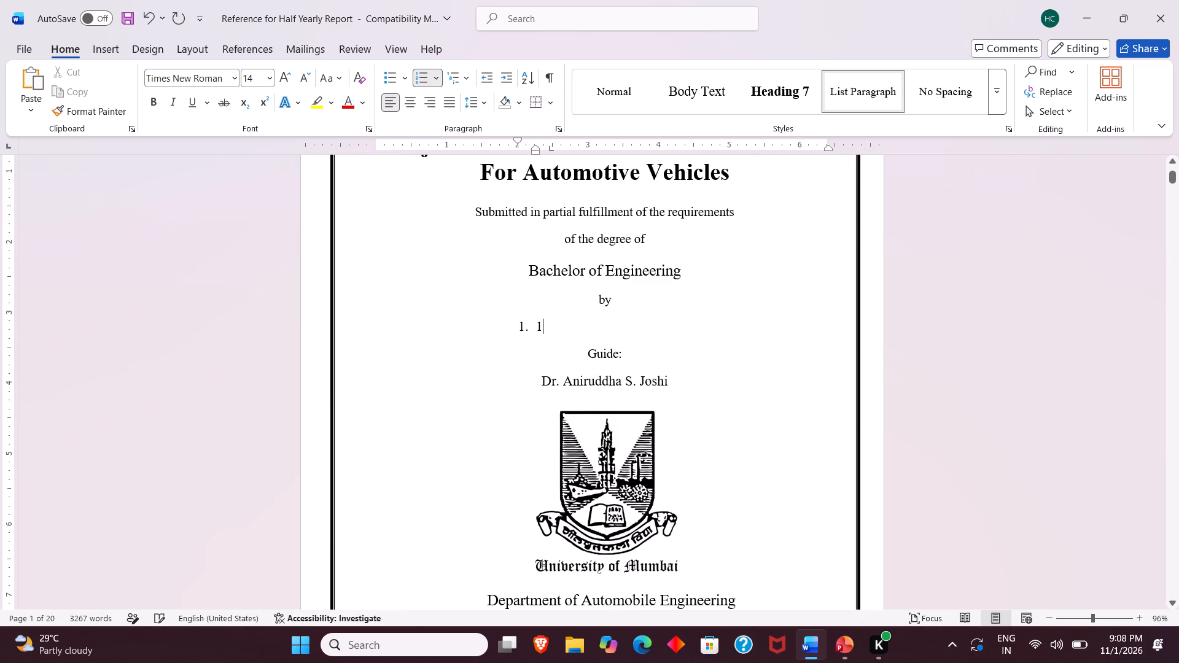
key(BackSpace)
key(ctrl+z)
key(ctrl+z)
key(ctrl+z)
Set the three numbered student names on the cover page to font size 16.
click(722, 335)
click(715, 366)
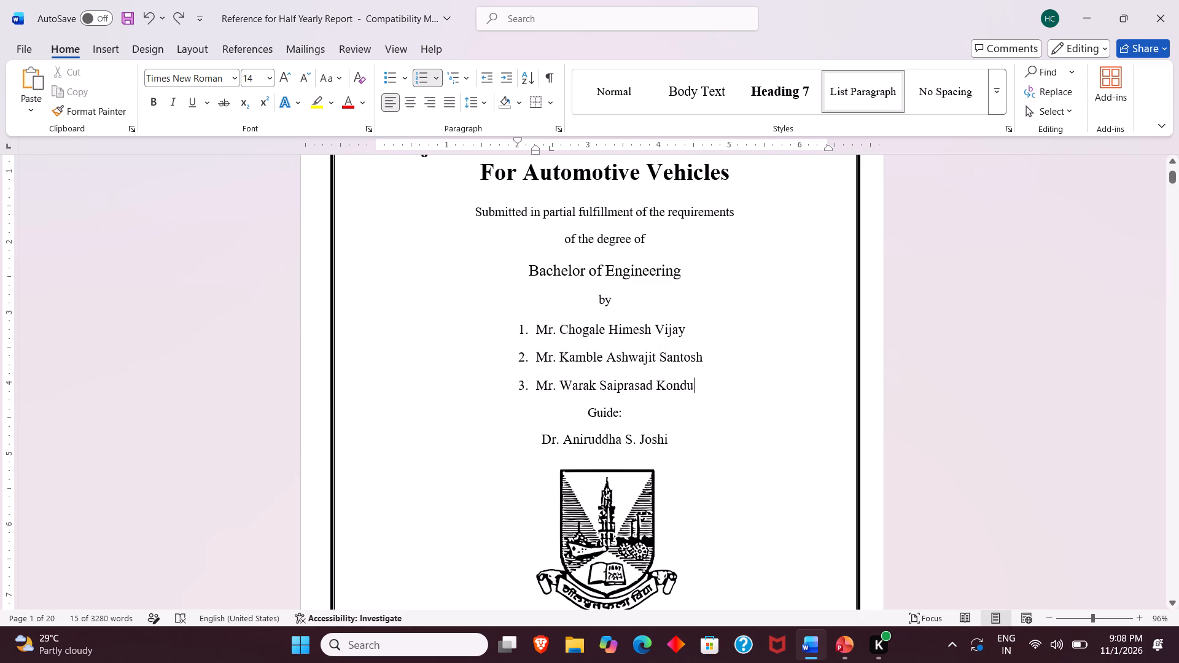
drag(701, 379, 593, 344)
click(671, 390)
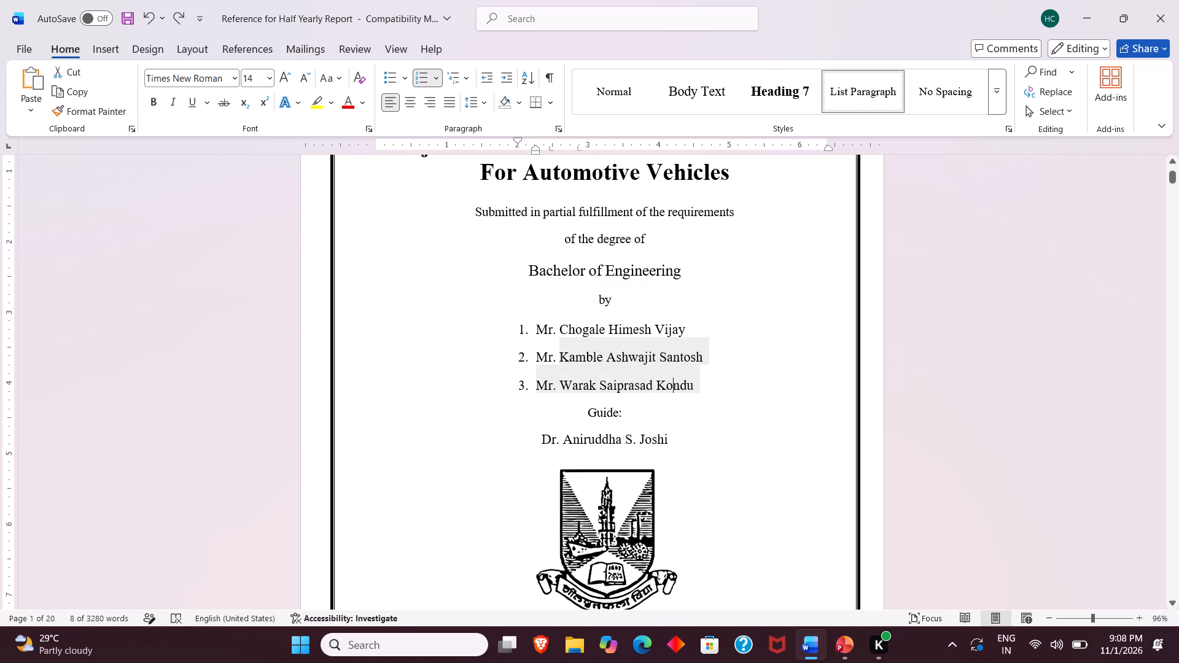
drag(706, 381, 517, 324)
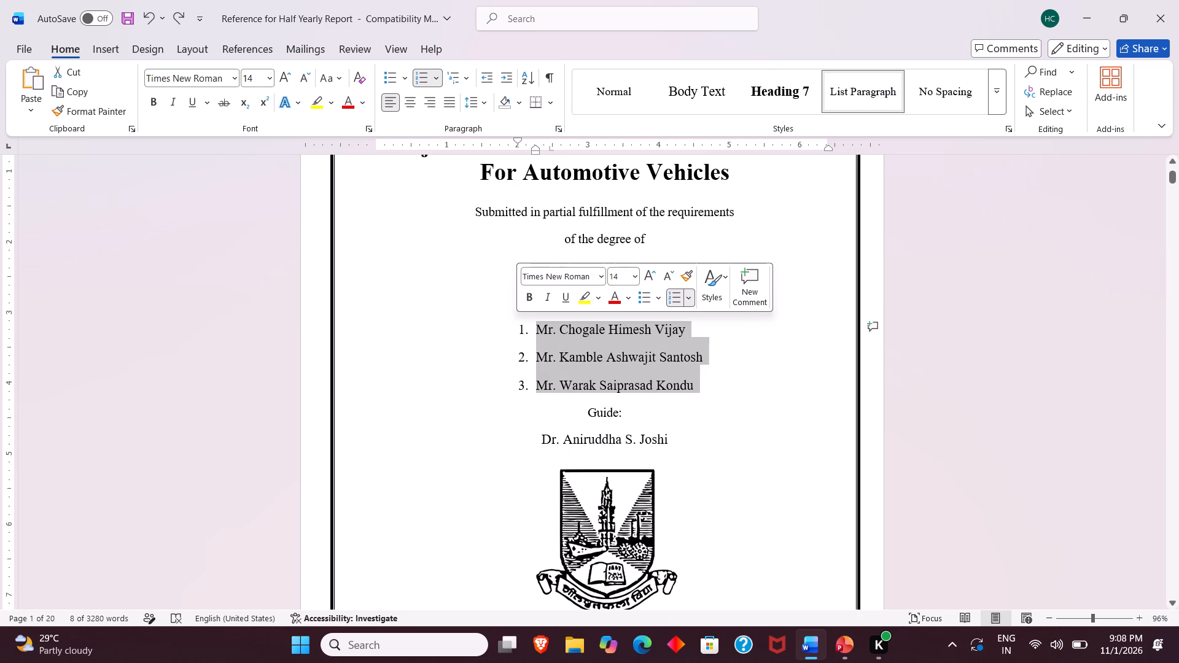
click(617, 273)
key(1)
key(6)
Apply font size 16 to the three numbered student names on the cover page.
key(Return)
drag(730, 446, 736, 456)
Set the "Guide:" label and the guide's name below it on the cover page to font size 16.
scroll(697, 454, down, 2)
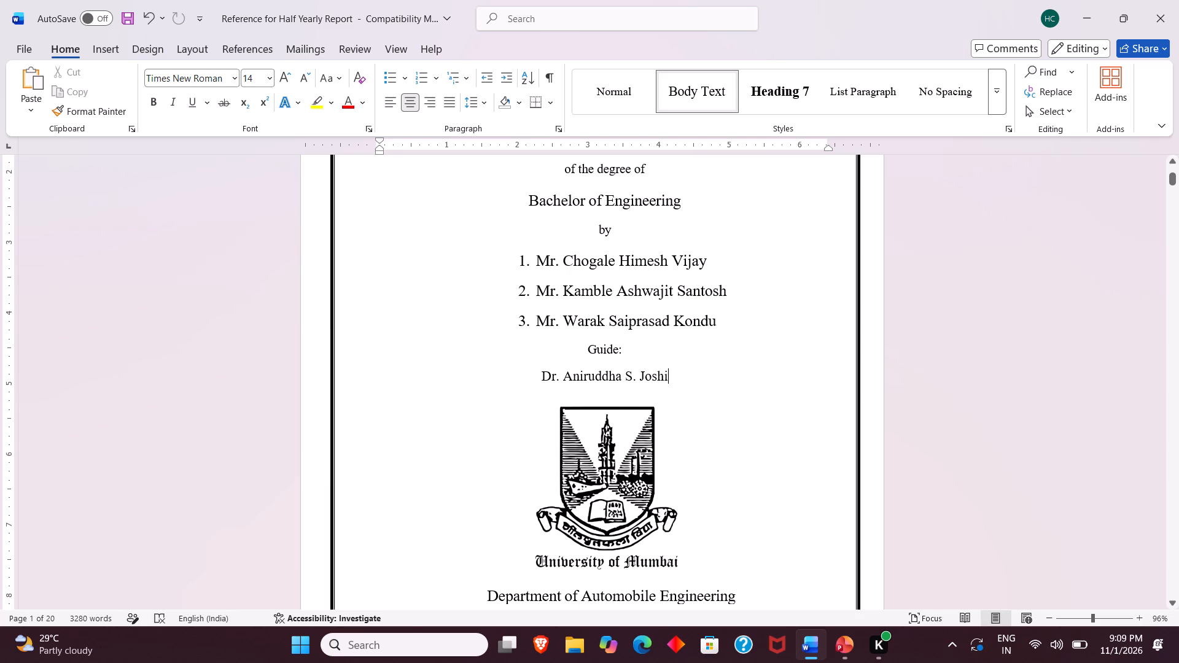
drag(674, 379, 590, 365)
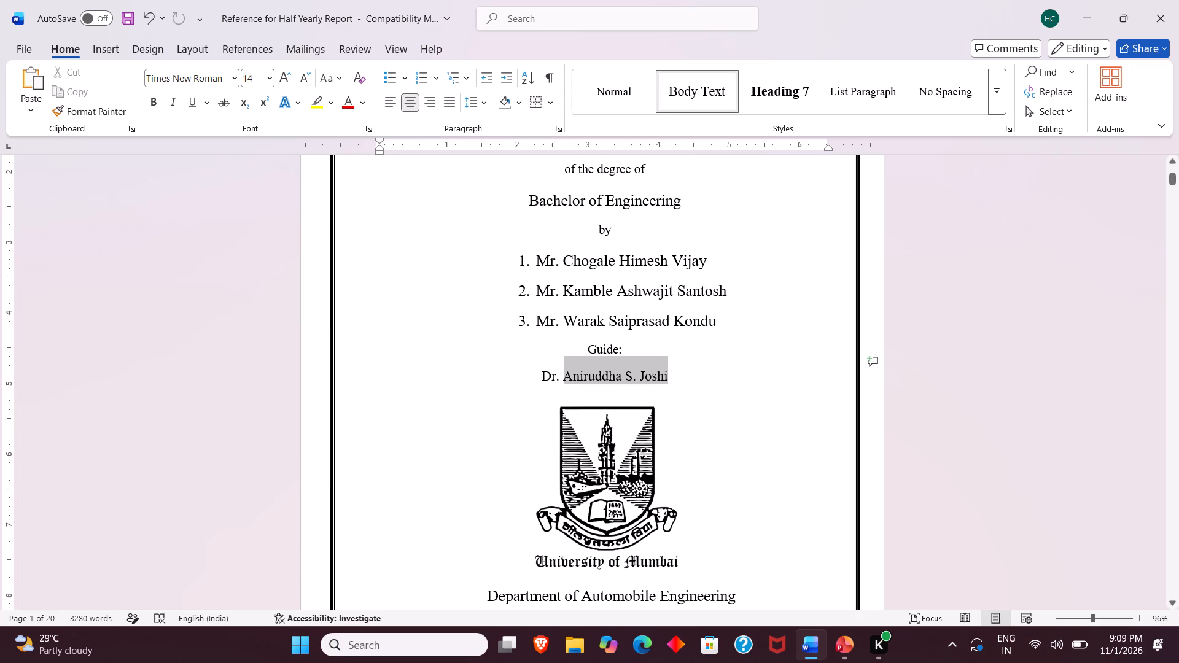
drag(590, 365, 571, 355)
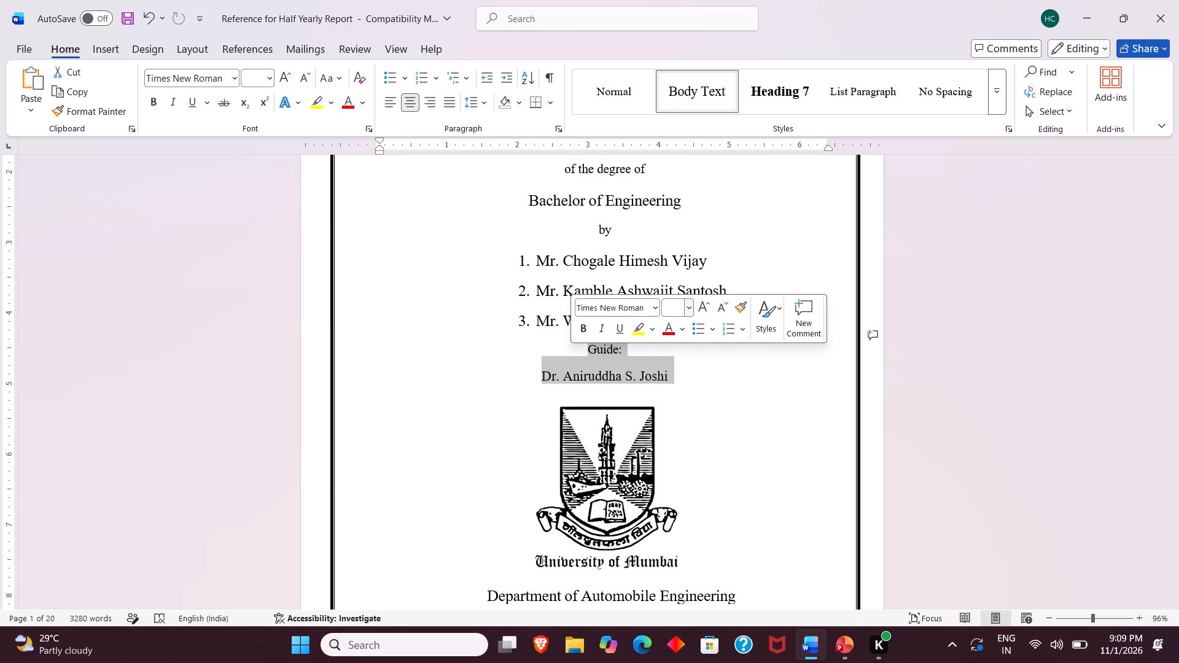
click(680, 304)
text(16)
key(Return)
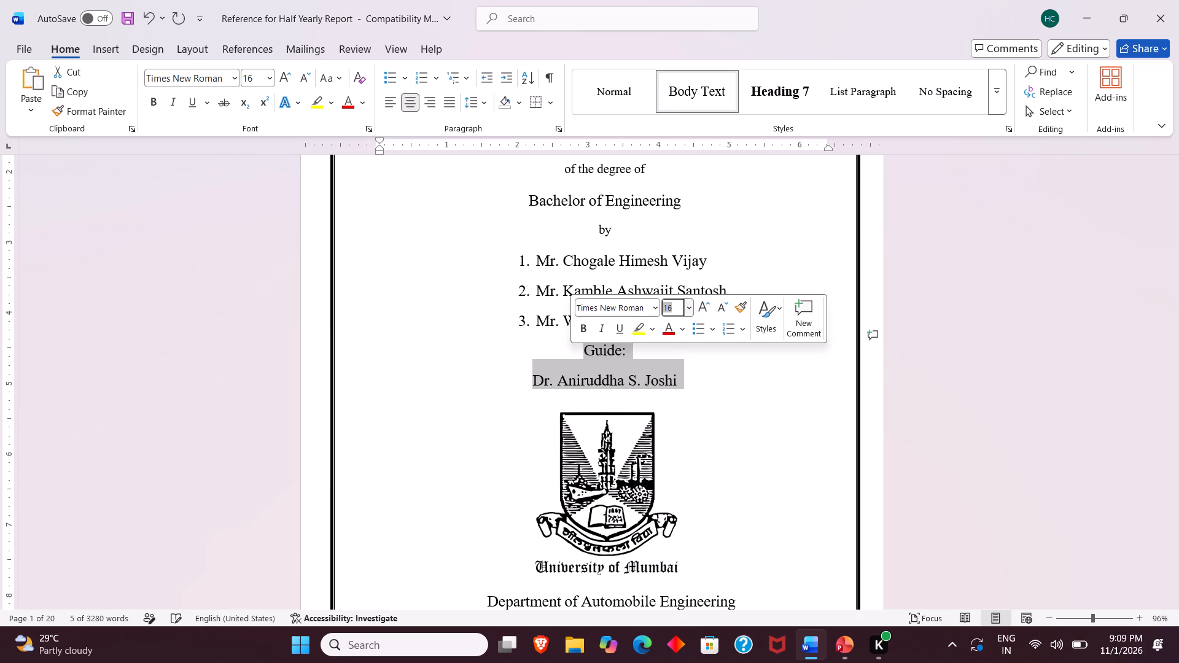
click(864, 451)
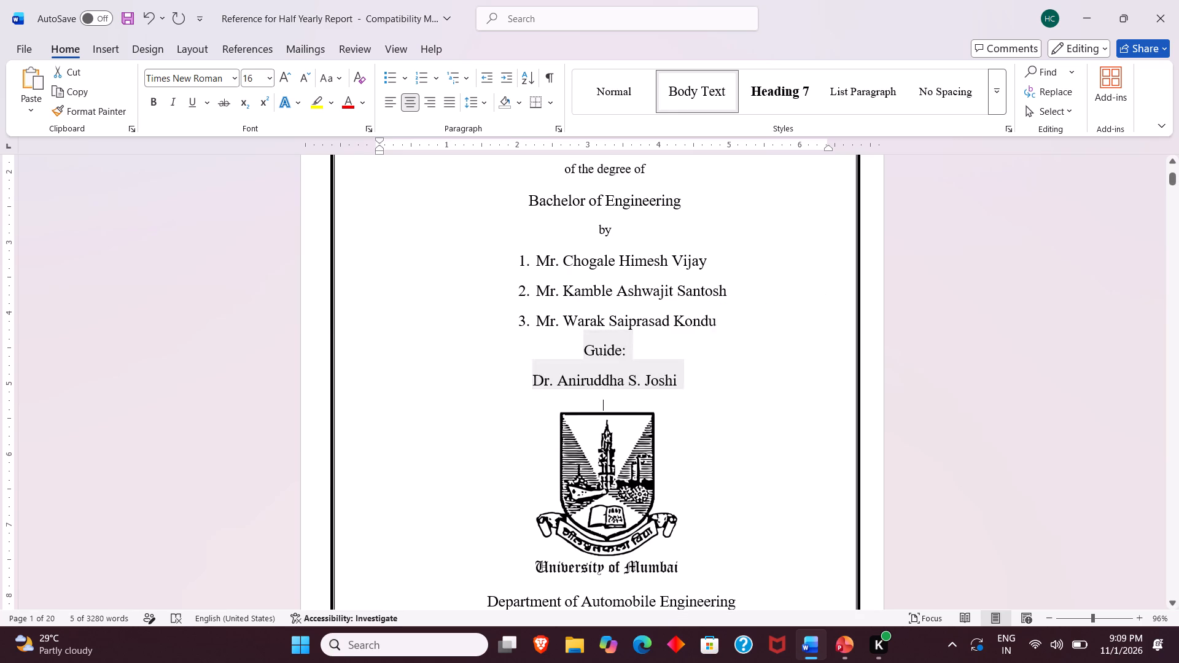
Check the layout of the cover page's department and college lines and the academic year after them.
scroll(809, 425, down, 2)
scroll(701, 346, down, 5)
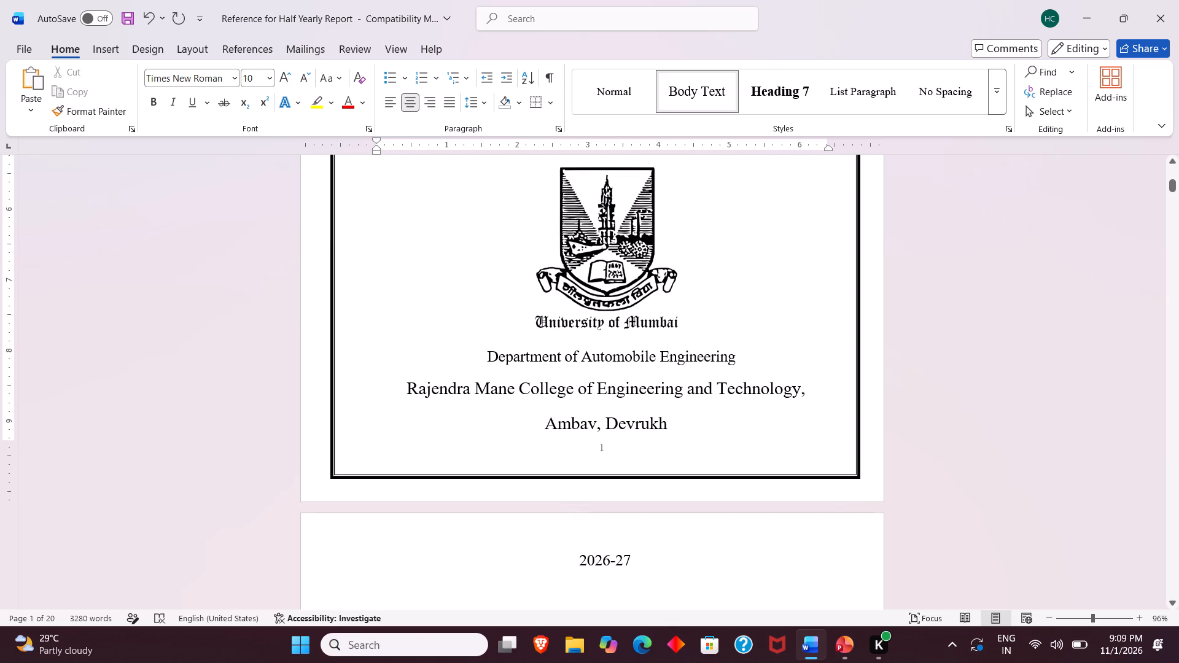
Set the department, college name and "Ambav, Devrukh" lines at the bottom of the cover page to font size 16.
scroll(741, 295, down, 16)
scroll(744, 302, up, 2)
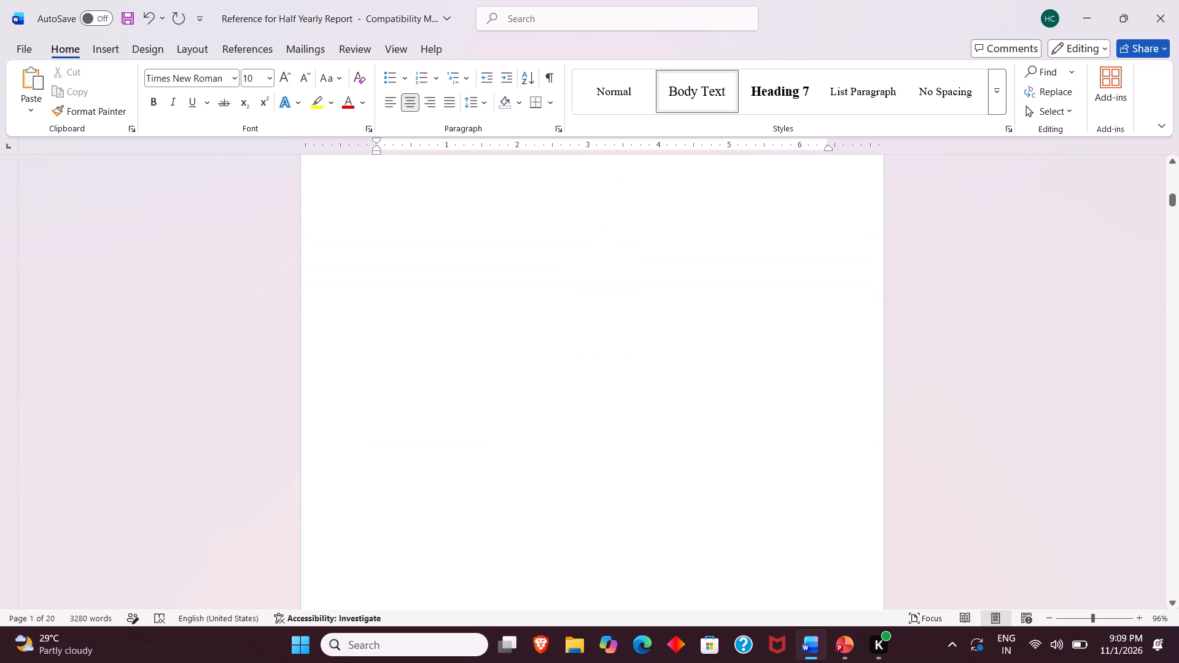
scroll(744, 294, up, 12)
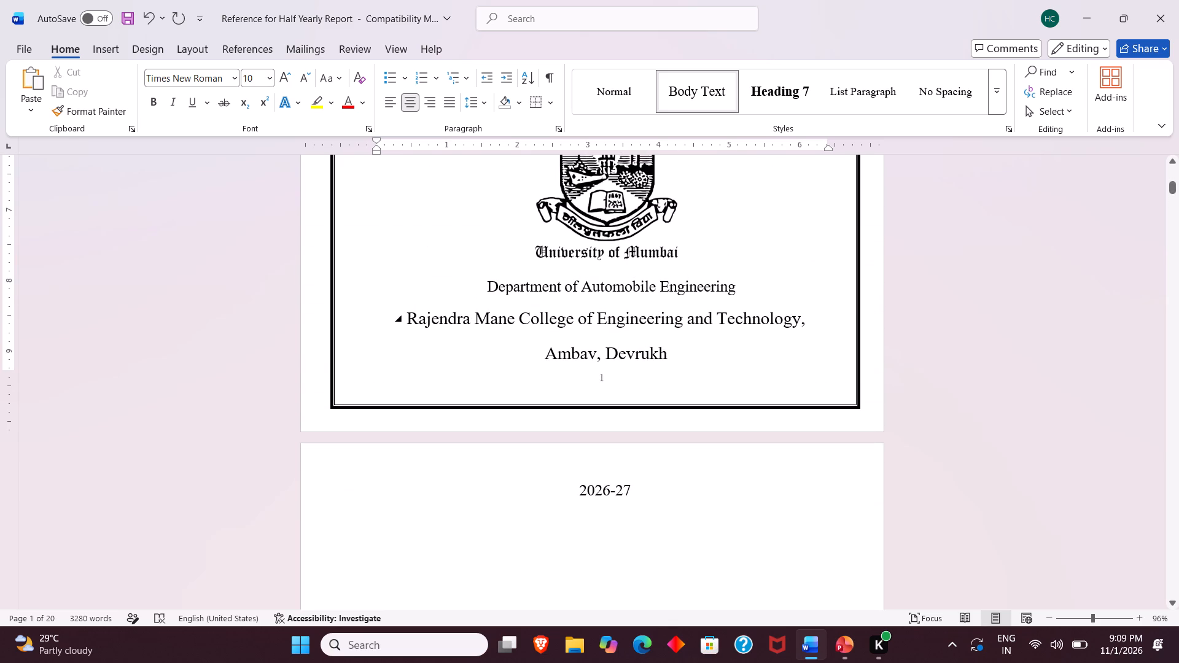
scroll(658, 335, up, 14)
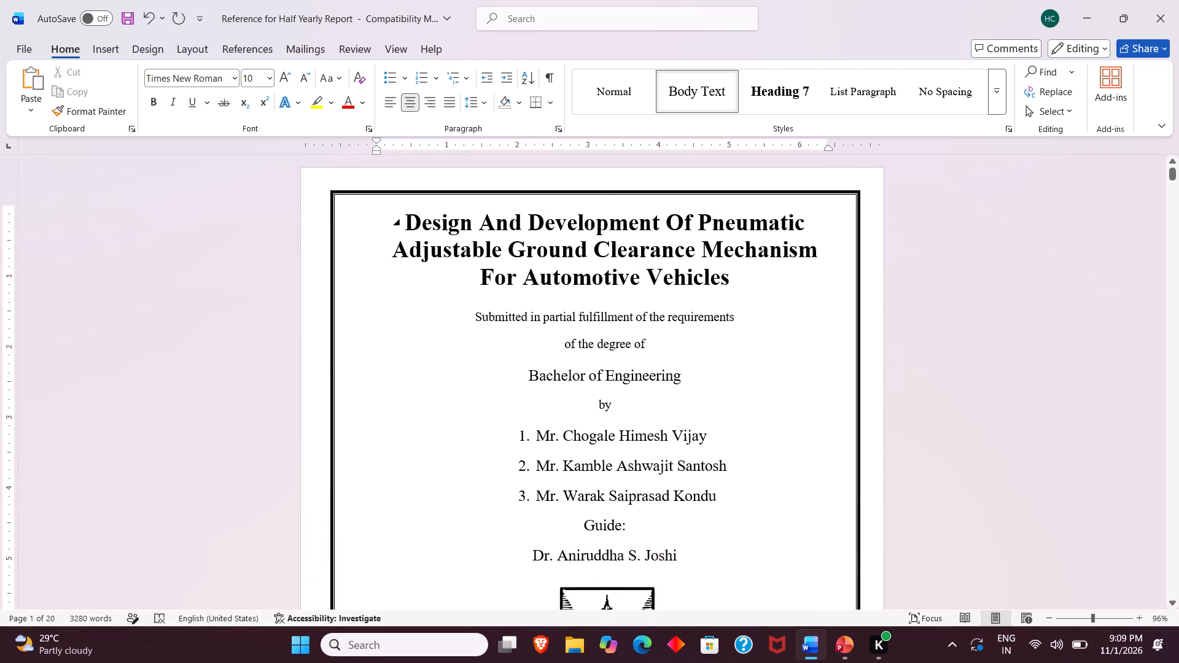
scroll(669, 280, down, 10)
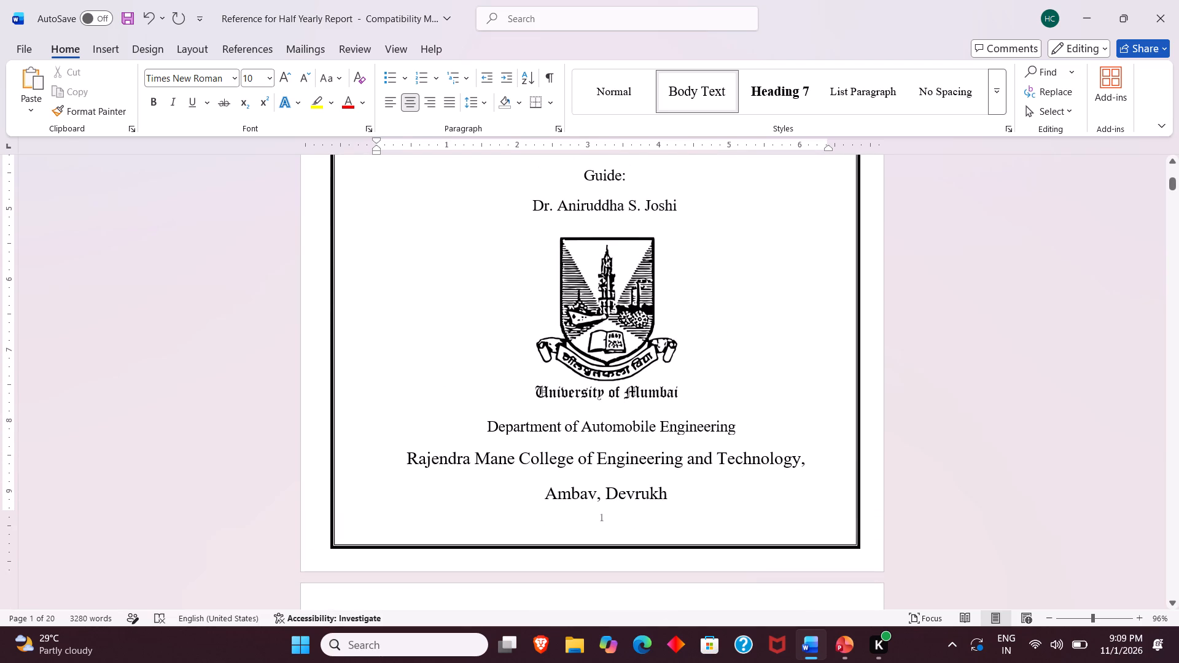
drag(669, 487, 585, 441)
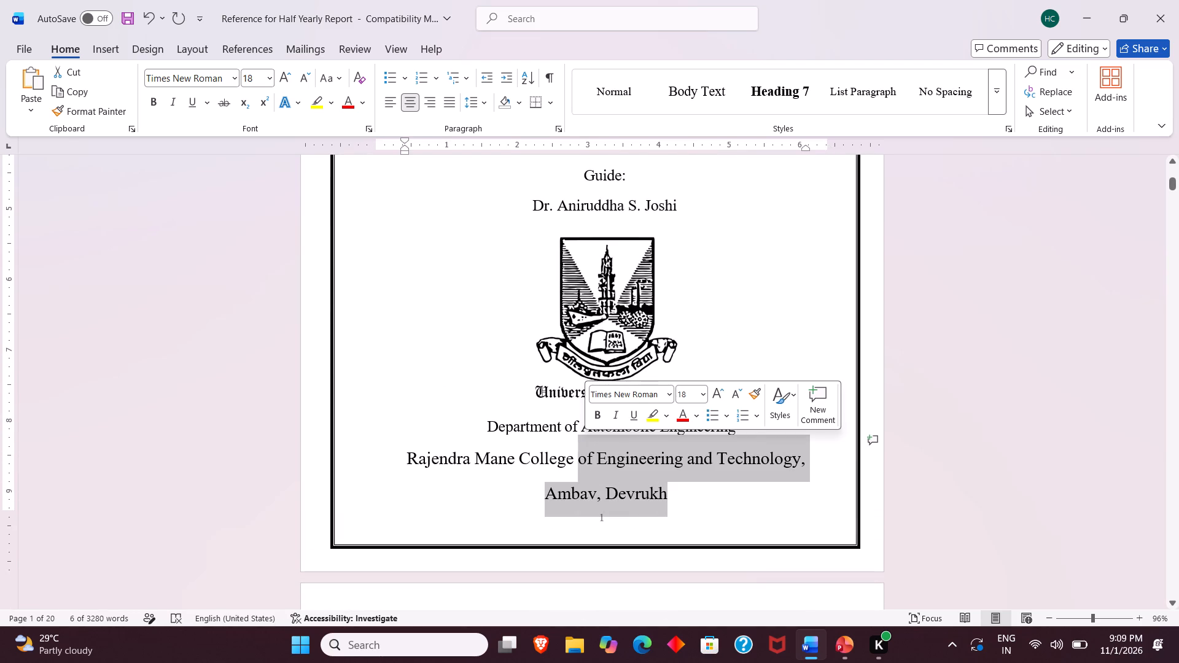
click(741, 317)
drag(675, 485, 519, 416)
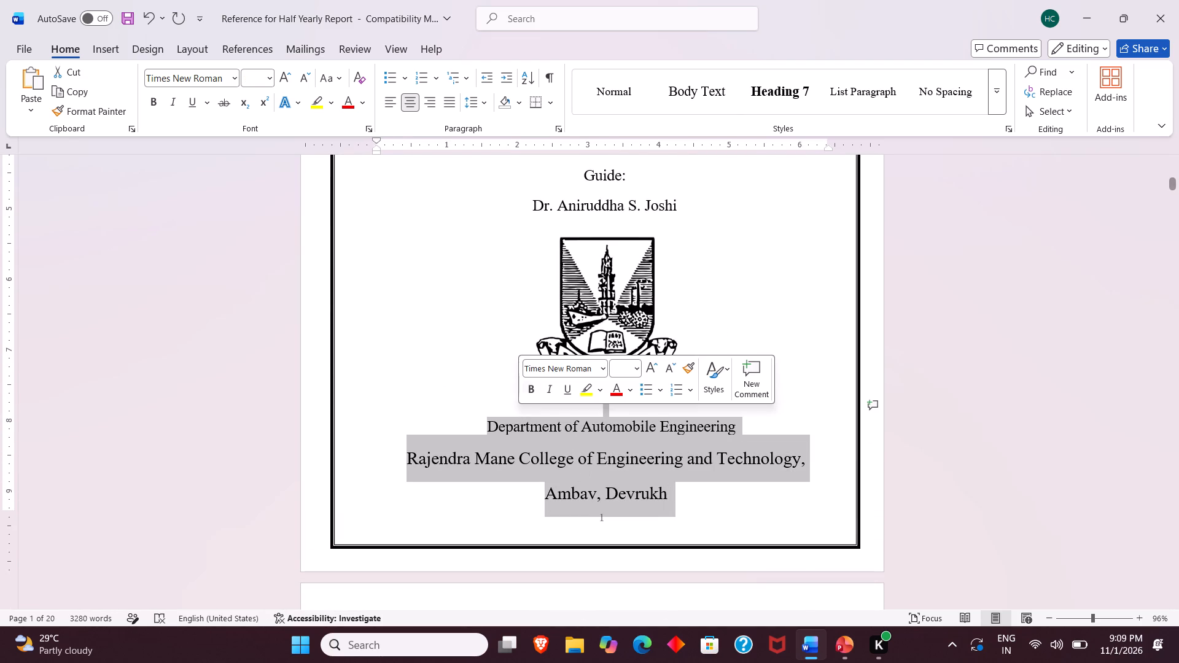
click(625, 371)
key(1)
key(6)
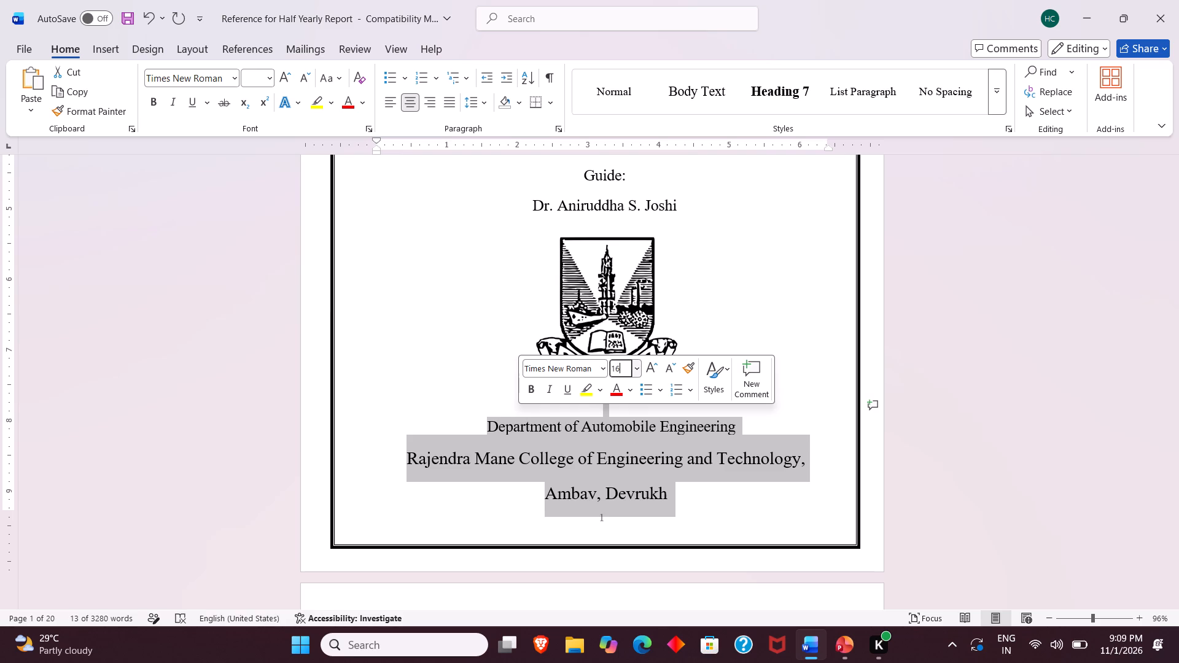
key(Return)
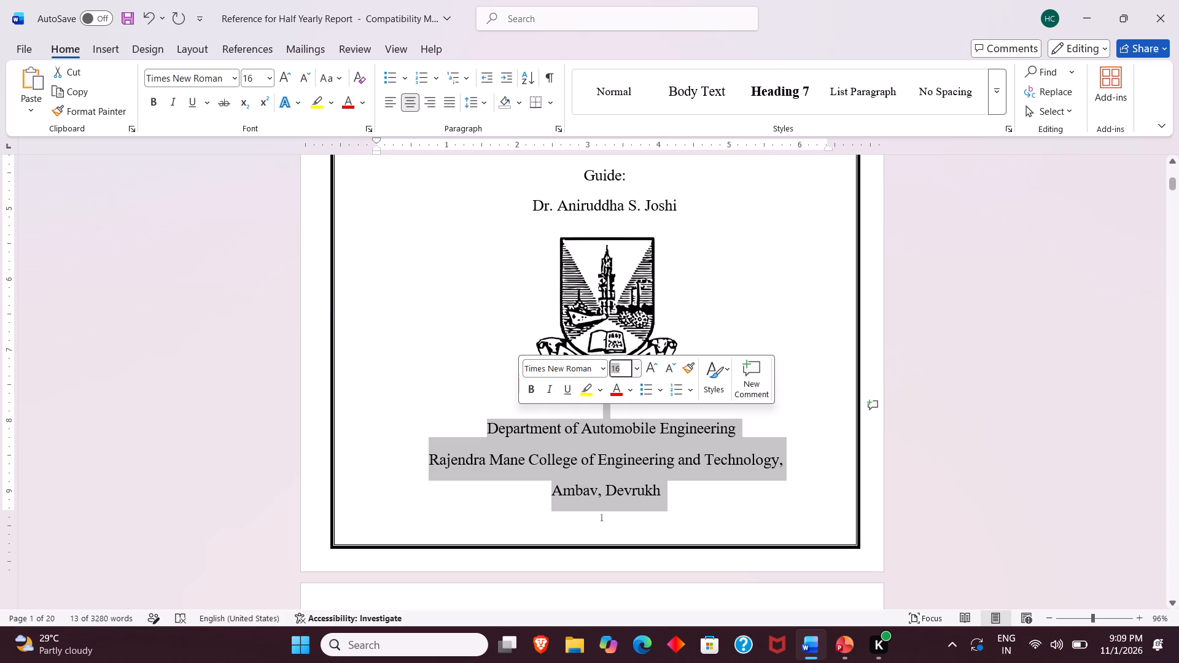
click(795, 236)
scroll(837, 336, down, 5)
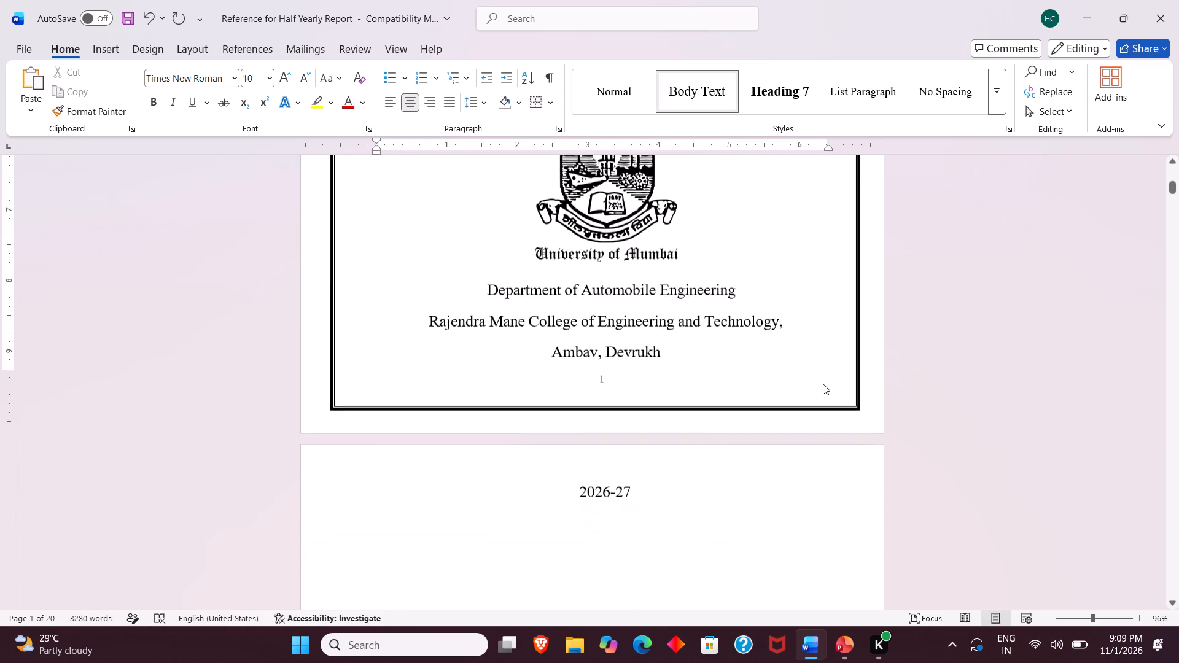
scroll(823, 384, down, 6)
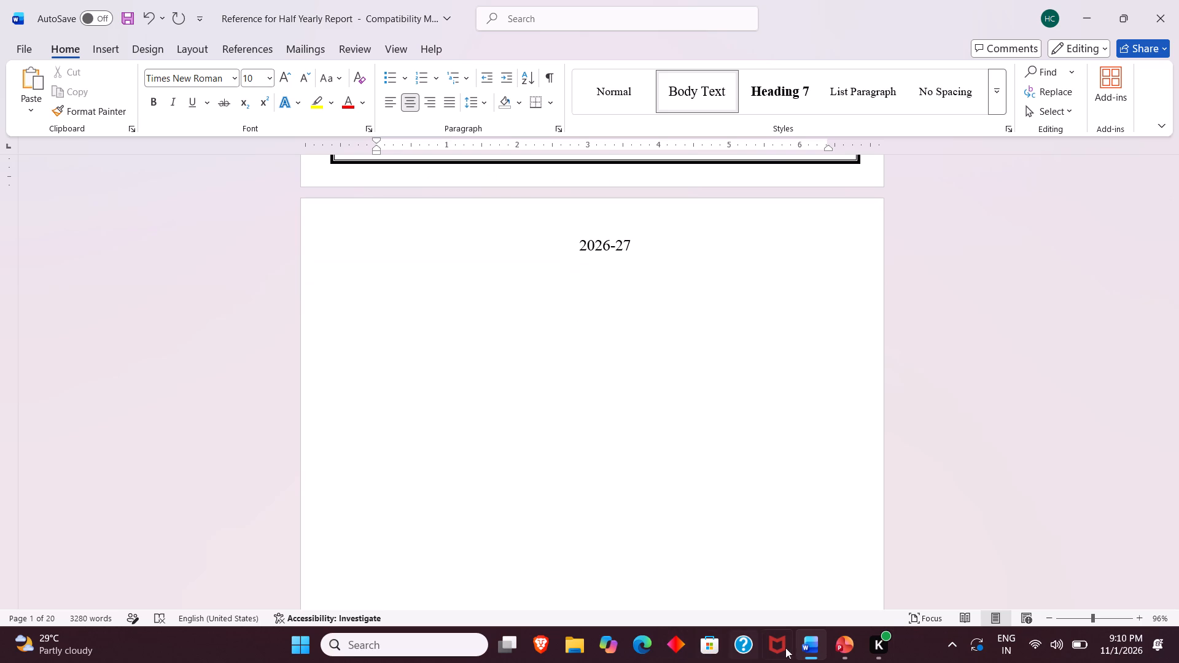
Search Windows for the WhatsApp app.
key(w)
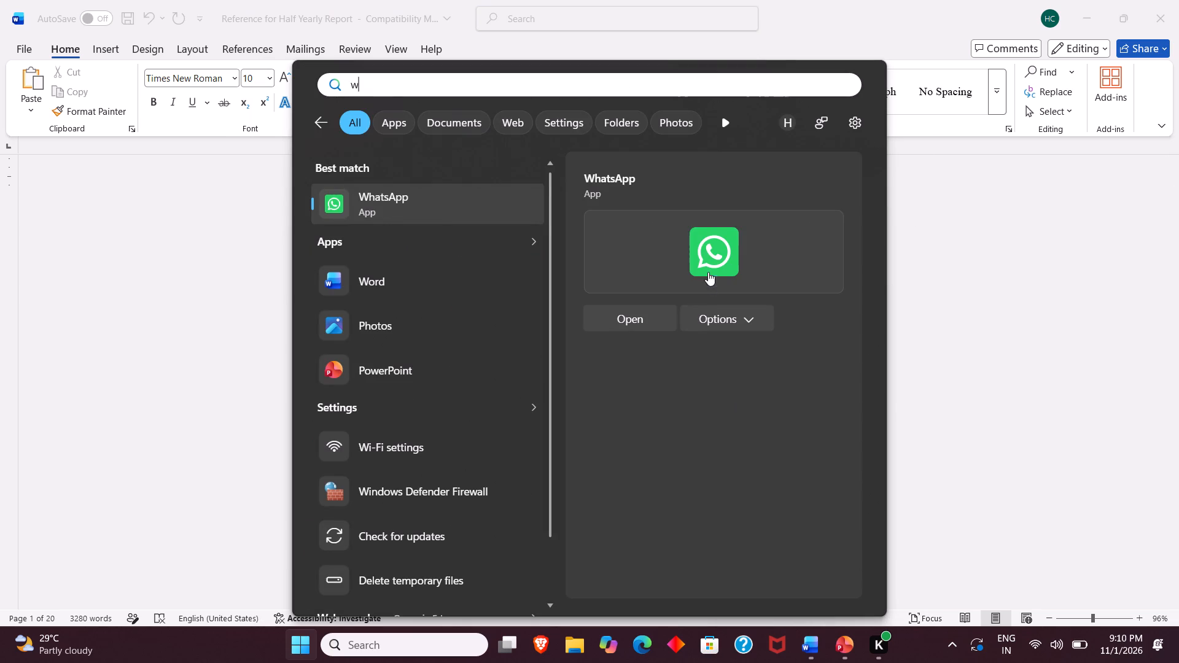
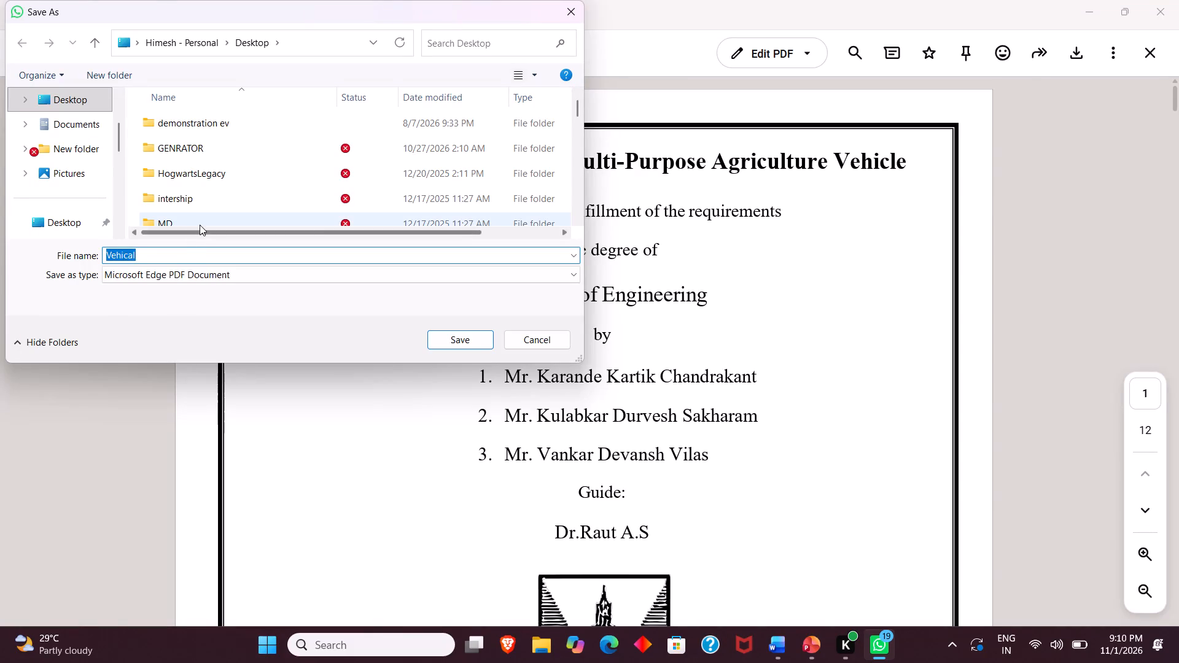
Name the Multi-Purpose Agriculture Vehicle report PDF "durvesh report" for saving to the Desktop.
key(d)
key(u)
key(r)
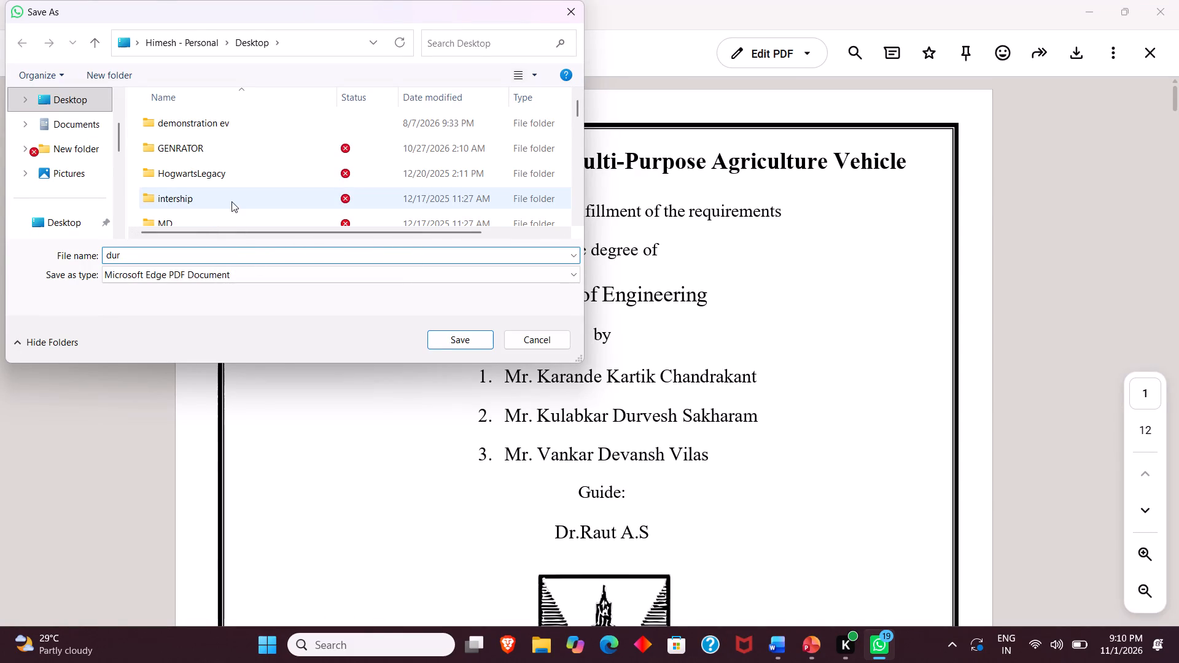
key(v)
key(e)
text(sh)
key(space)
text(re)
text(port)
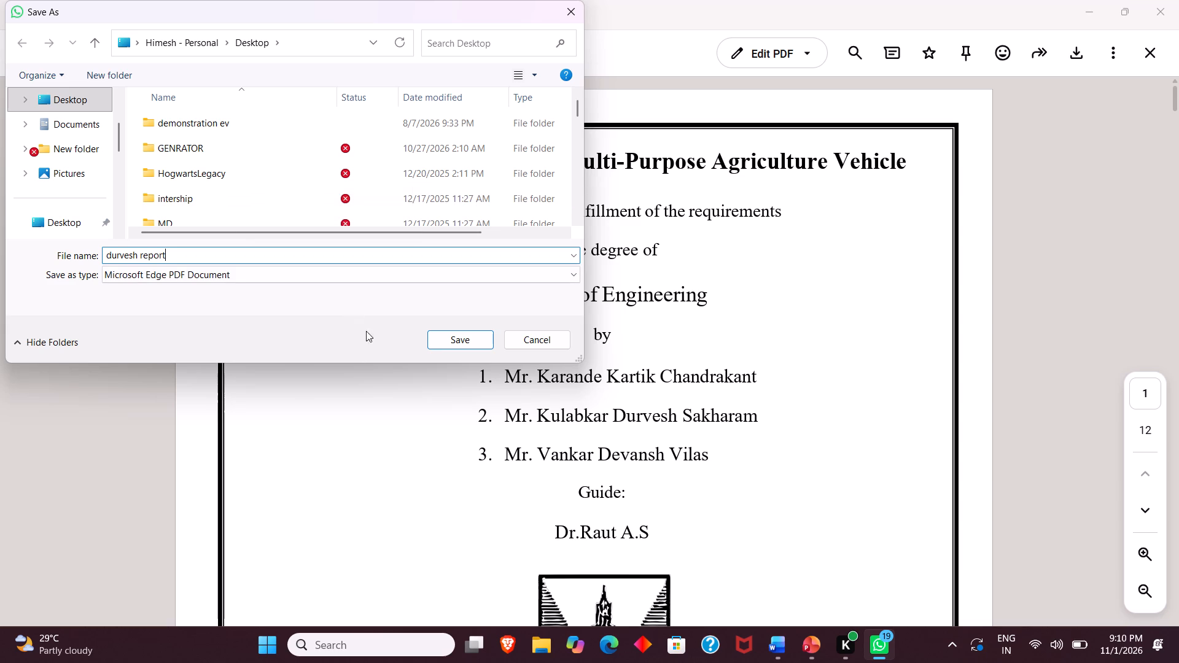
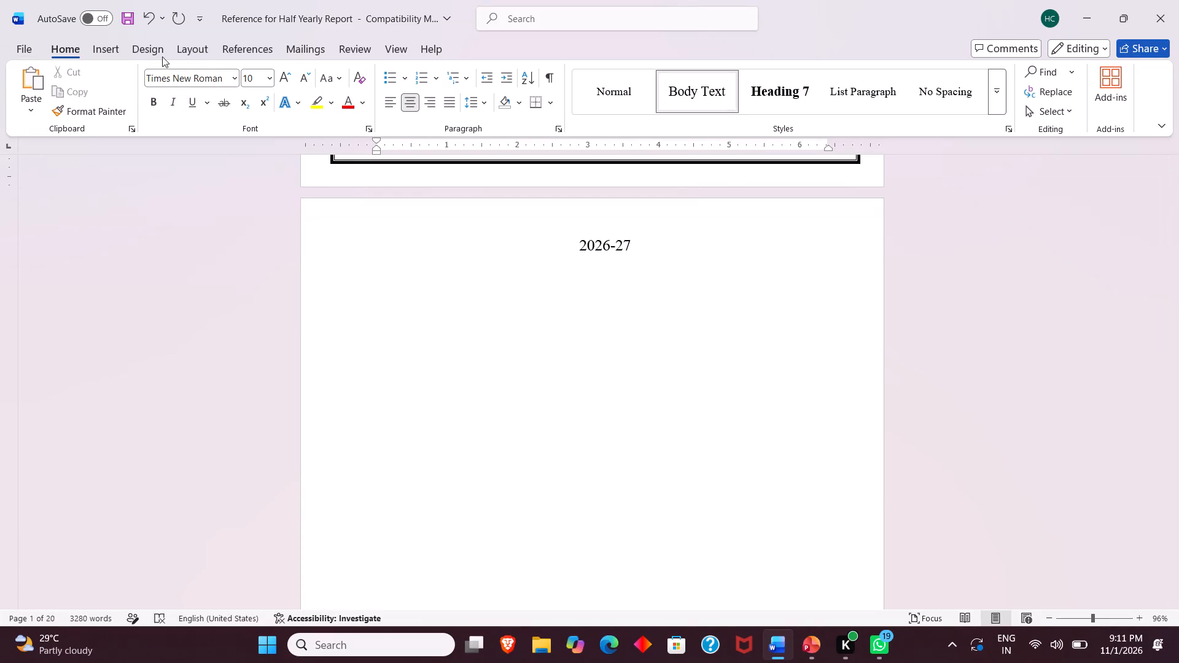
Minimize the Word report window to bring up the Major Project presentation in PowerPoint.
click(41, 50)
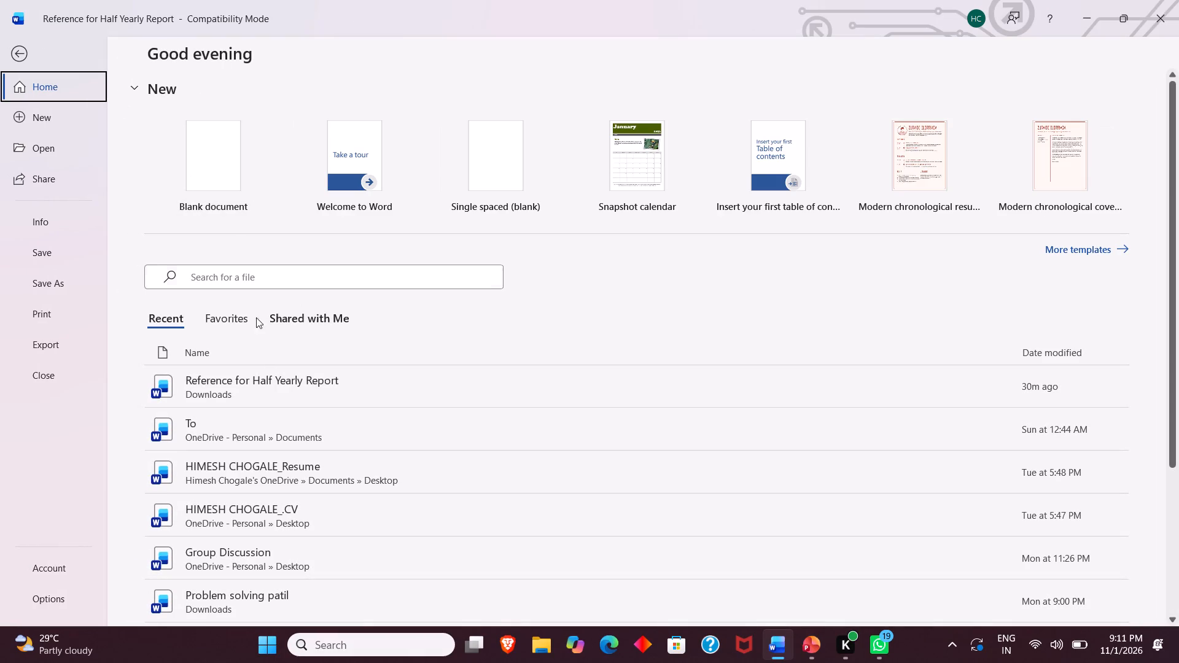
click(1075, 0)
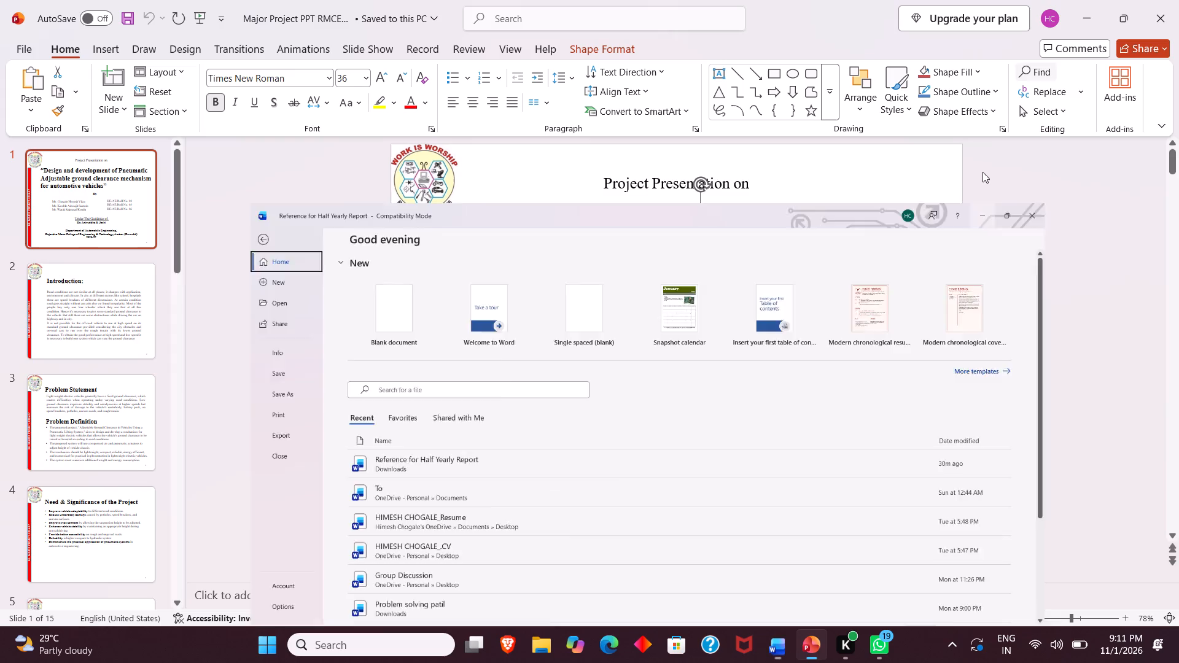
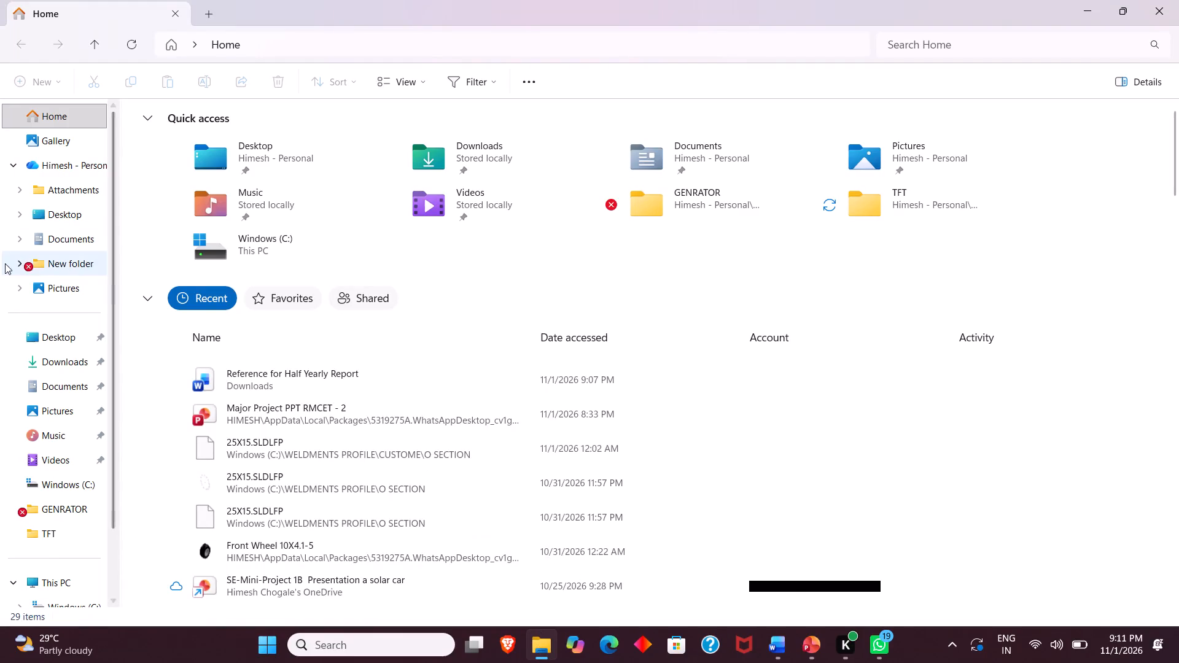
Search the Downloads folder in File Explorer for "d", and minimize the window.
click(64, 362)
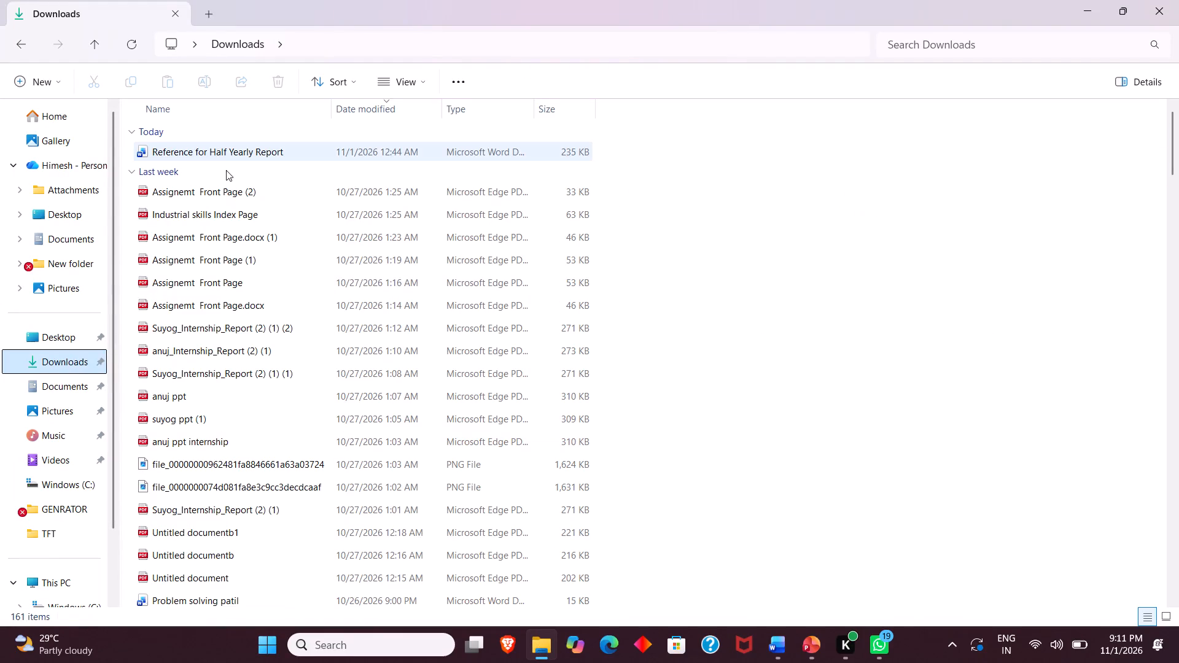
click(936, 42)
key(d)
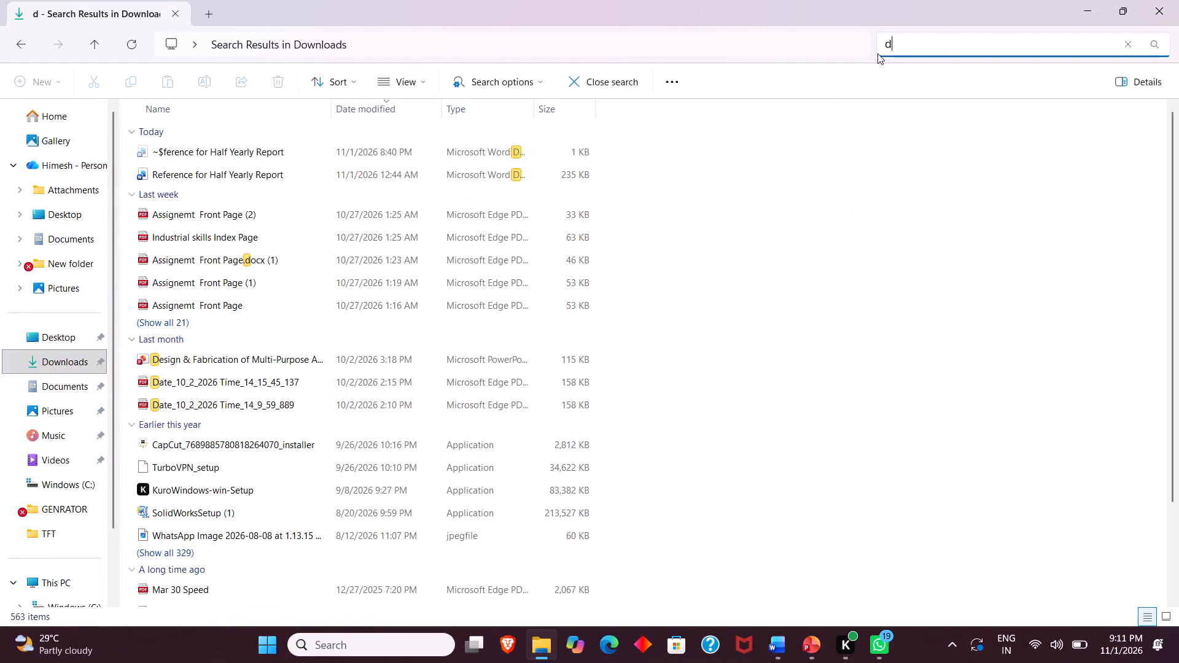
click(1099, 2)
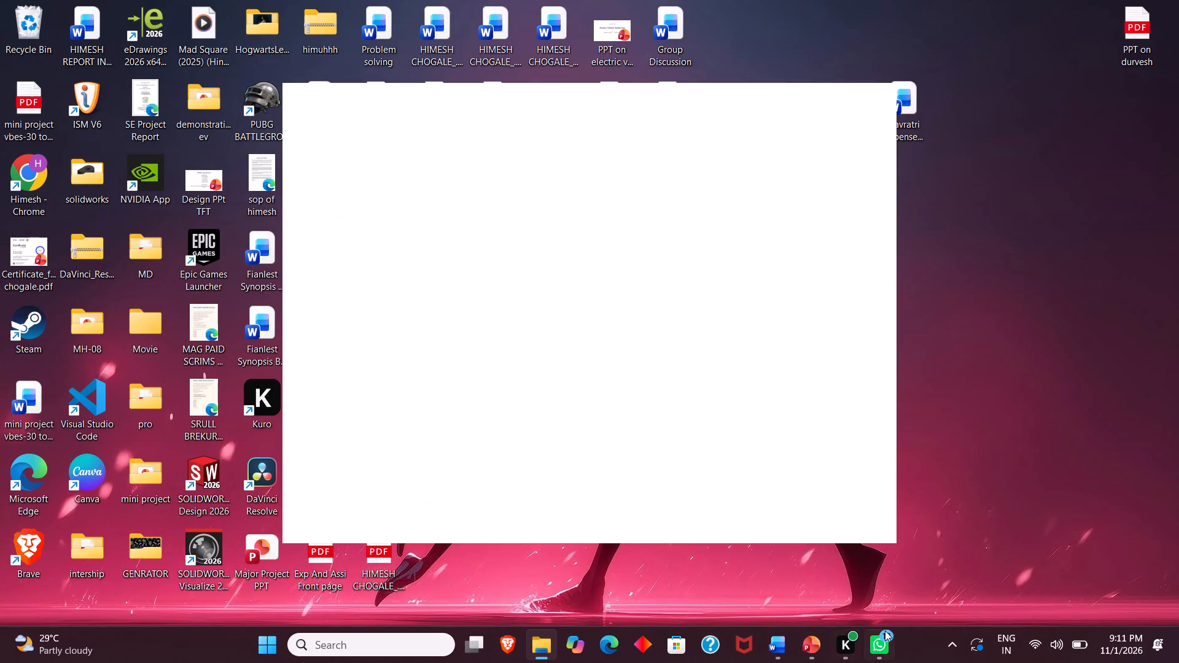